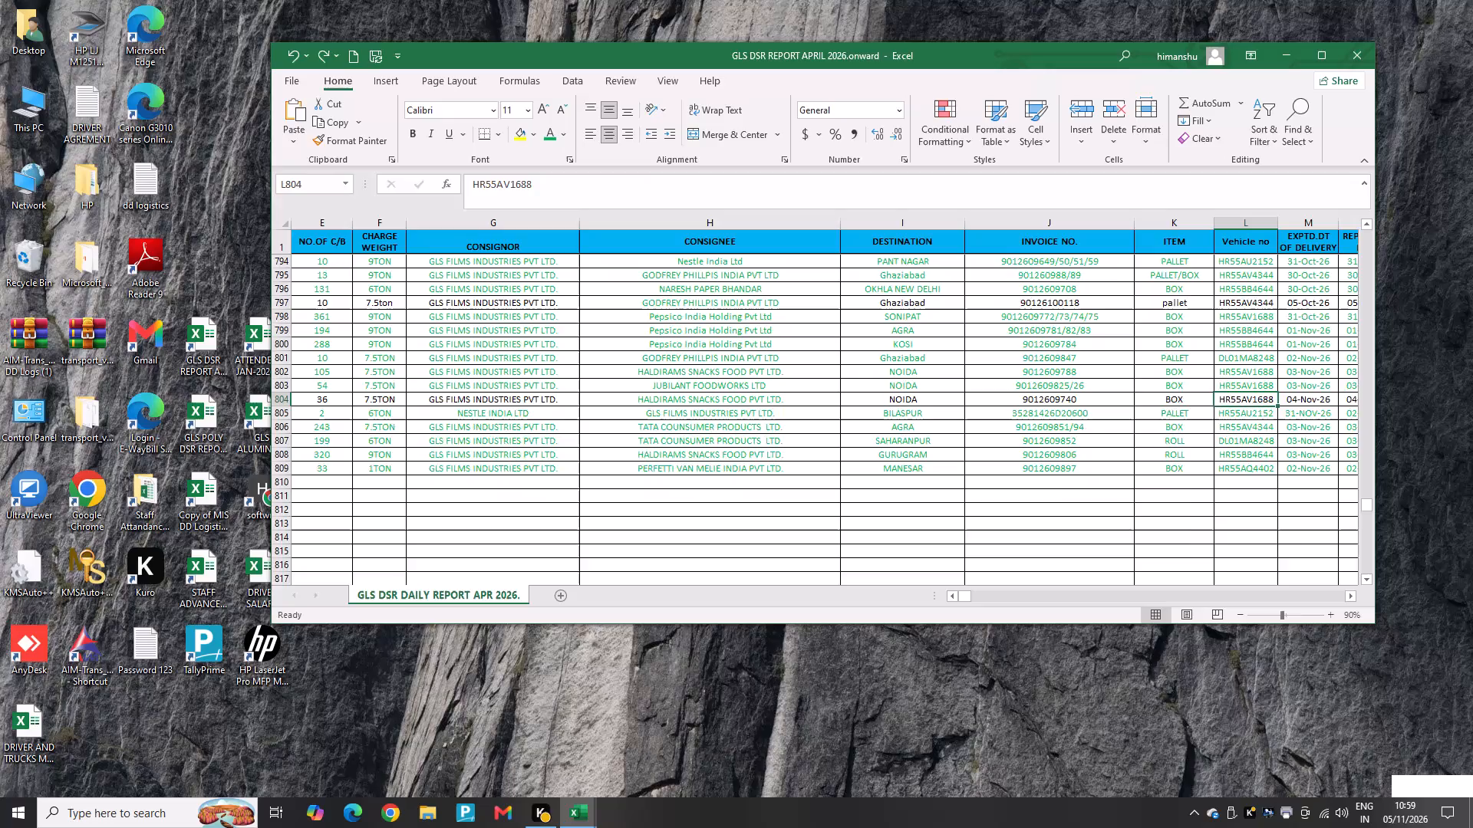
# Go to the current vehicle status cell in row 804 and save the GLS DSR report workbook.
pyautogui.scroll(-2, 618, 387)
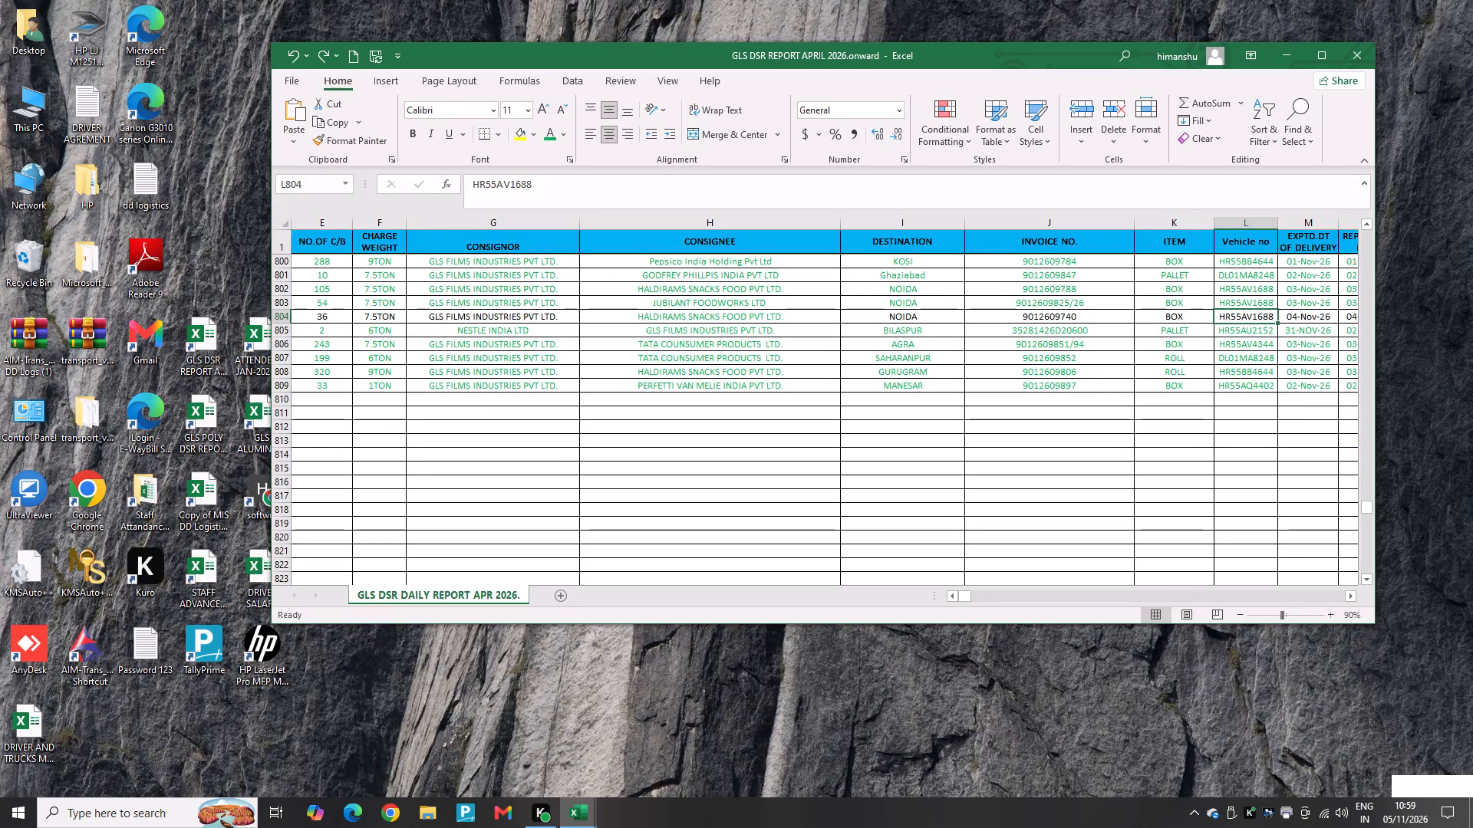
pyautogui.press('Right')
pyautogui.press('Right')
pyautogui.press('Right')
pyautogui.press('Right')
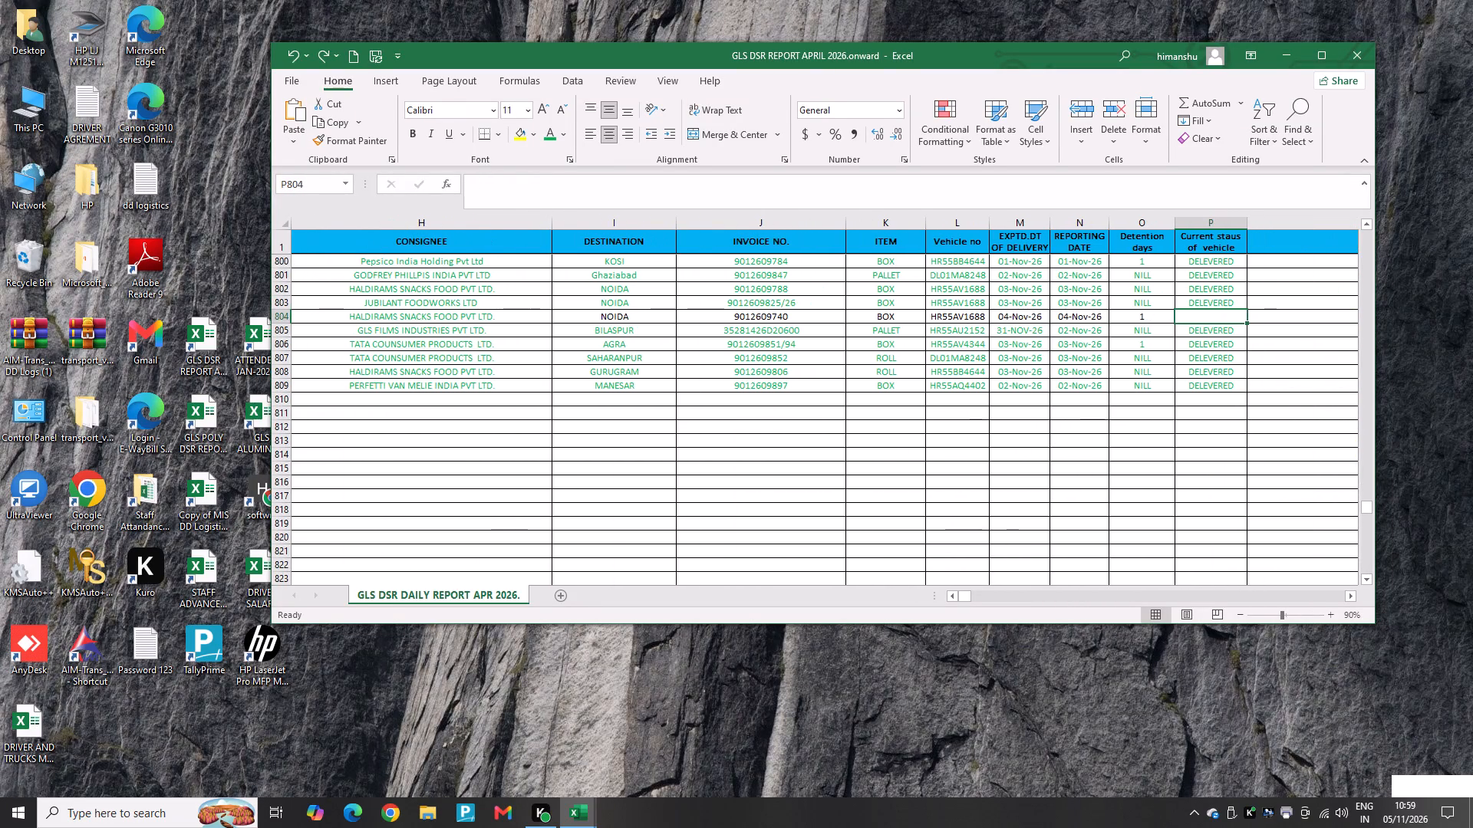
pyautogui.hotkey('ctrl', 's')
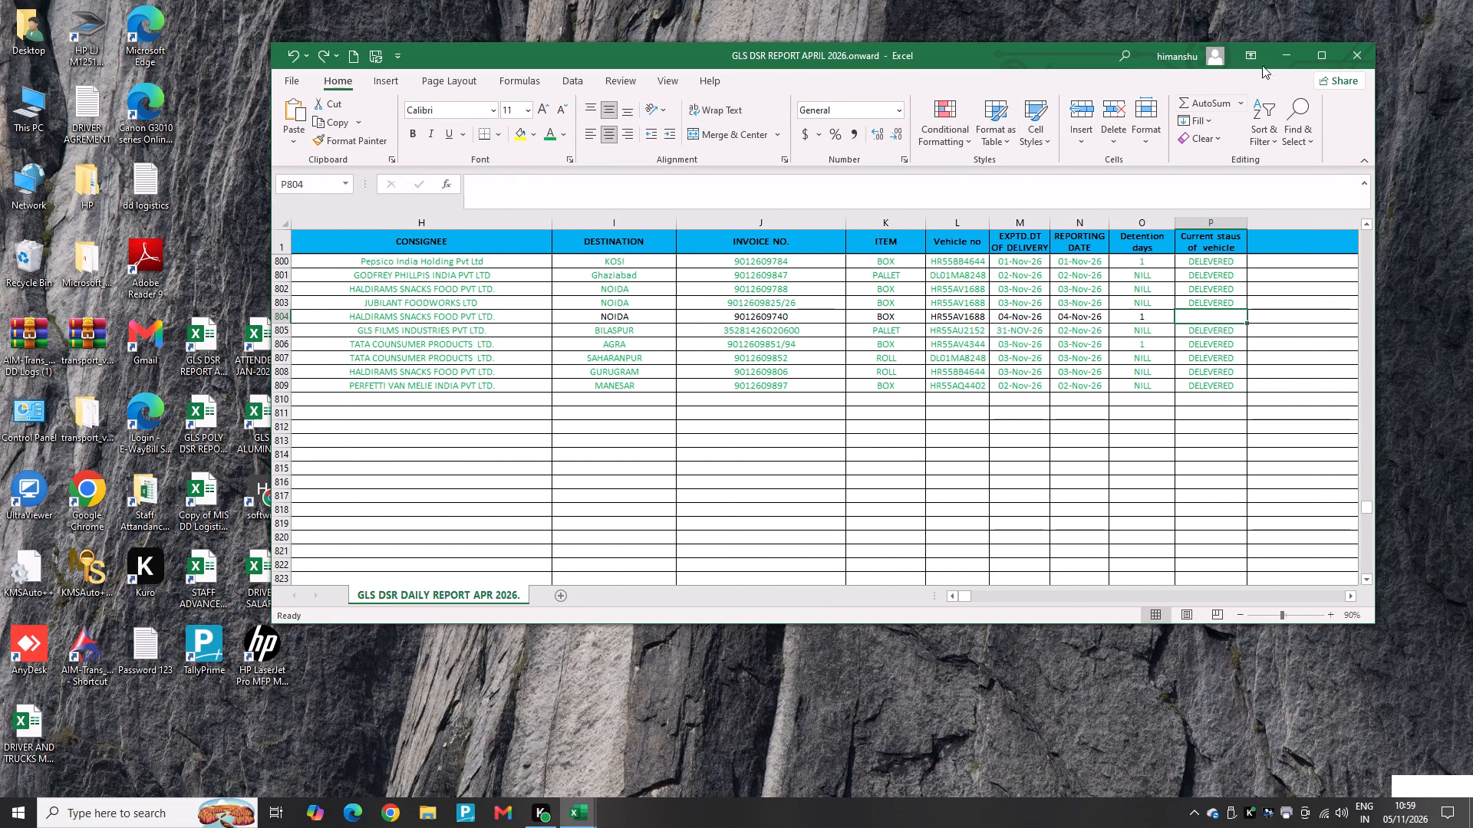
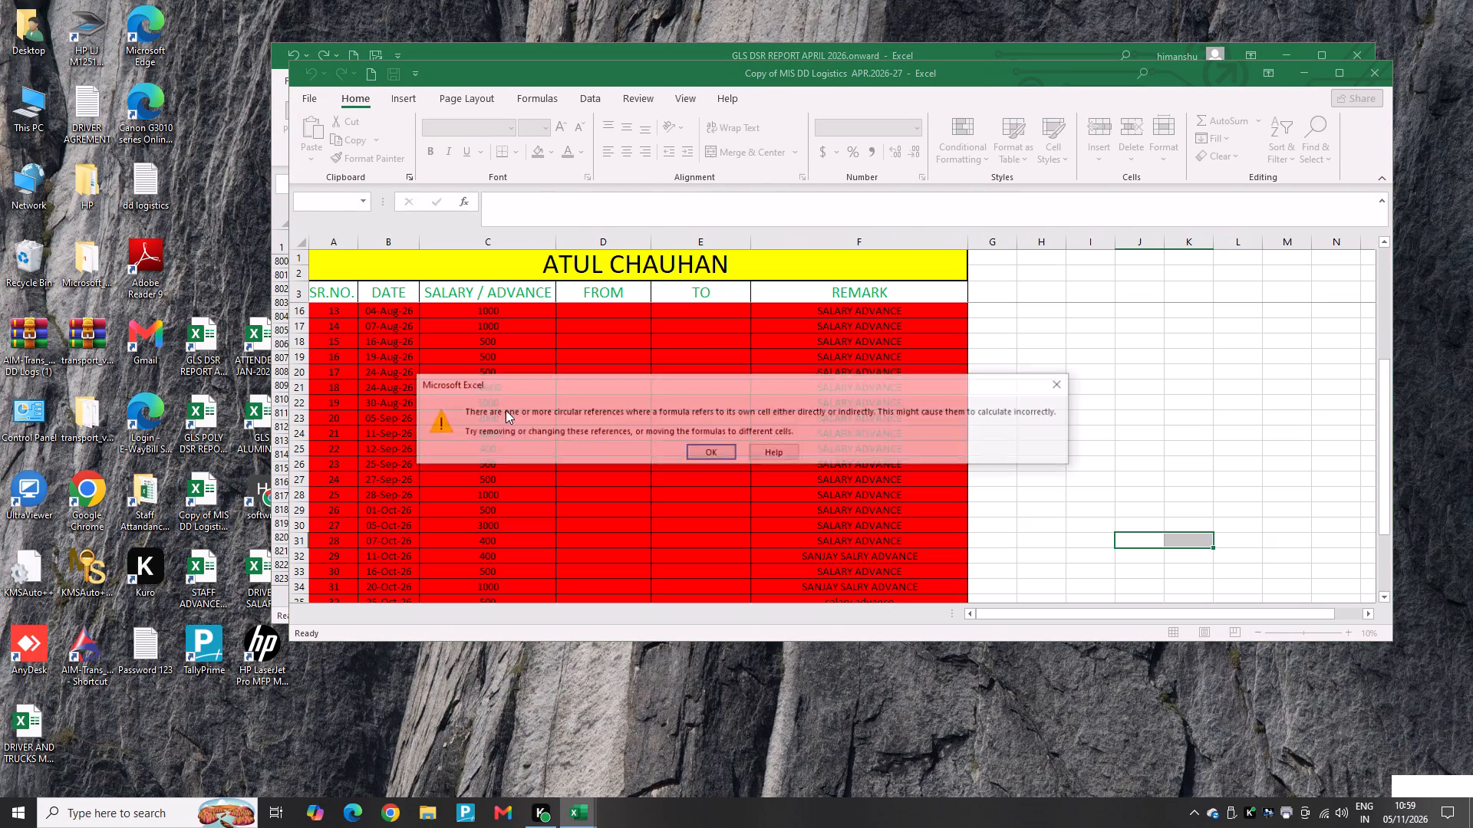
# Open the ALL BOOKING REPORT sheet in the Copy of MIS DD Logistics workbook.
pyautogui.click(725, 444)
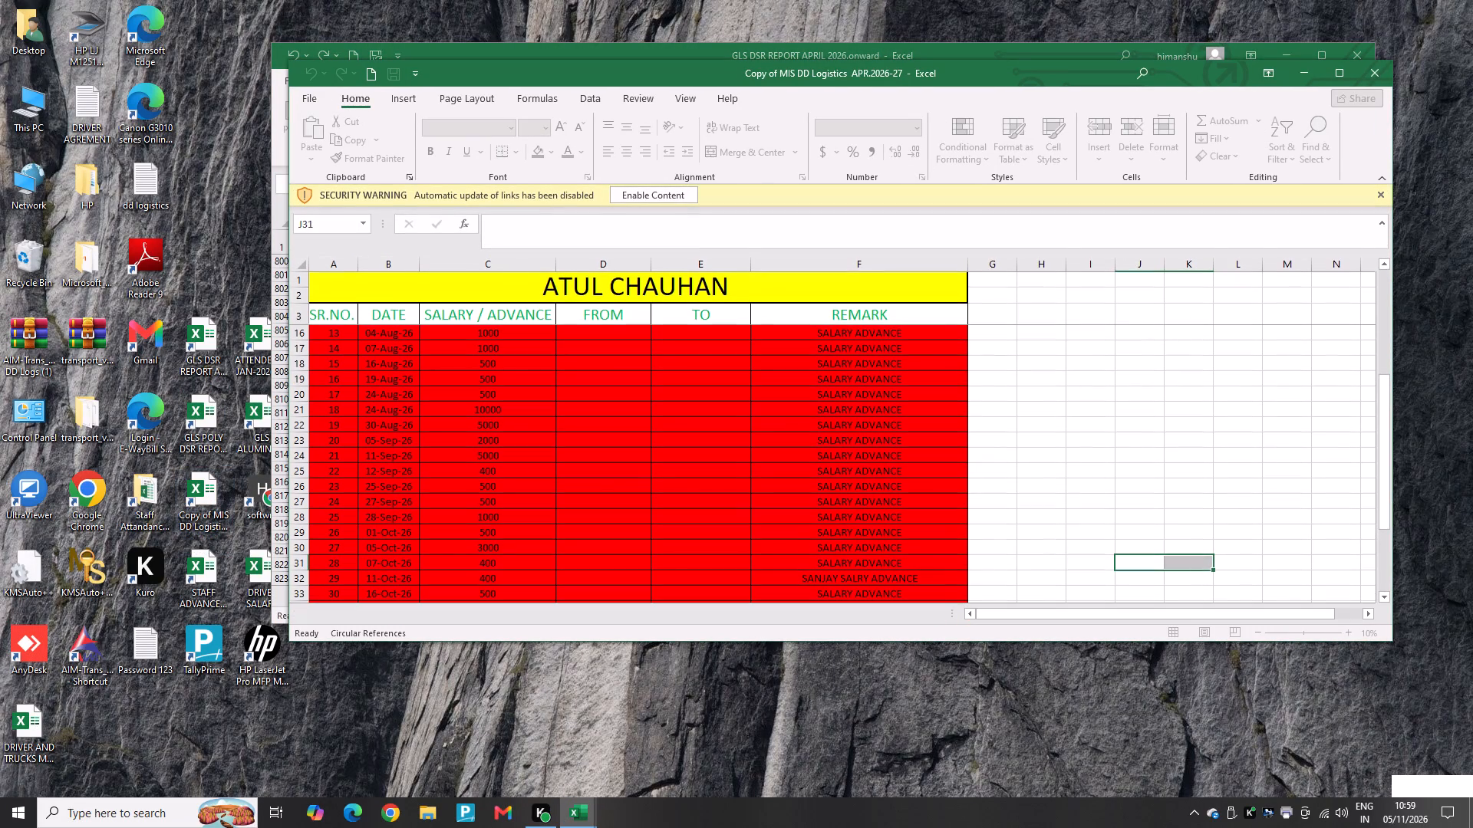
pyautogui.click(314, 616)
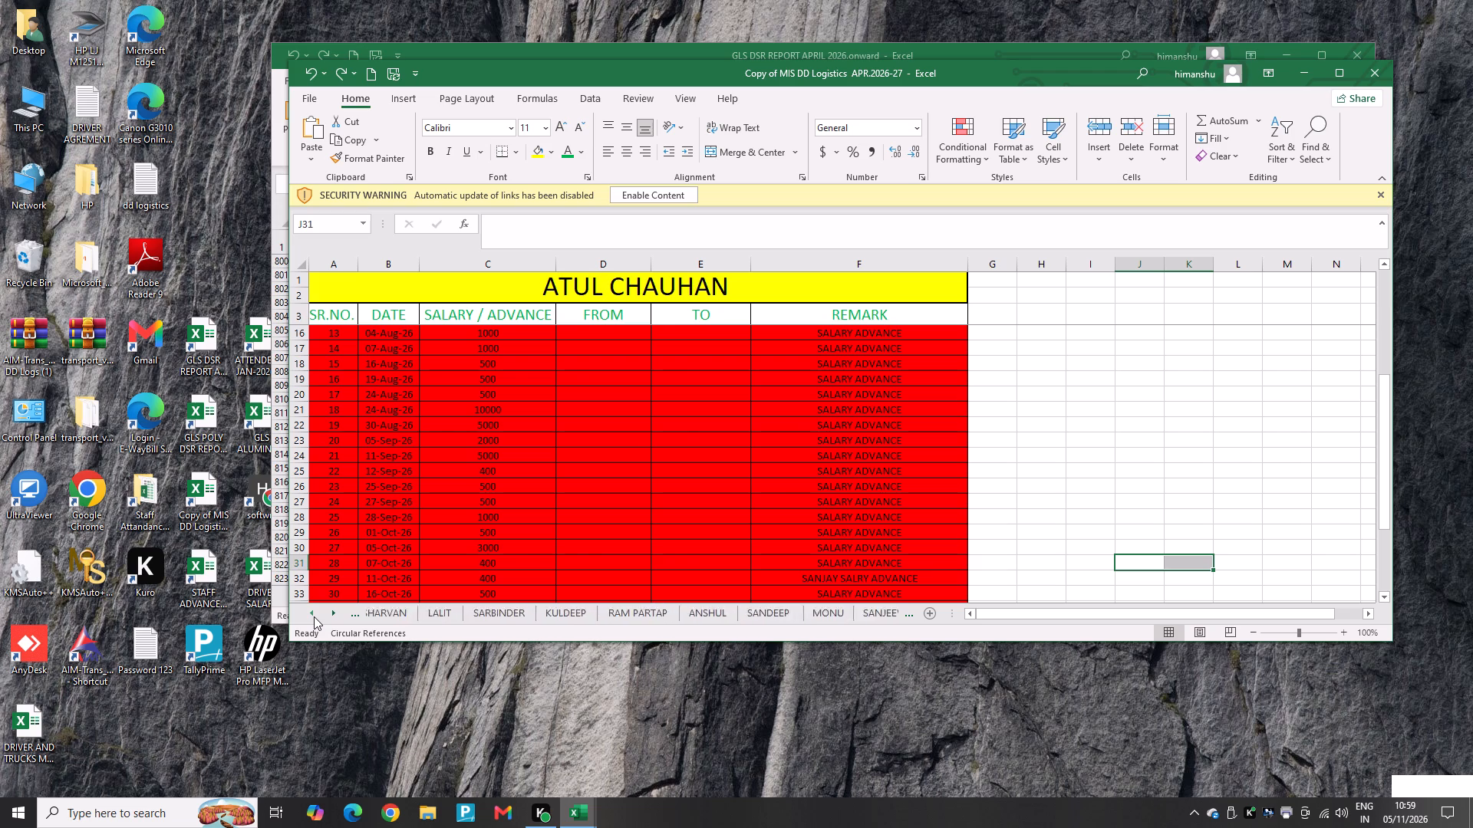
pyautogui.click(314, 616)
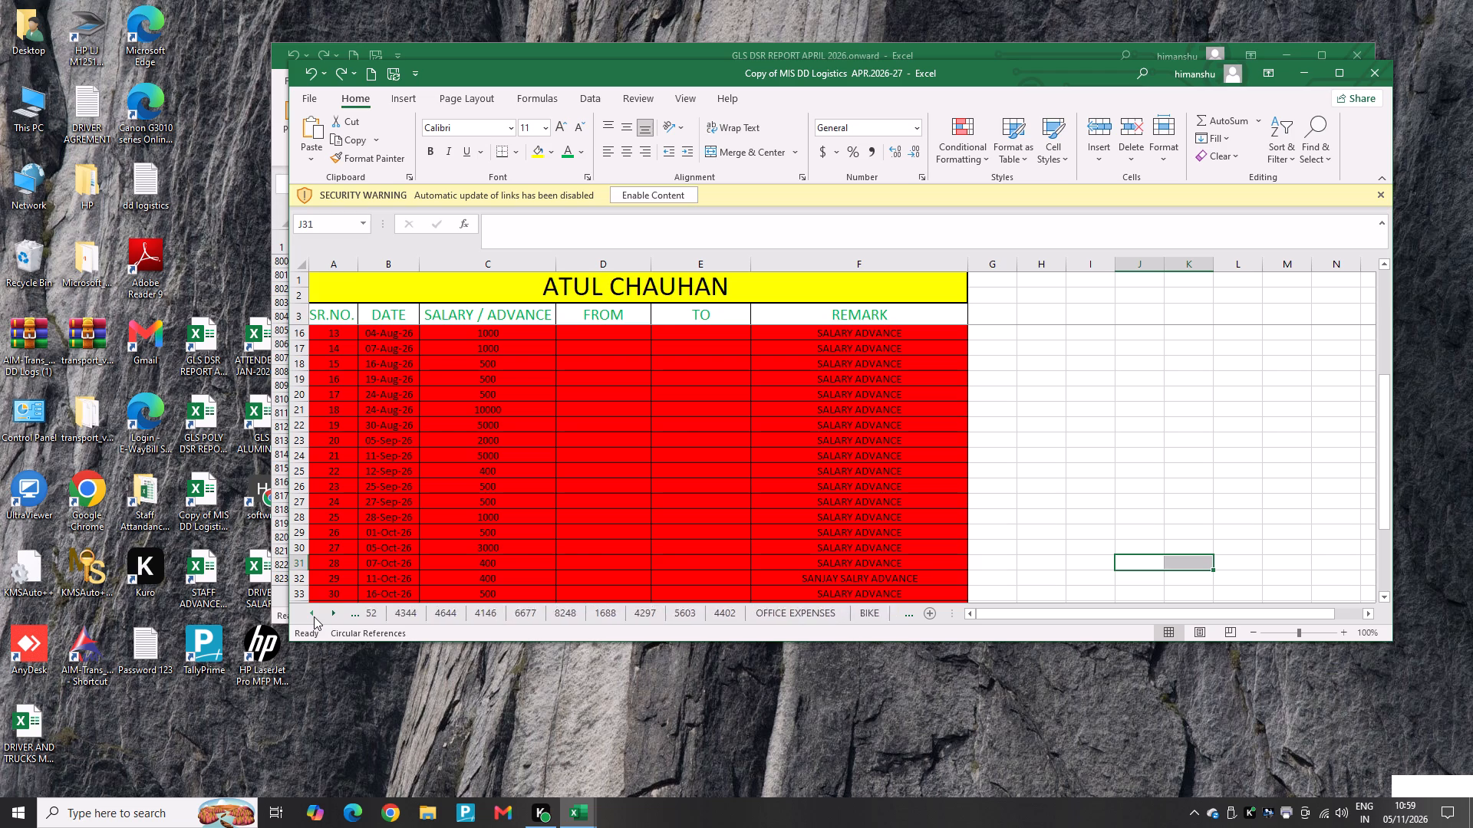
pyautogui.click(386, 609)
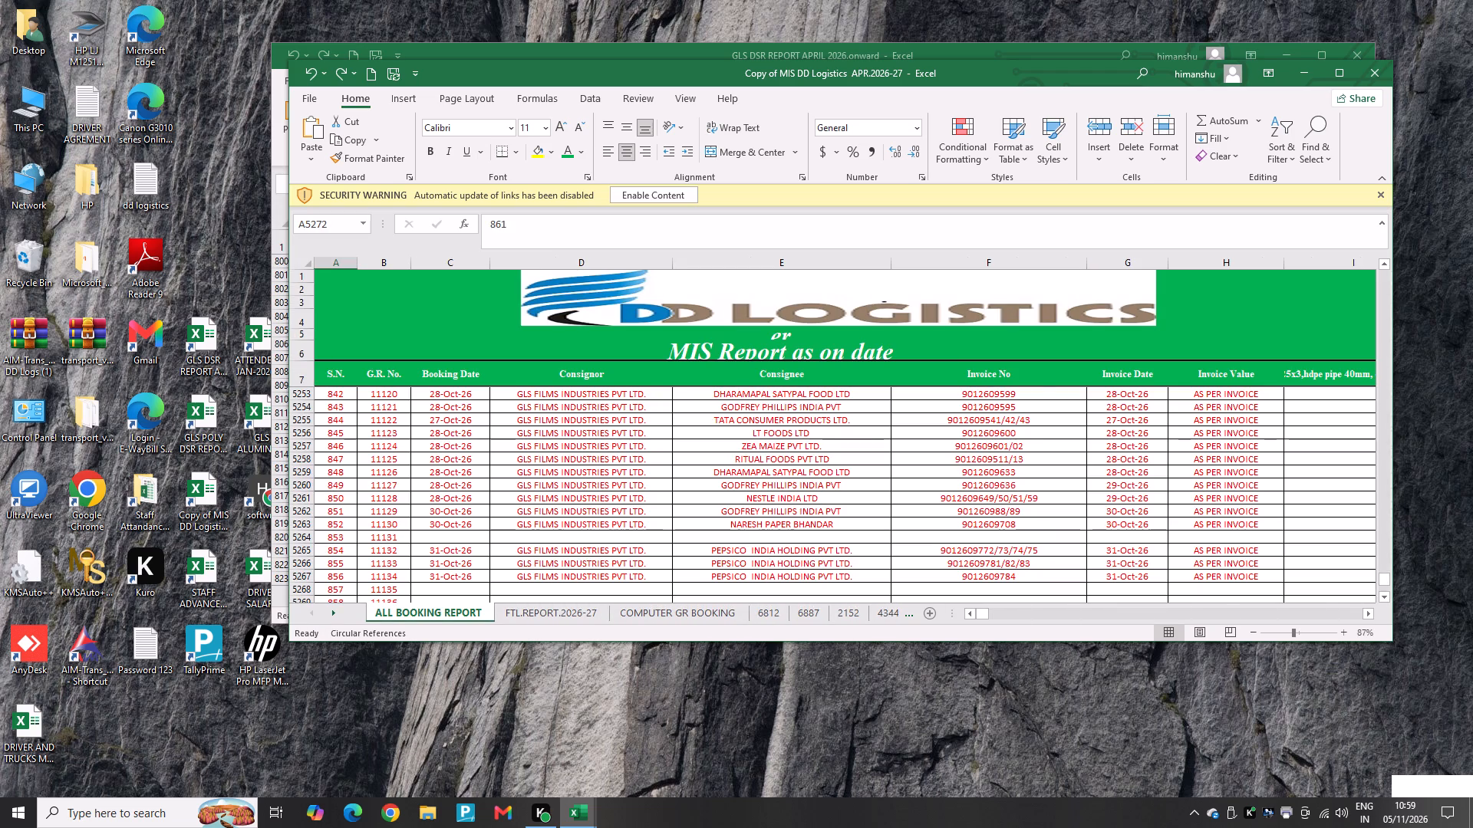
# For G.R. No. 11131, enter booking date 05-Oct-26, consignor GLS FILMS INDUSTRIES PVT LTD. and consignee GODFREY PHILLIPS INDIA PVT.
pyautogui.scroll(-7, 383, 541)
pyautogui.scroll(4, 383, 541)
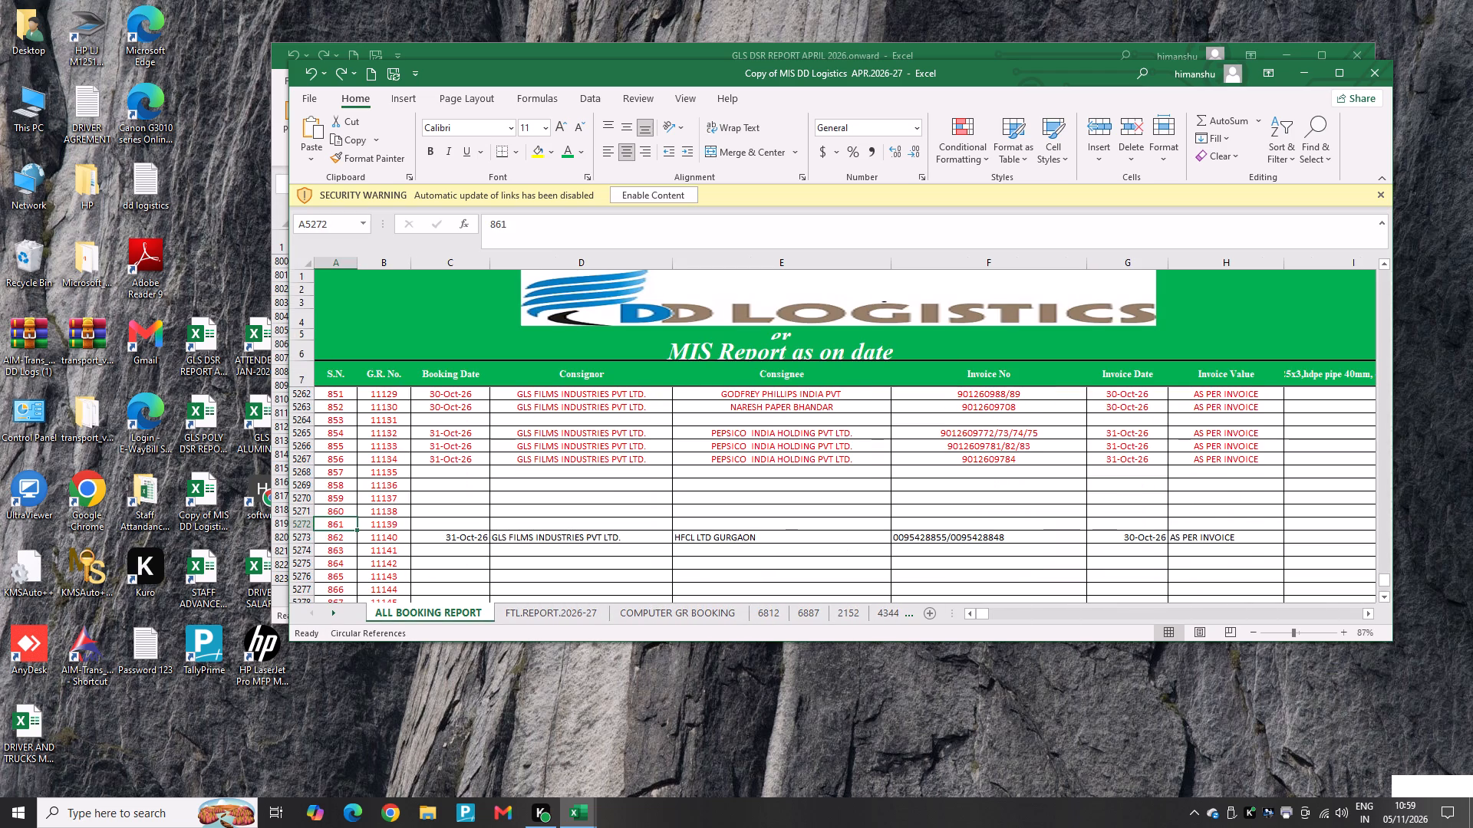
pyautogui.scroll(1, 423, 530)
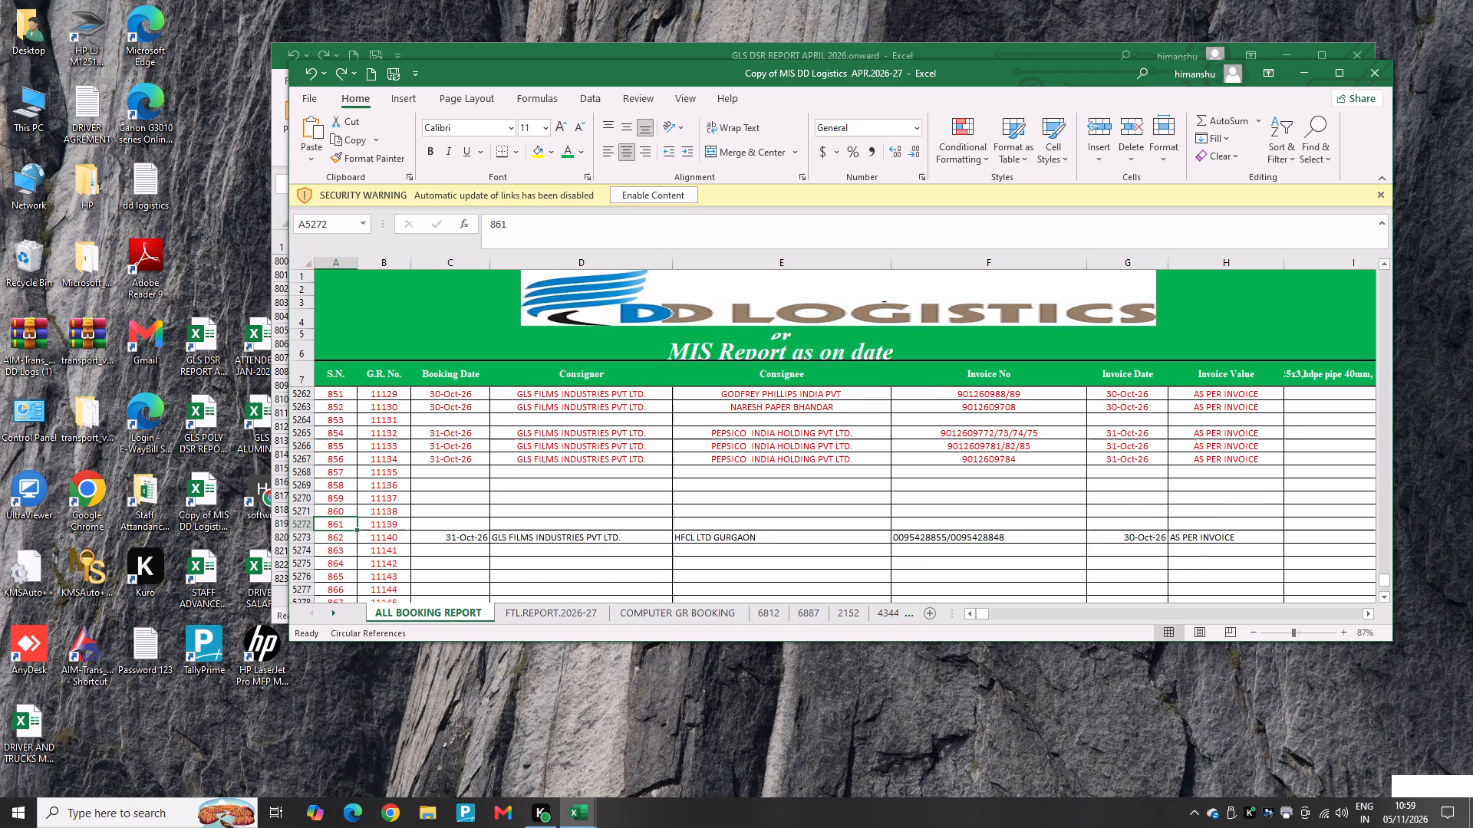
pyautogui.click(472, 452)
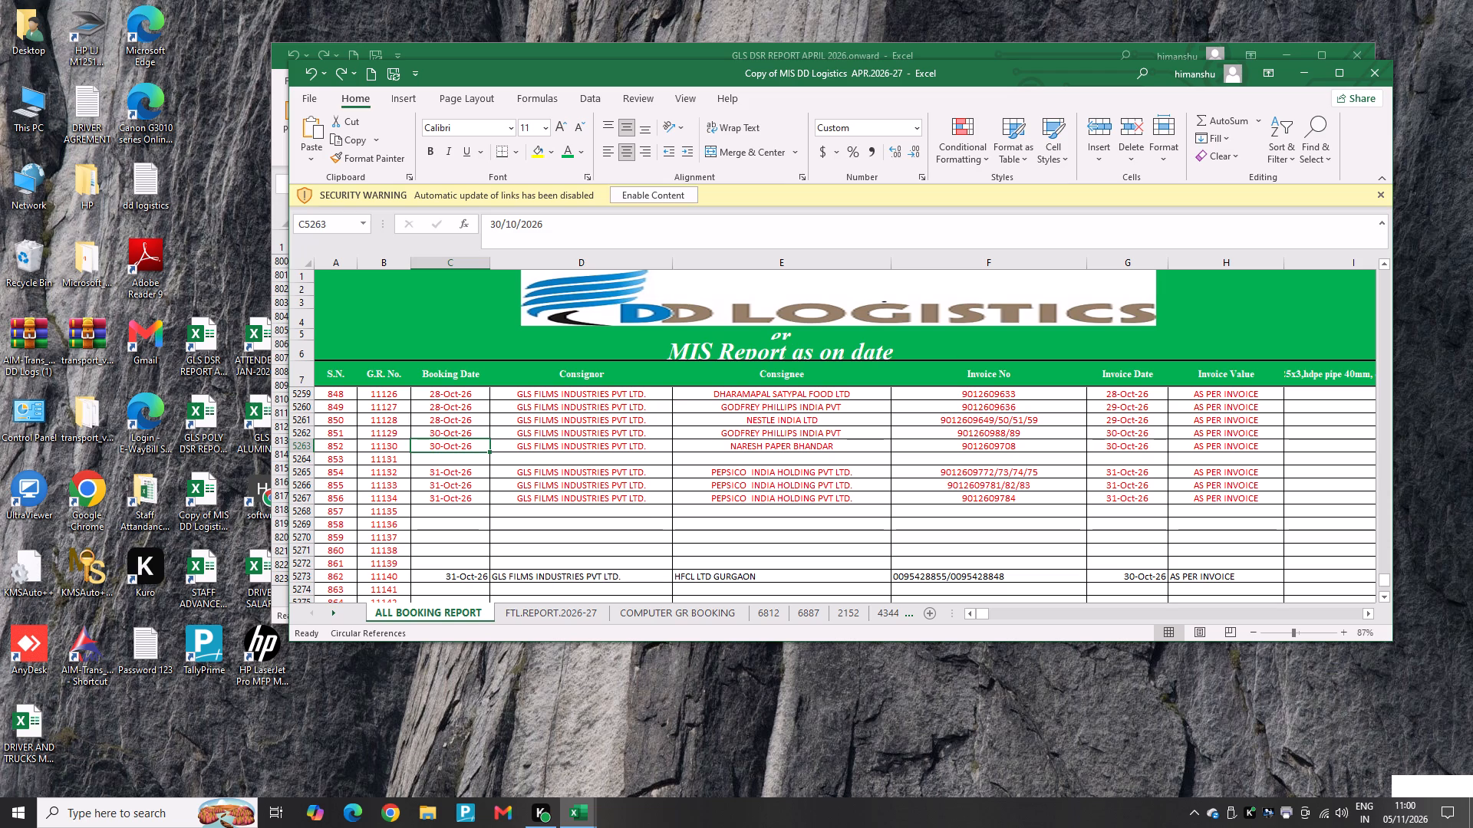
pyautogui.press('Down')
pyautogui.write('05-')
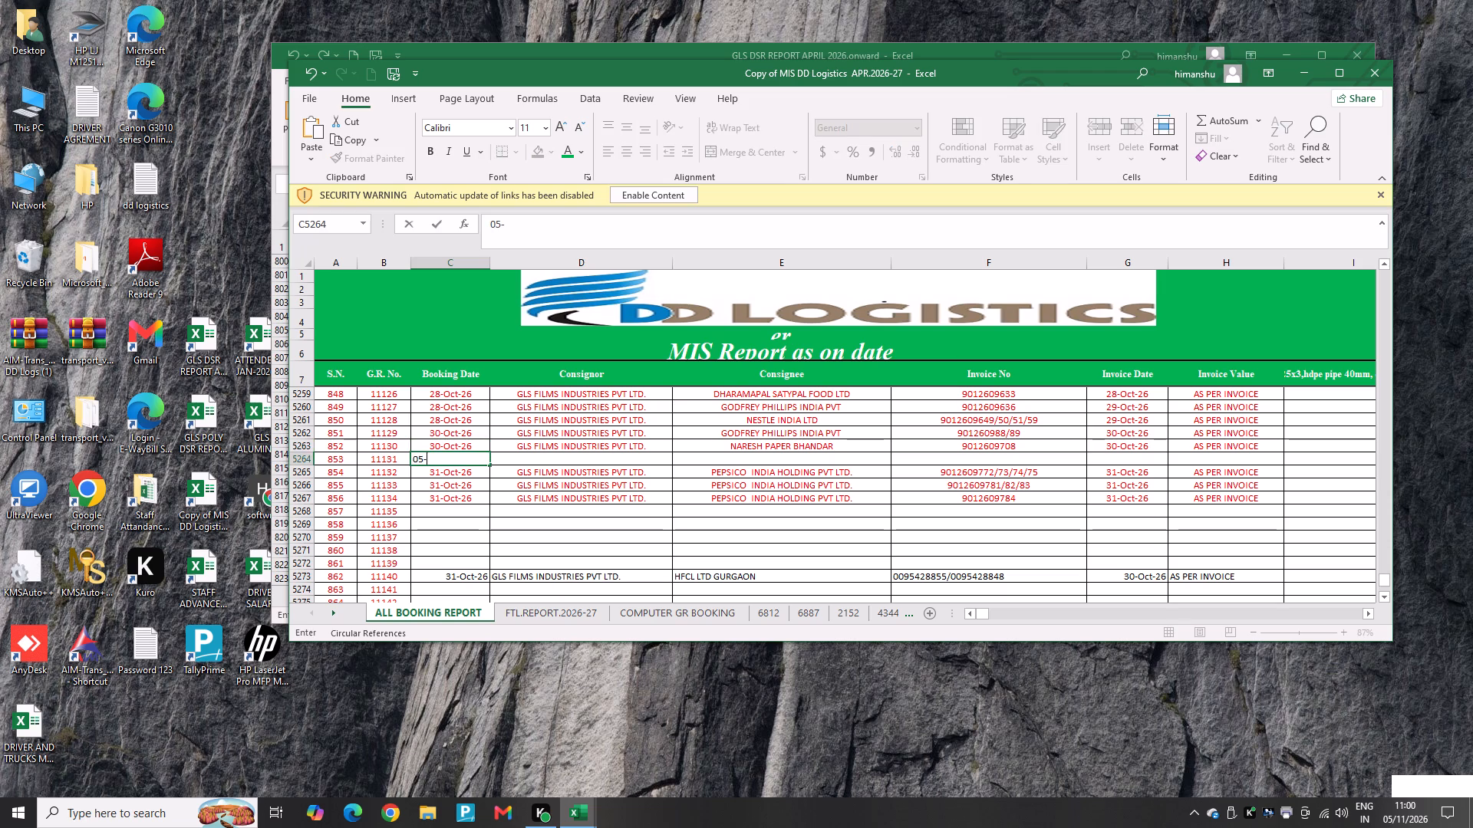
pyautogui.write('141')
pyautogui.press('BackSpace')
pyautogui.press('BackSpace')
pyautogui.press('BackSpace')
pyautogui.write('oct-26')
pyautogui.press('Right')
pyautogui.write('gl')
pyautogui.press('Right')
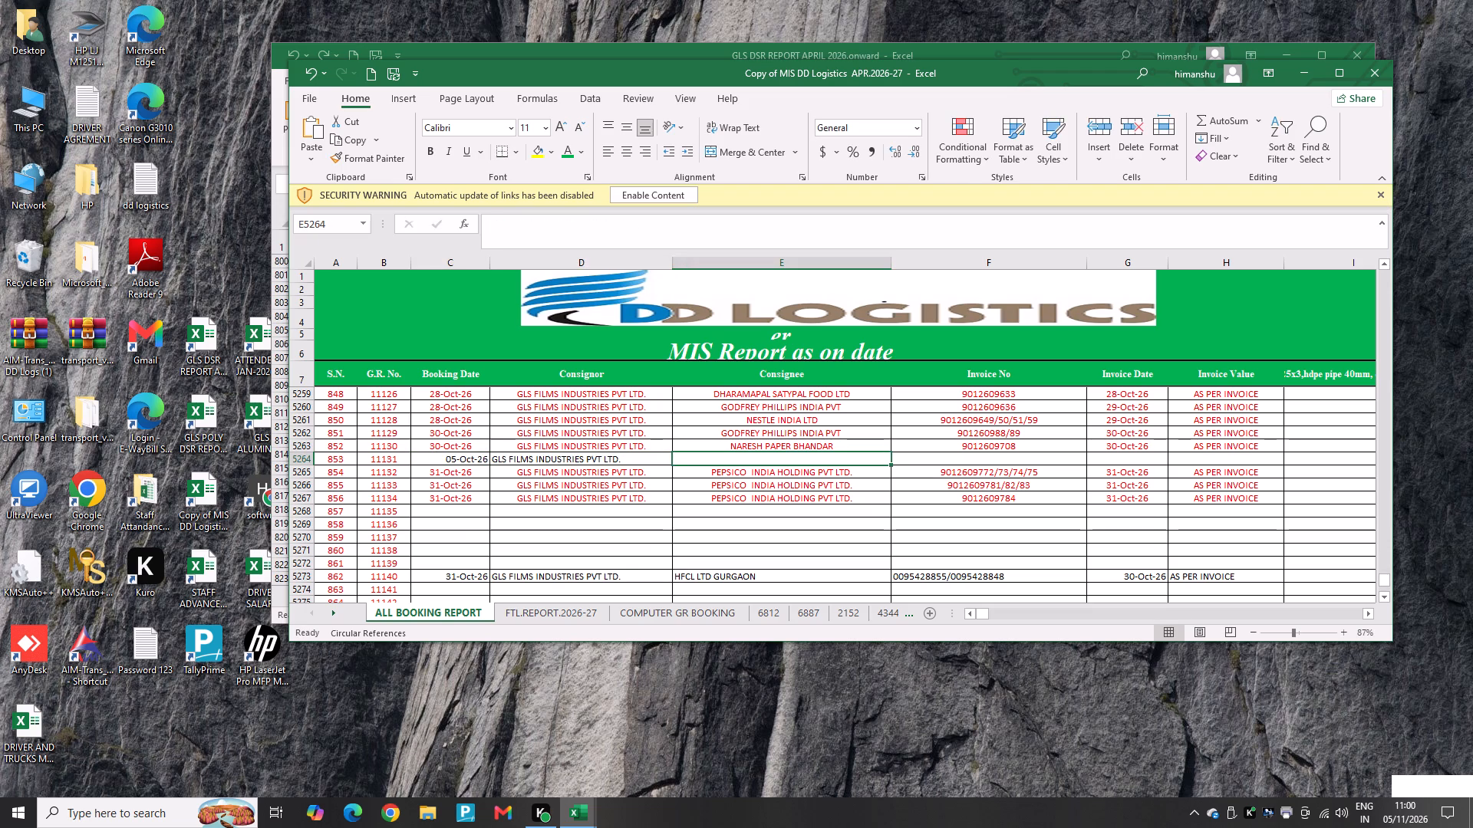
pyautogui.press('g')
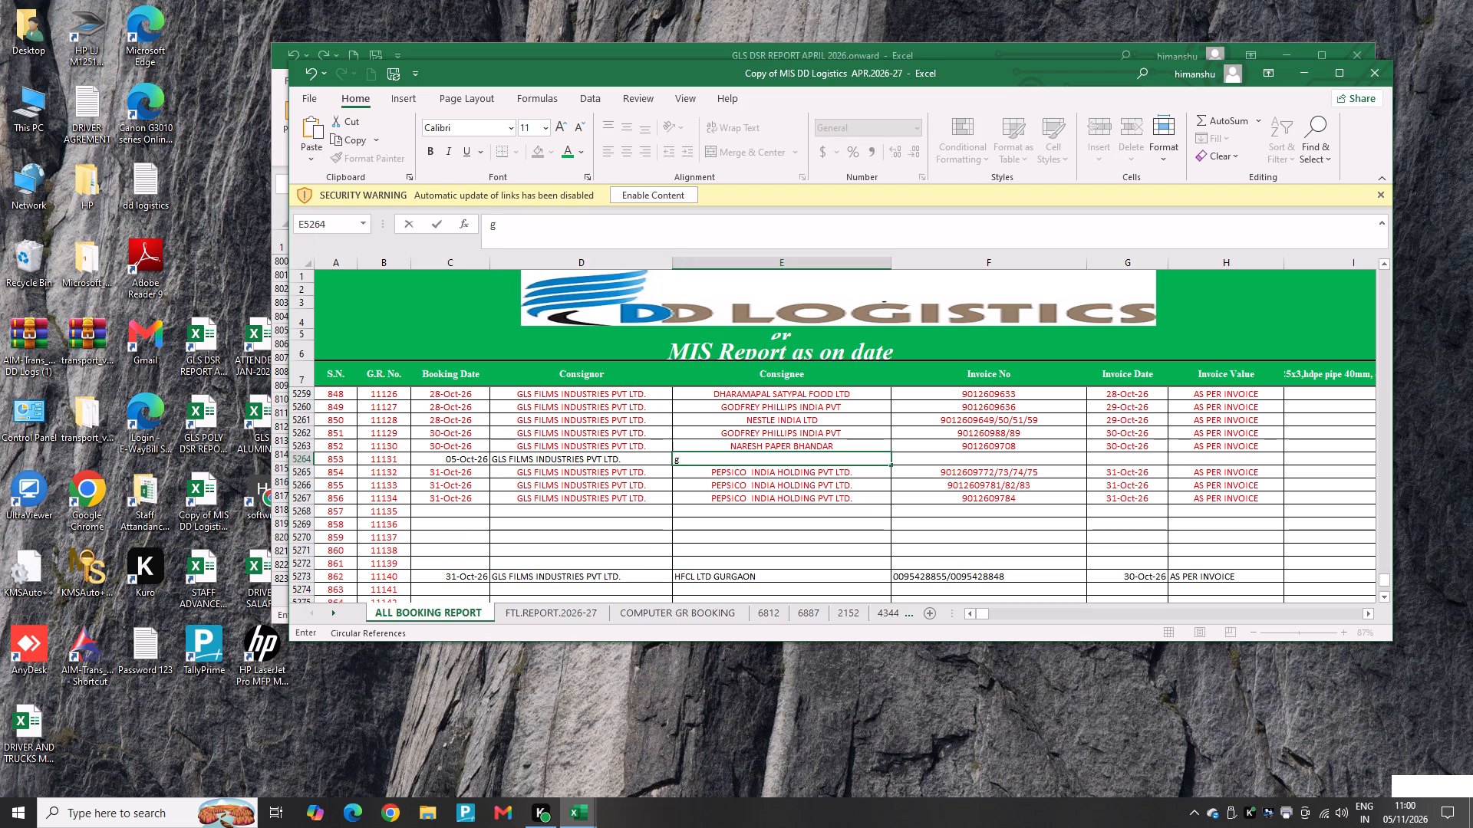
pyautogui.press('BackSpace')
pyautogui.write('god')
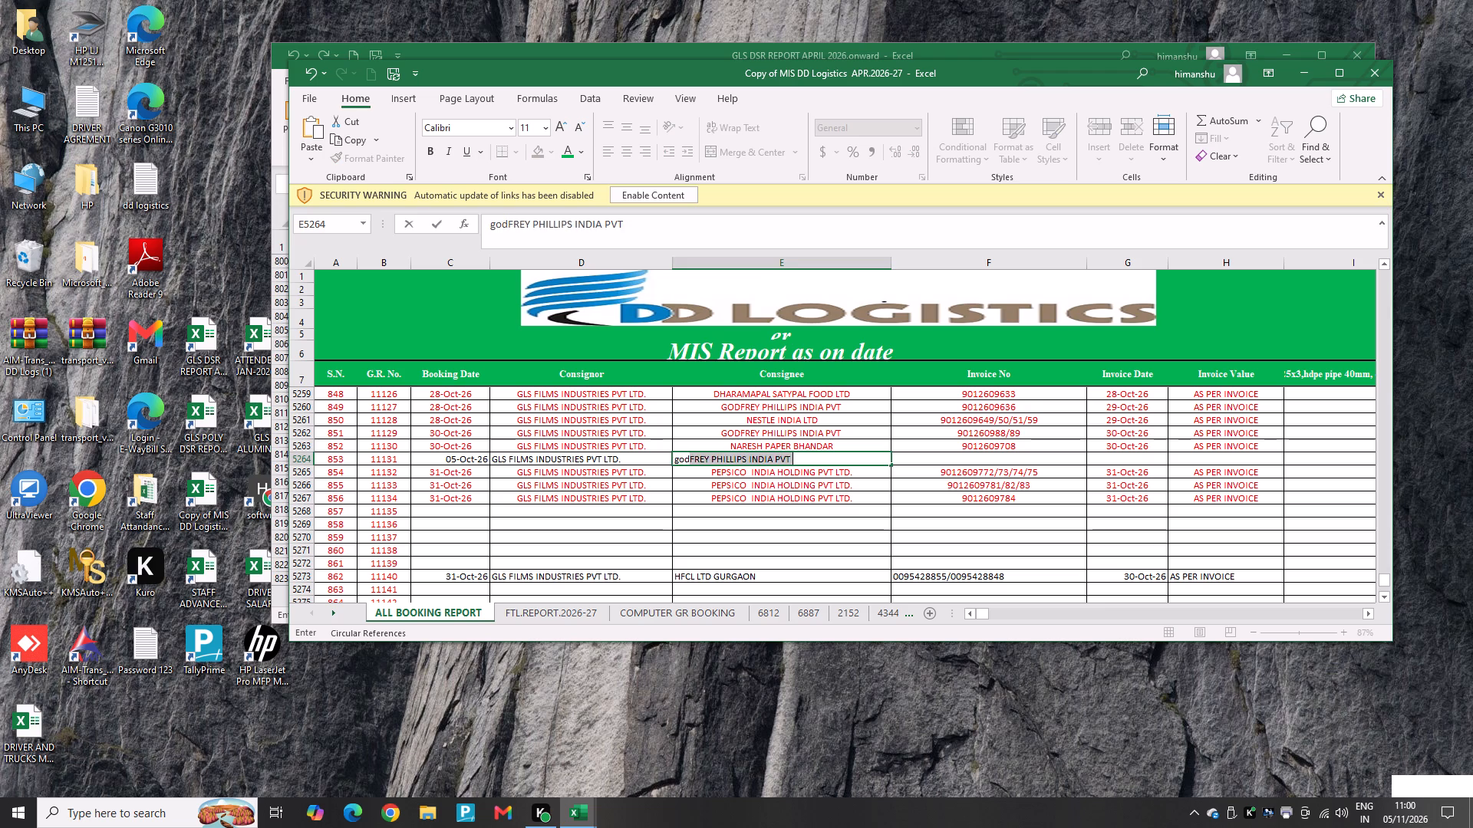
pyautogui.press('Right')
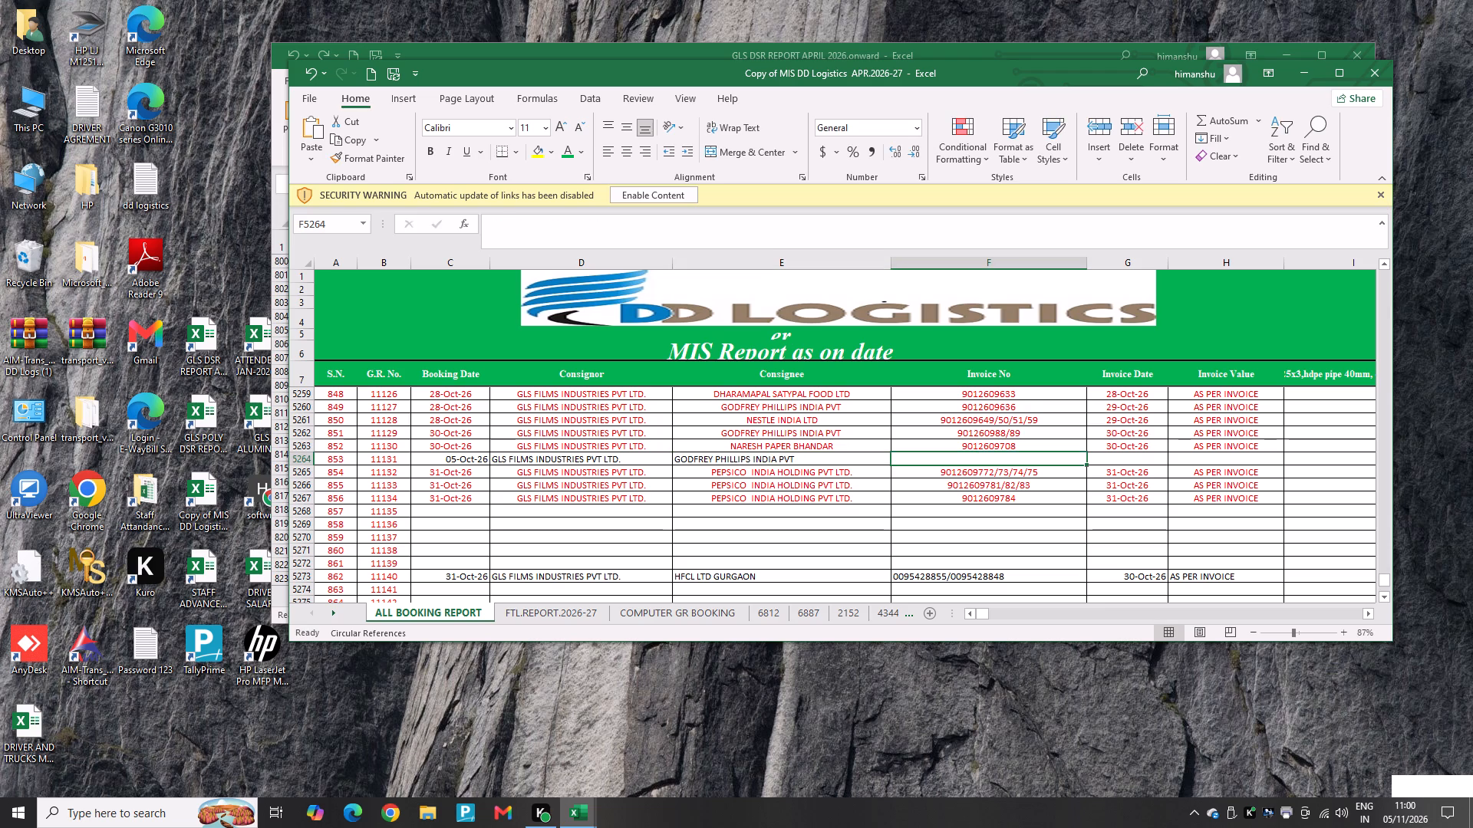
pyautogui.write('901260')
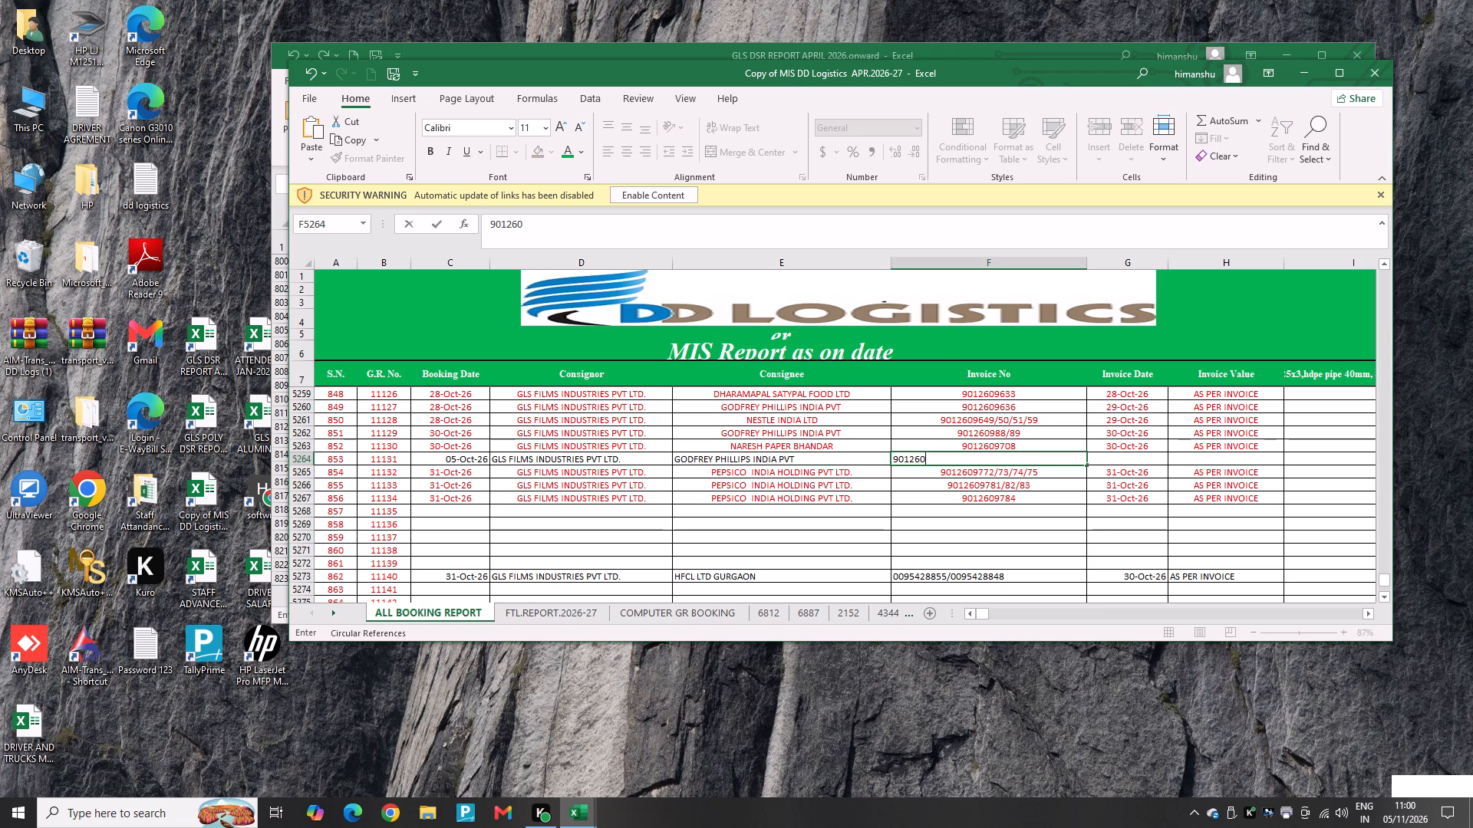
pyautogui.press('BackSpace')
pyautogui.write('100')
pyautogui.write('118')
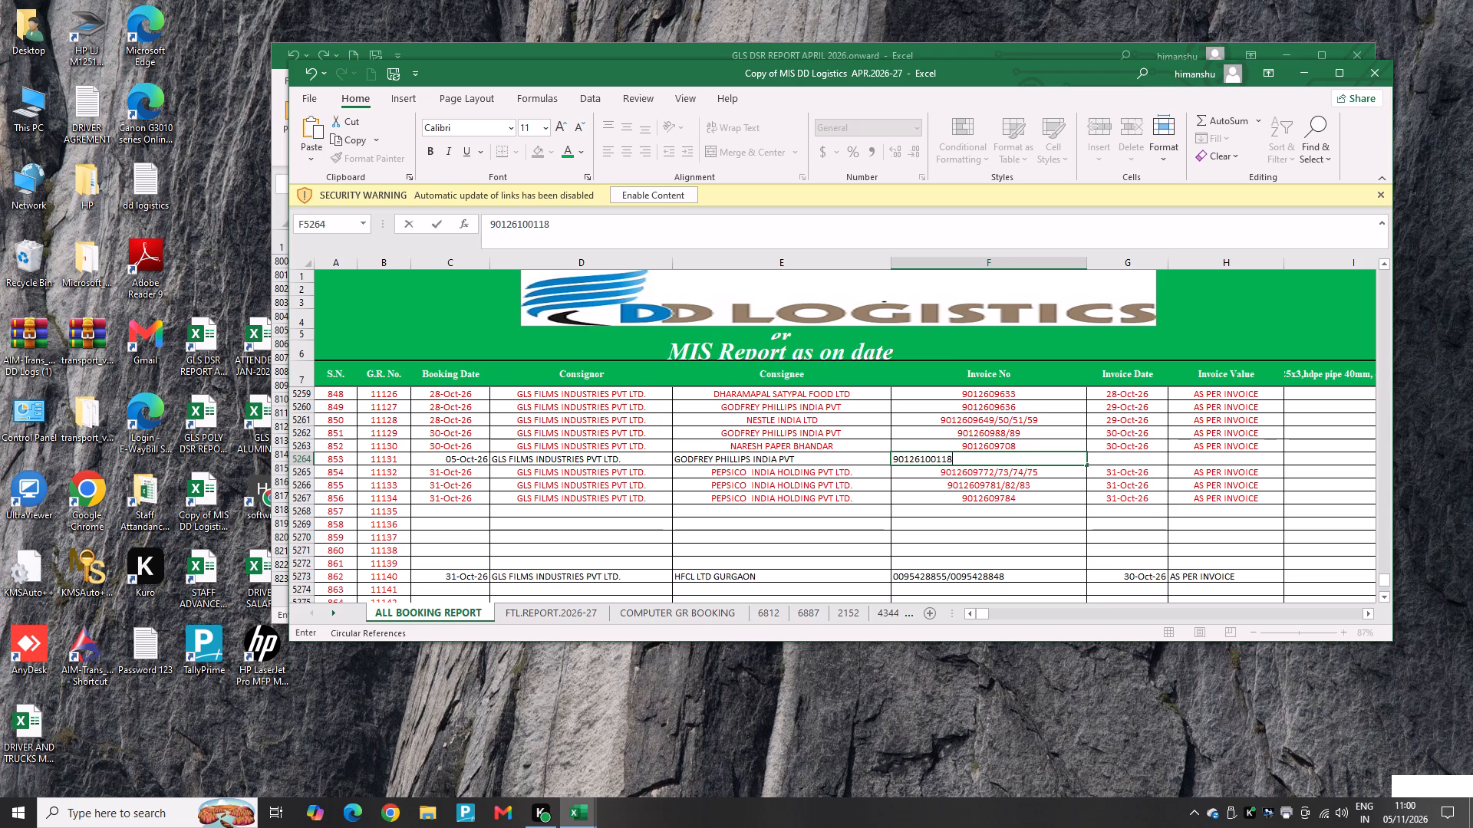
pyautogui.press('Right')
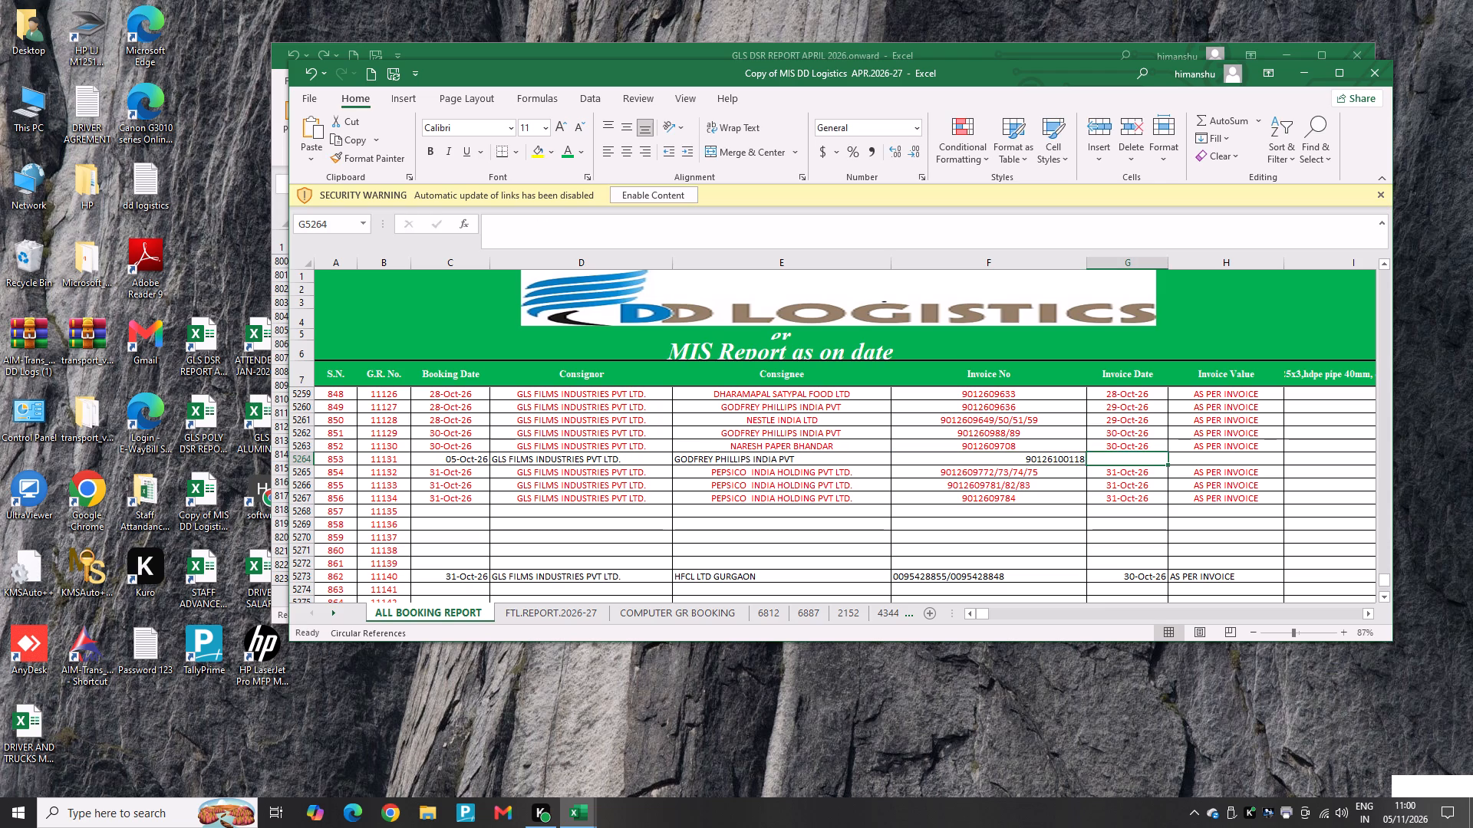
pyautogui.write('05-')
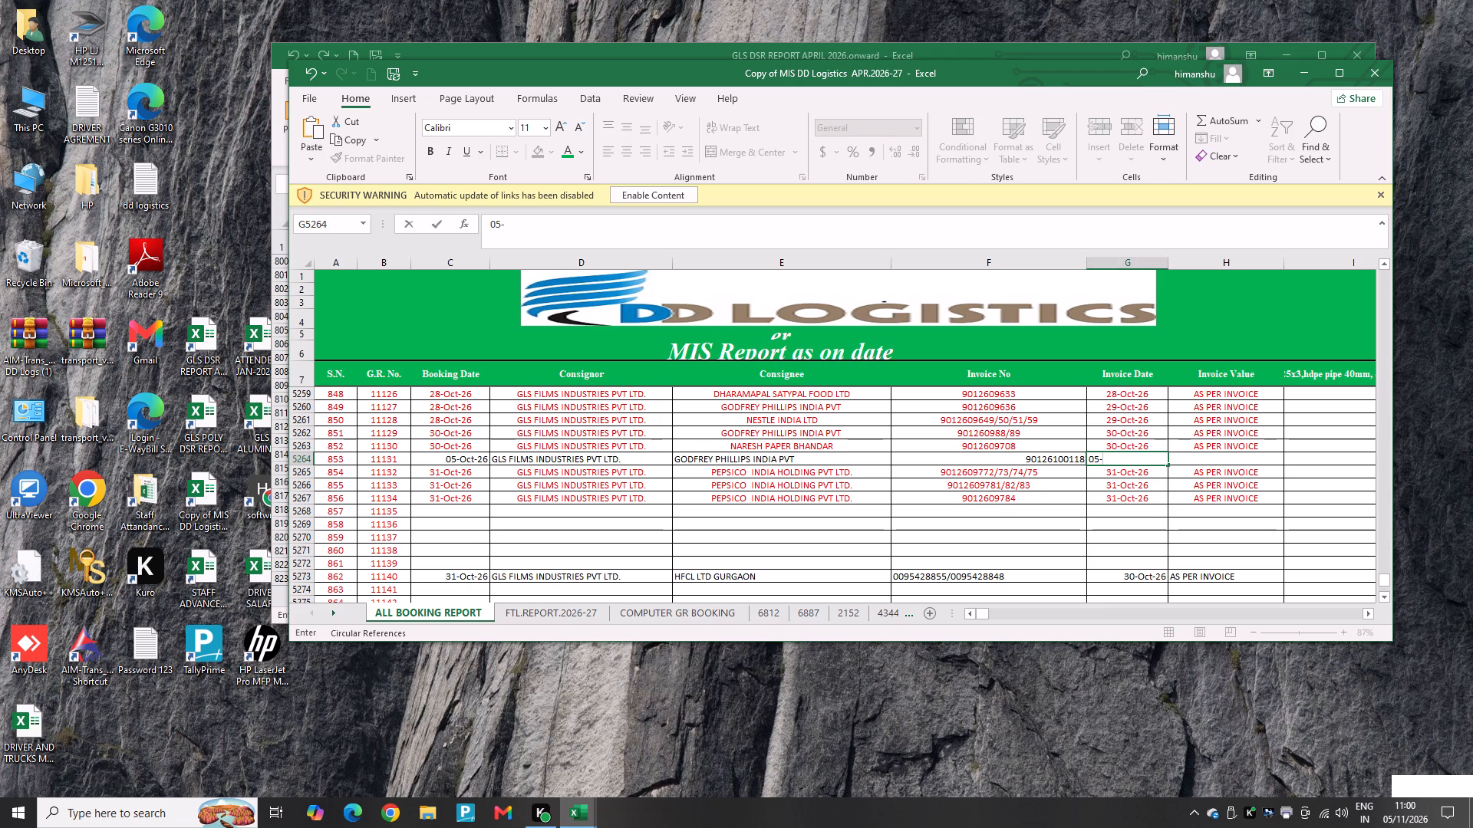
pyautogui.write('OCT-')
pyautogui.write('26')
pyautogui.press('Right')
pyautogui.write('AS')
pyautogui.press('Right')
# Enter G.R. No. 11131's quantity 6370, origin BILASPUR, destination GHAZIABAD and booking mode BY ROAD.
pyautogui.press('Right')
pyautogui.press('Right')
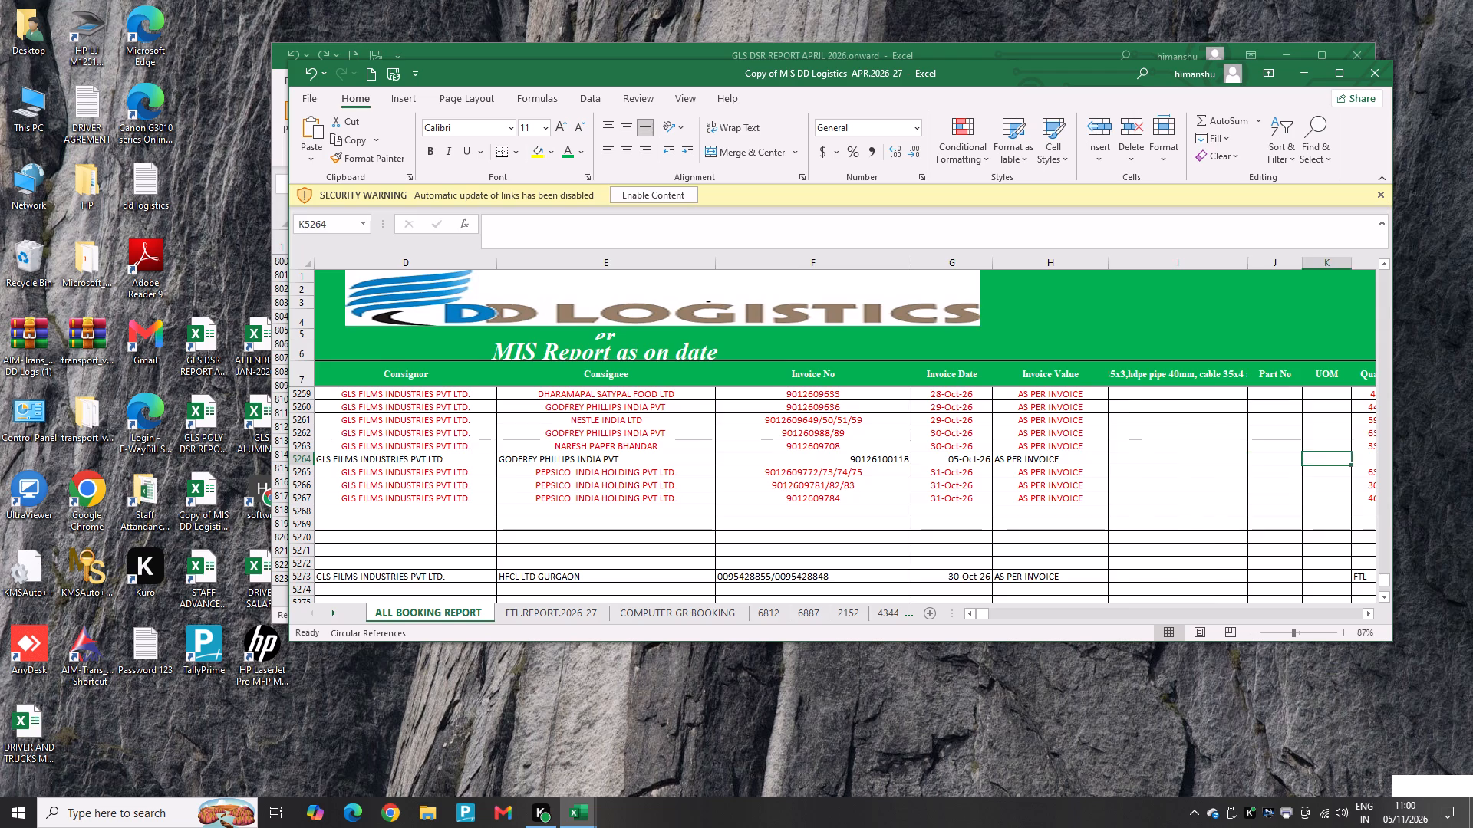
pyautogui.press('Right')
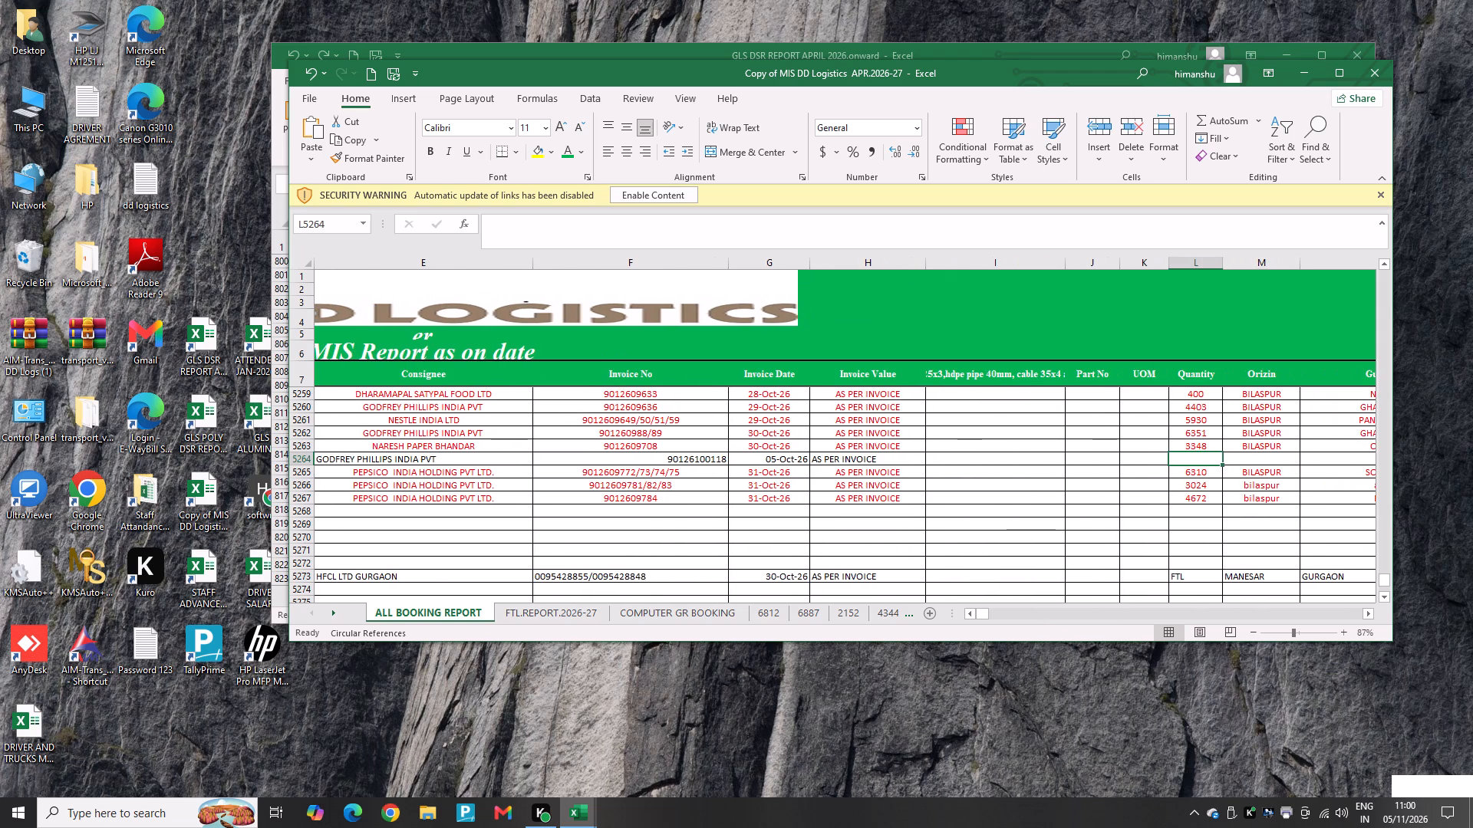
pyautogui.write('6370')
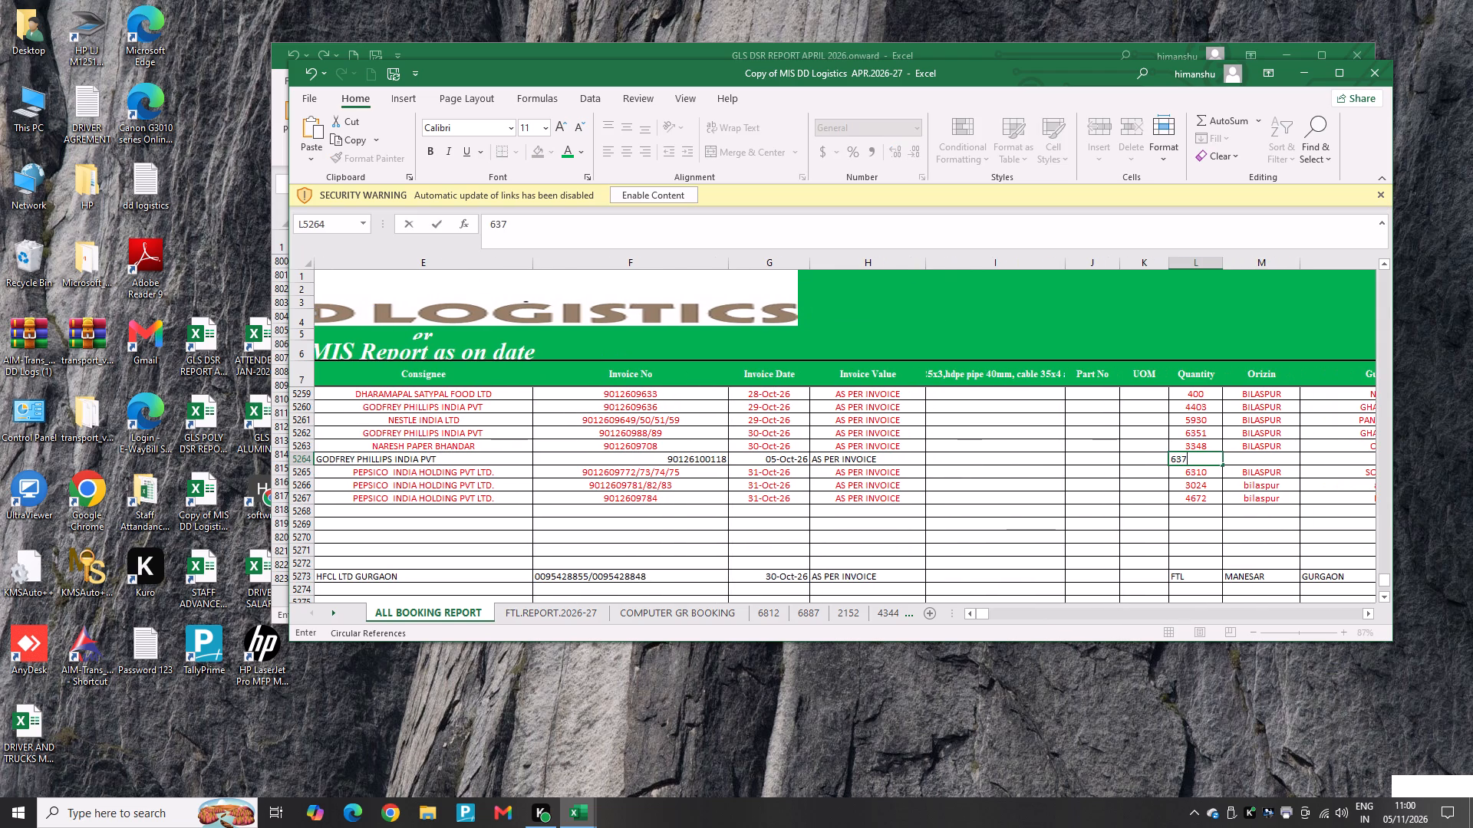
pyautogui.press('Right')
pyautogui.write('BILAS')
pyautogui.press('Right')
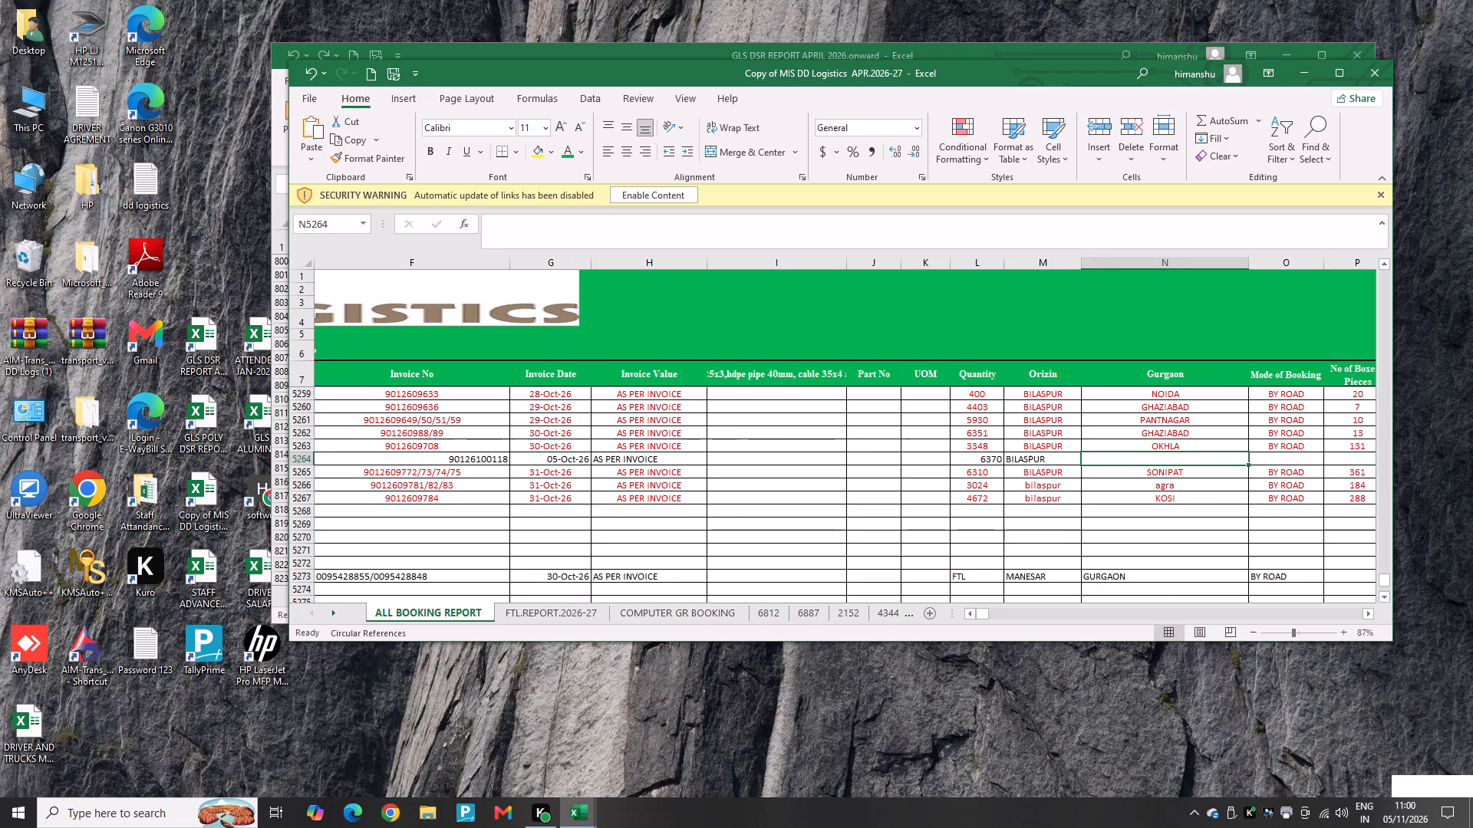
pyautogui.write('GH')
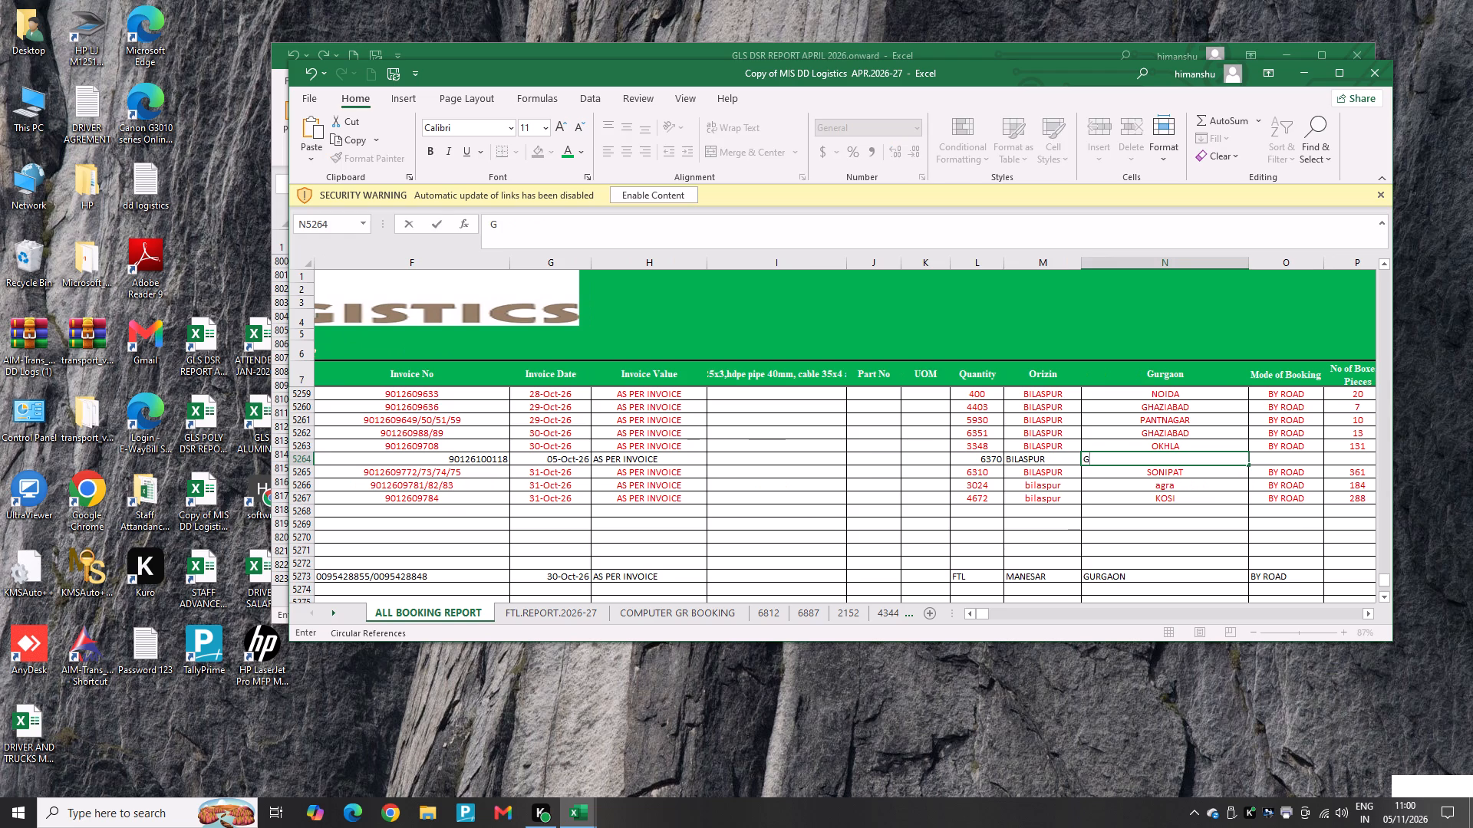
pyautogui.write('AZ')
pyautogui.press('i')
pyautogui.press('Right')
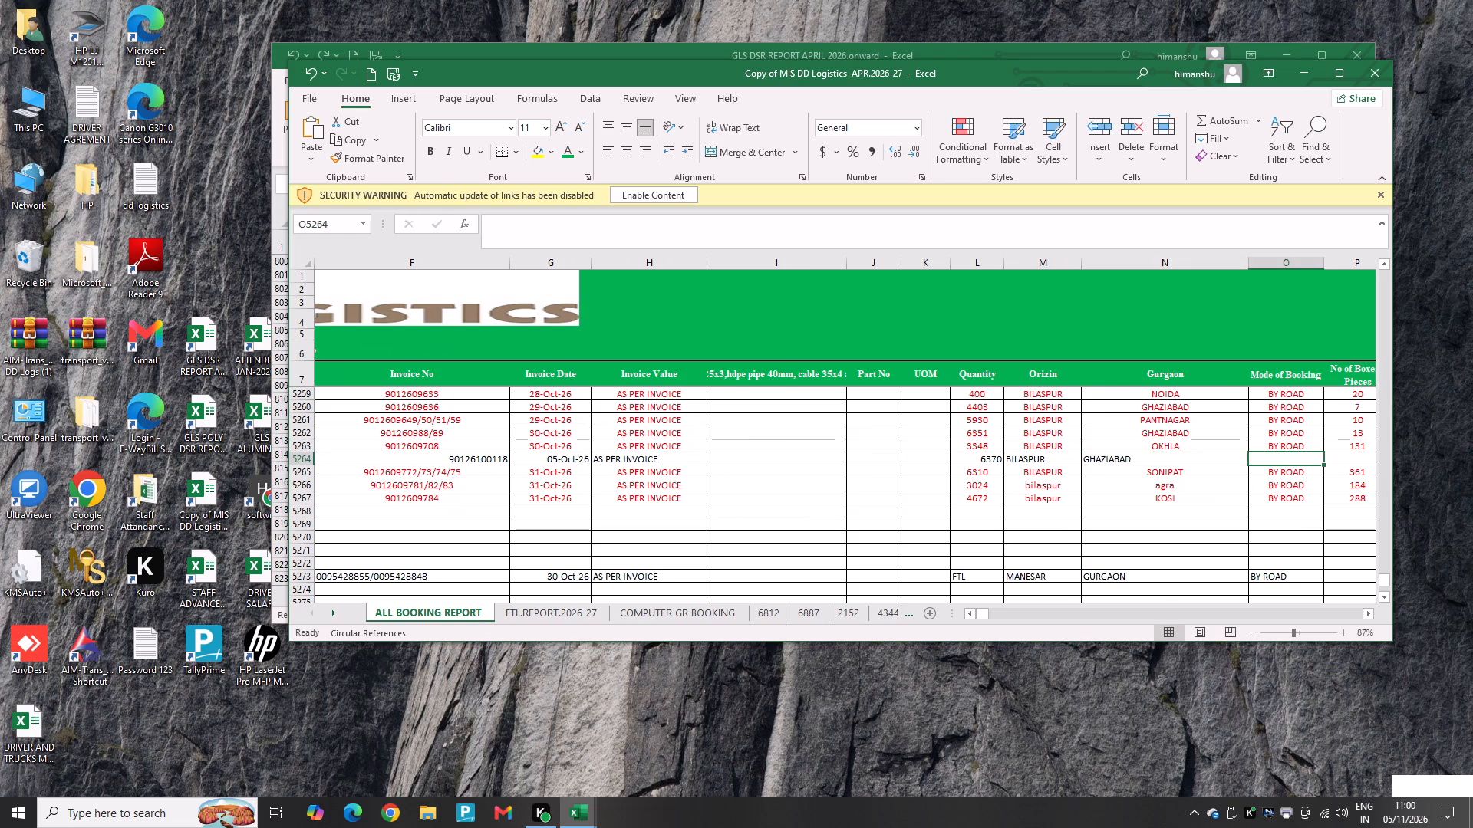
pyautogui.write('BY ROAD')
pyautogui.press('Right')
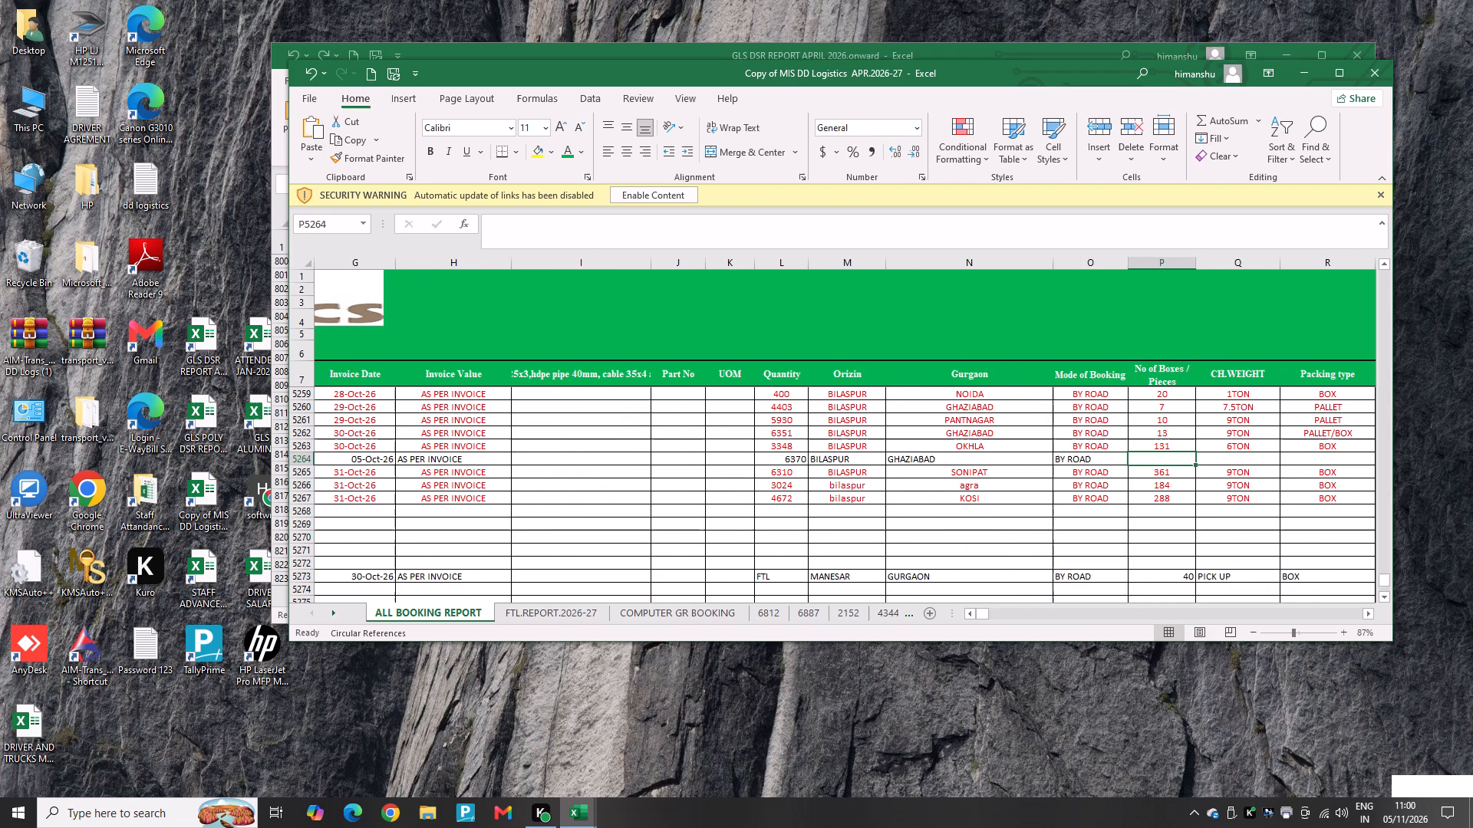
# Complete G.R. No. 11131's row with 10 boxes/pieces, CH.WEIGHT 7.5TON, packing type PALLET and consignment status DELEVERED.
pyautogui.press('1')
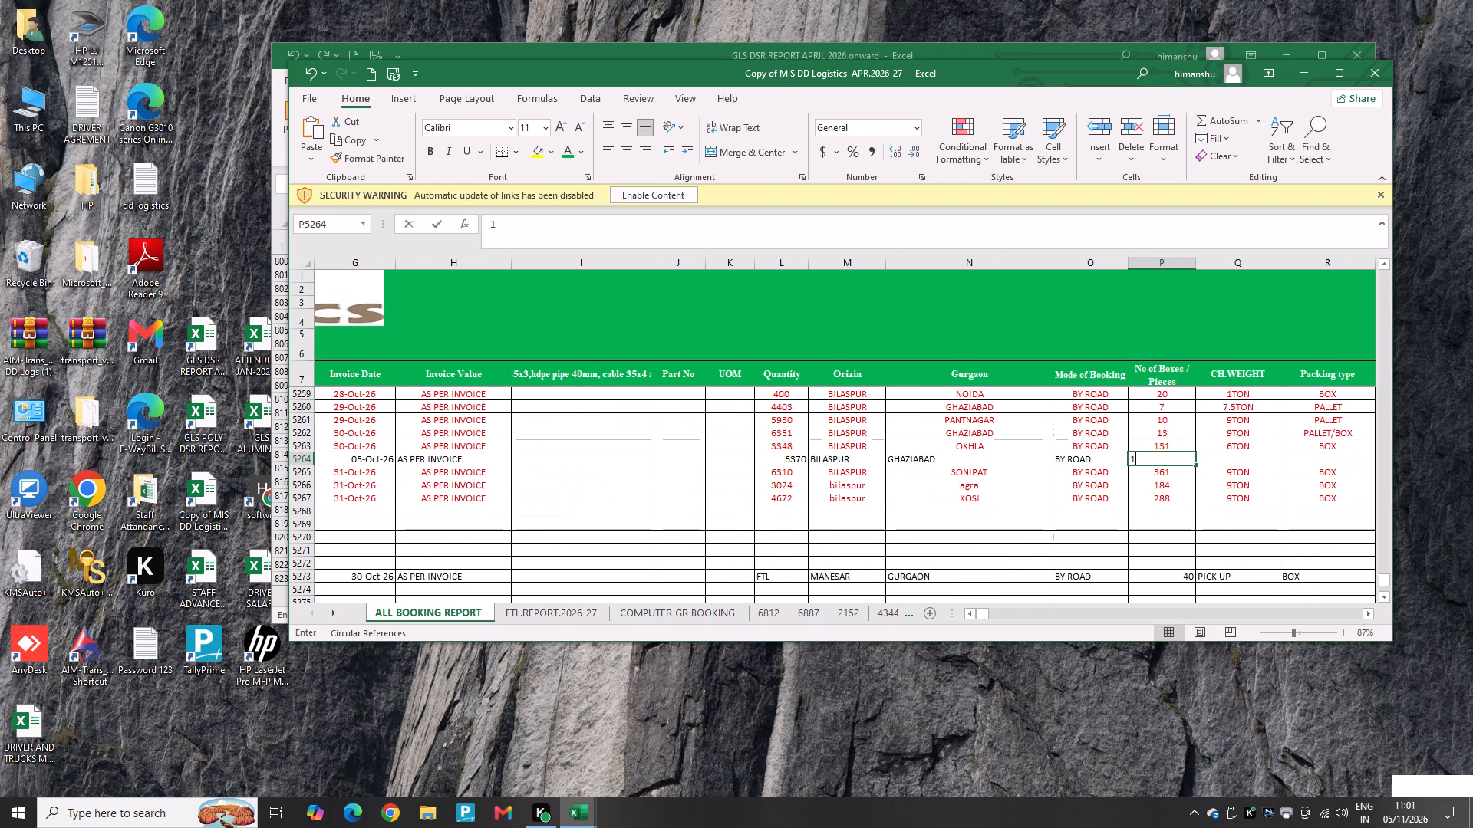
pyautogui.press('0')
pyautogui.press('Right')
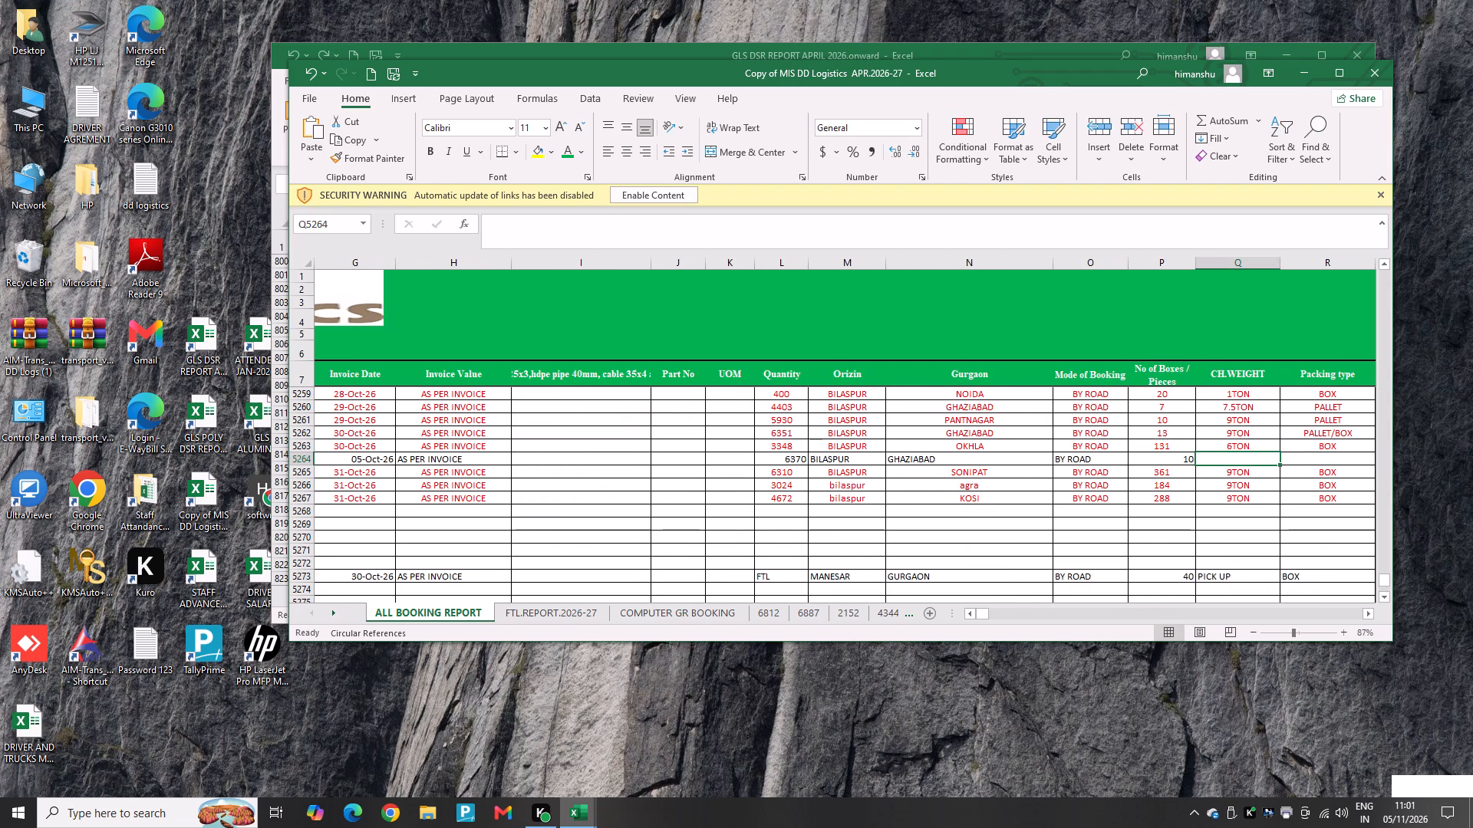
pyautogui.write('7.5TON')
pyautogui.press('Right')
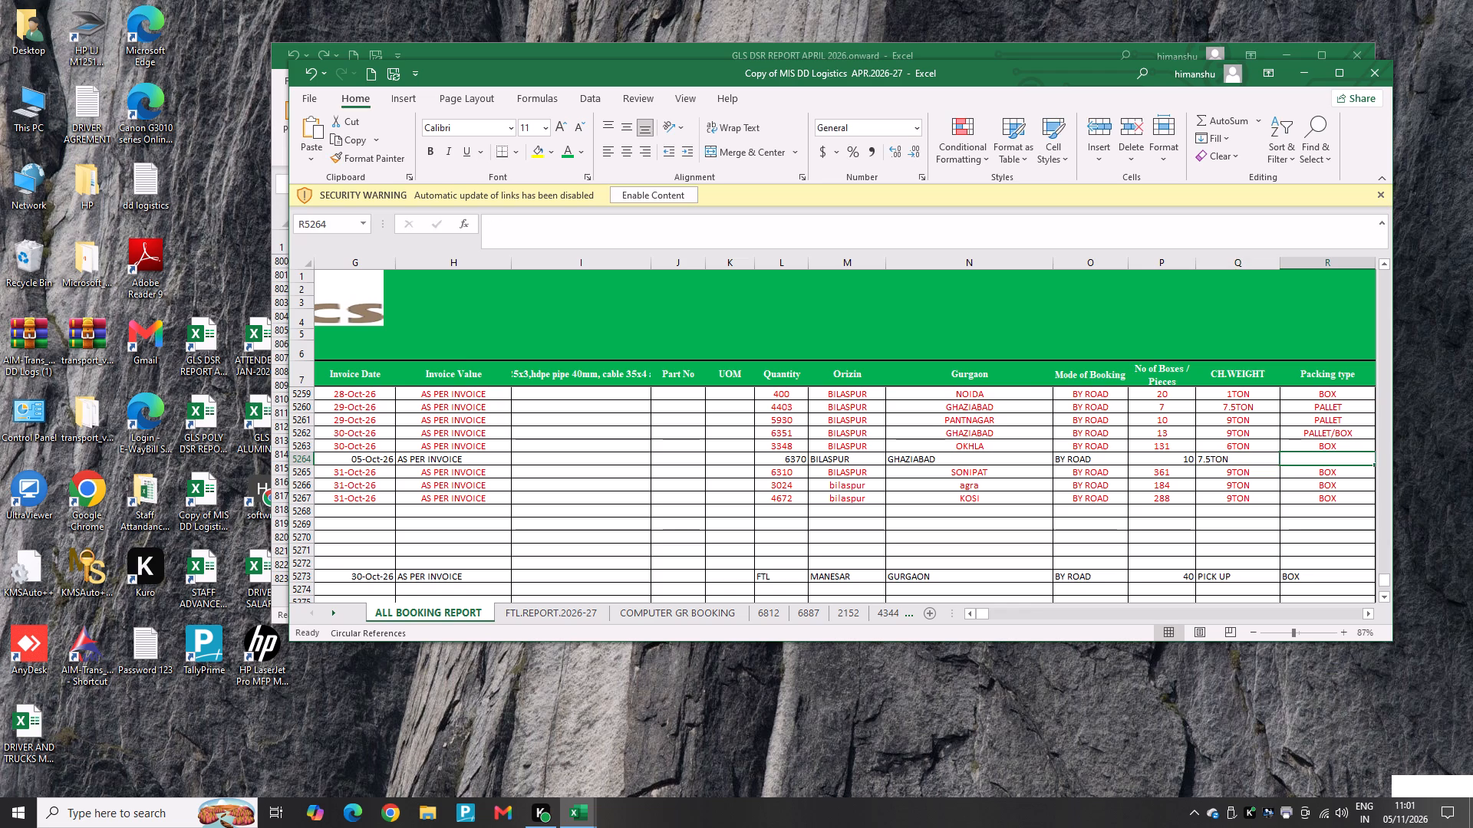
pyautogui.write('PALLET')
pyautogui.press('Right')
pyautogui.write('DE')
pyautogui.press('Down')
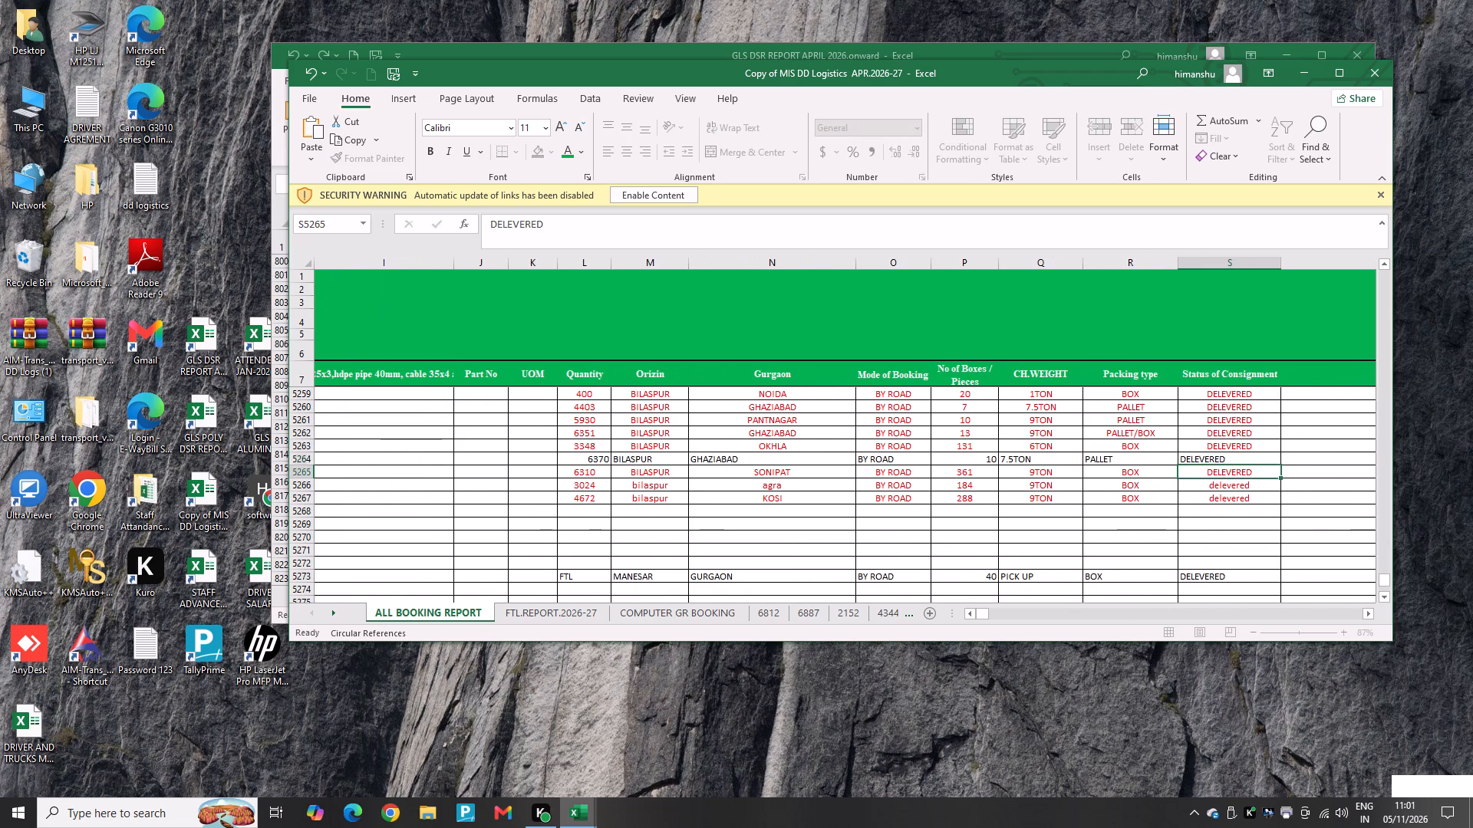
# Go to the empty booking date cell for G.R. No. 11135 in row 5268.
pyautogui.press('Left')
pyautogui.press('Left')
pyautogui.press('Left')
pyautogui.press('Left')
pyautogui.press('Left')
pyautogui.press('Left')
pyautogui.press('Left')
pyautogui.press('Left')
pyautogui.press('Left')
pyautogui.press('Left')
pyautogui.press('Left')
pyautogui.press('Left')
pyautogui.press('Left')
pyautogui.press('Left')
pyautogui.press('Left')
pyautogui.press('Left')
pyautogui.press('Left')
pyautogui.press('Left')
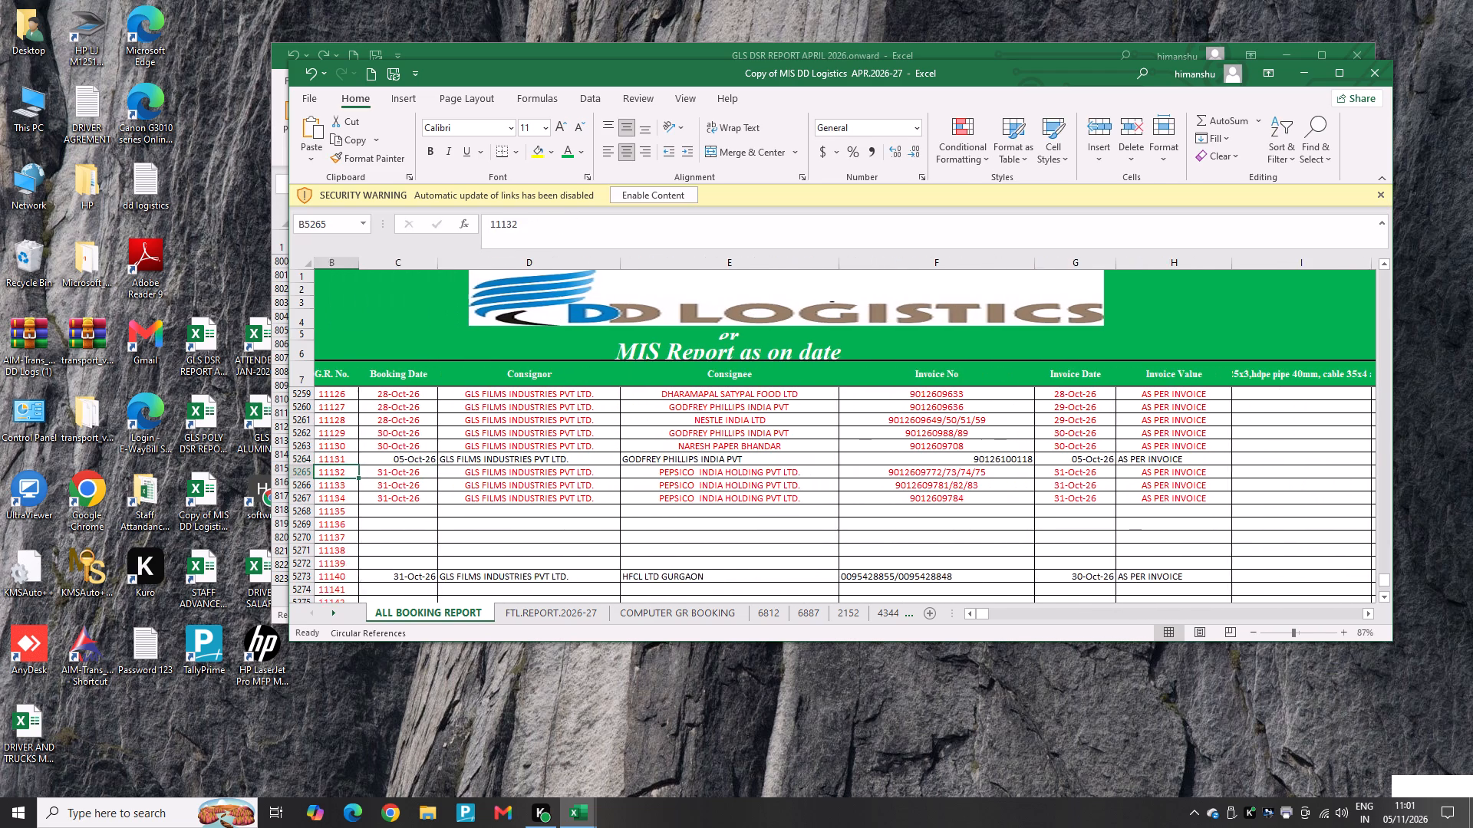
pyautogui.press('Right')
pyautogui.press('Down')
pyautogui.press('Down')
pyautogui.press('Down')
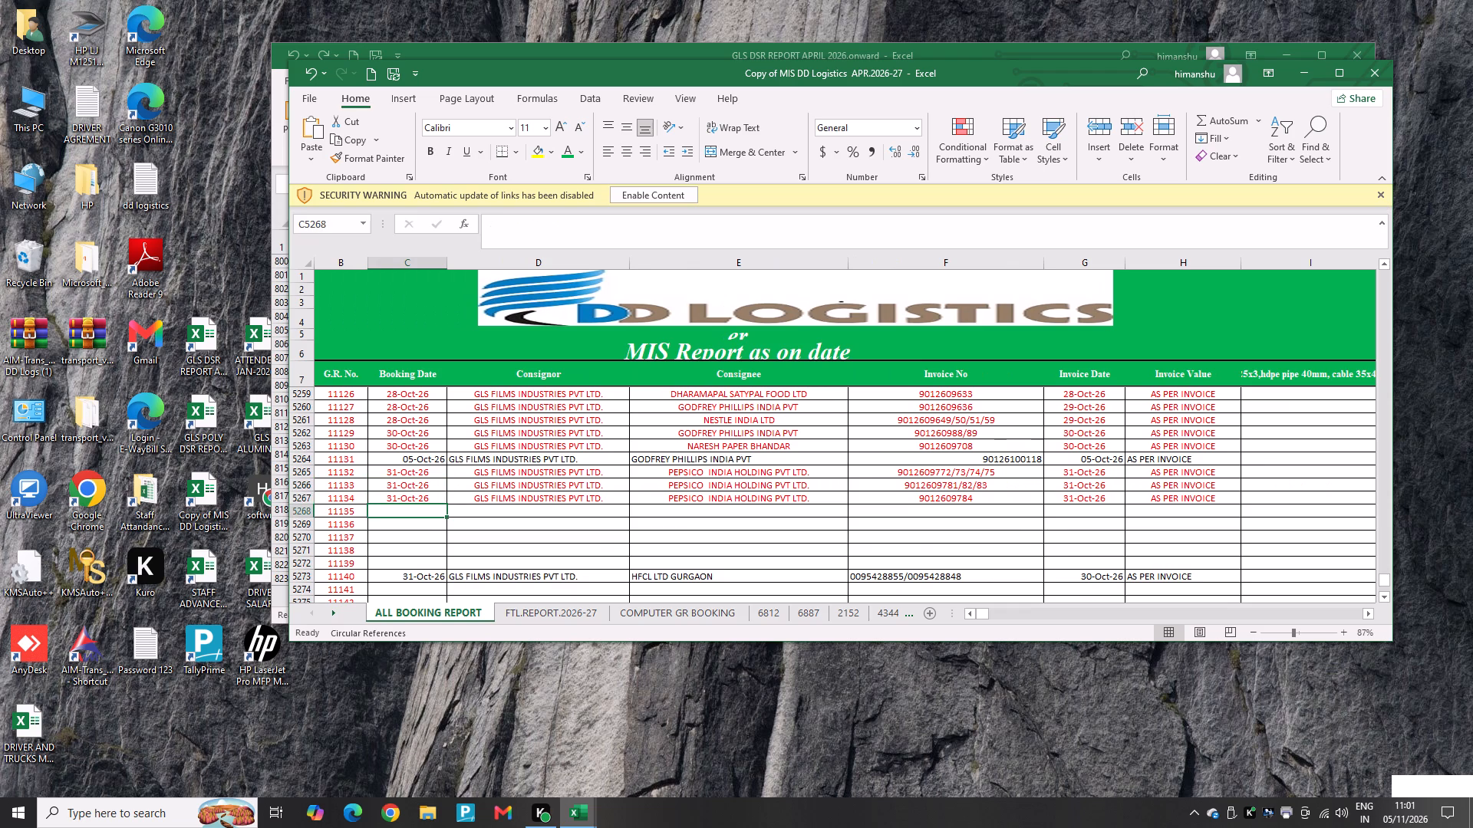
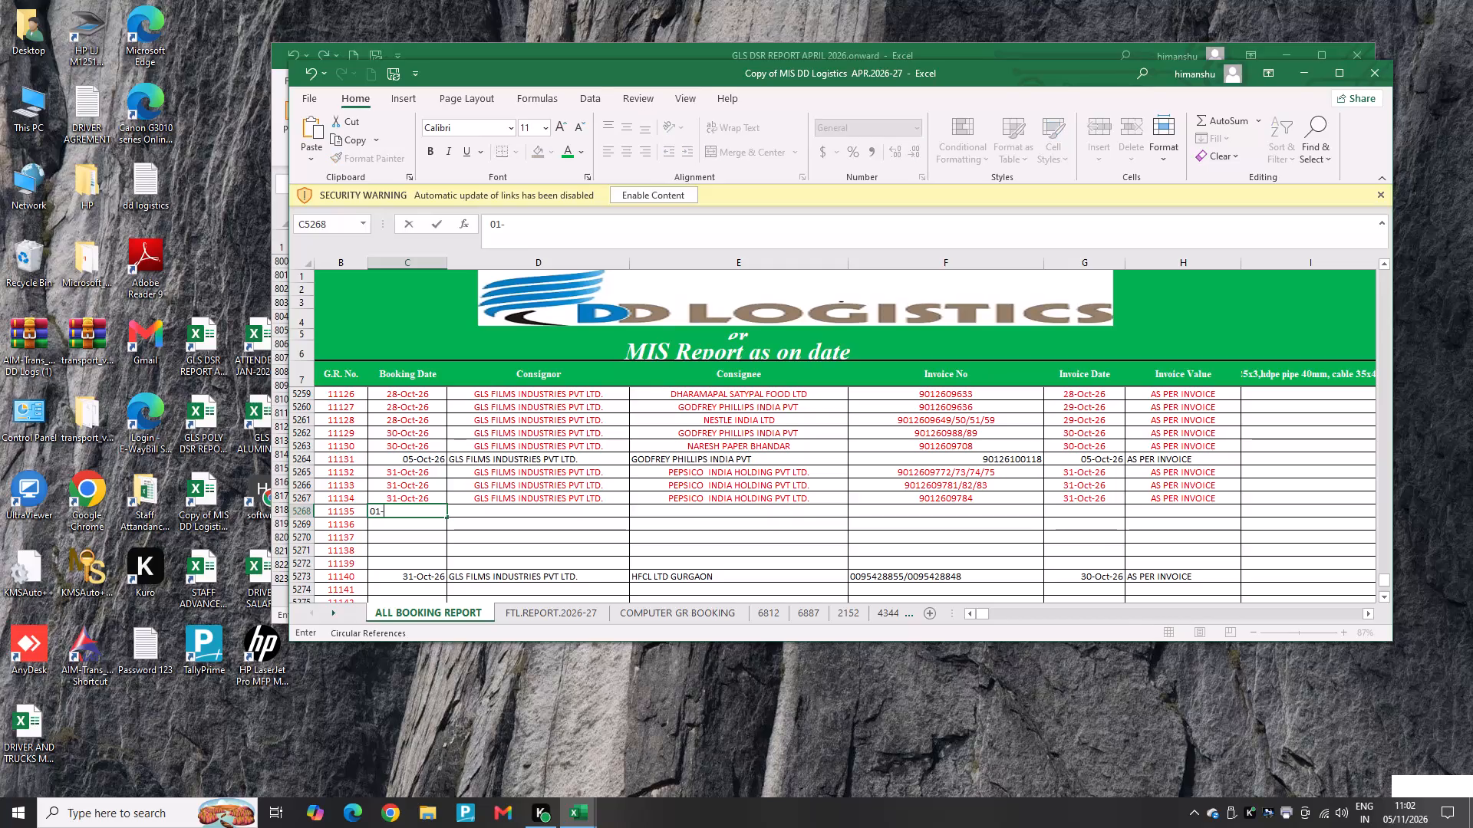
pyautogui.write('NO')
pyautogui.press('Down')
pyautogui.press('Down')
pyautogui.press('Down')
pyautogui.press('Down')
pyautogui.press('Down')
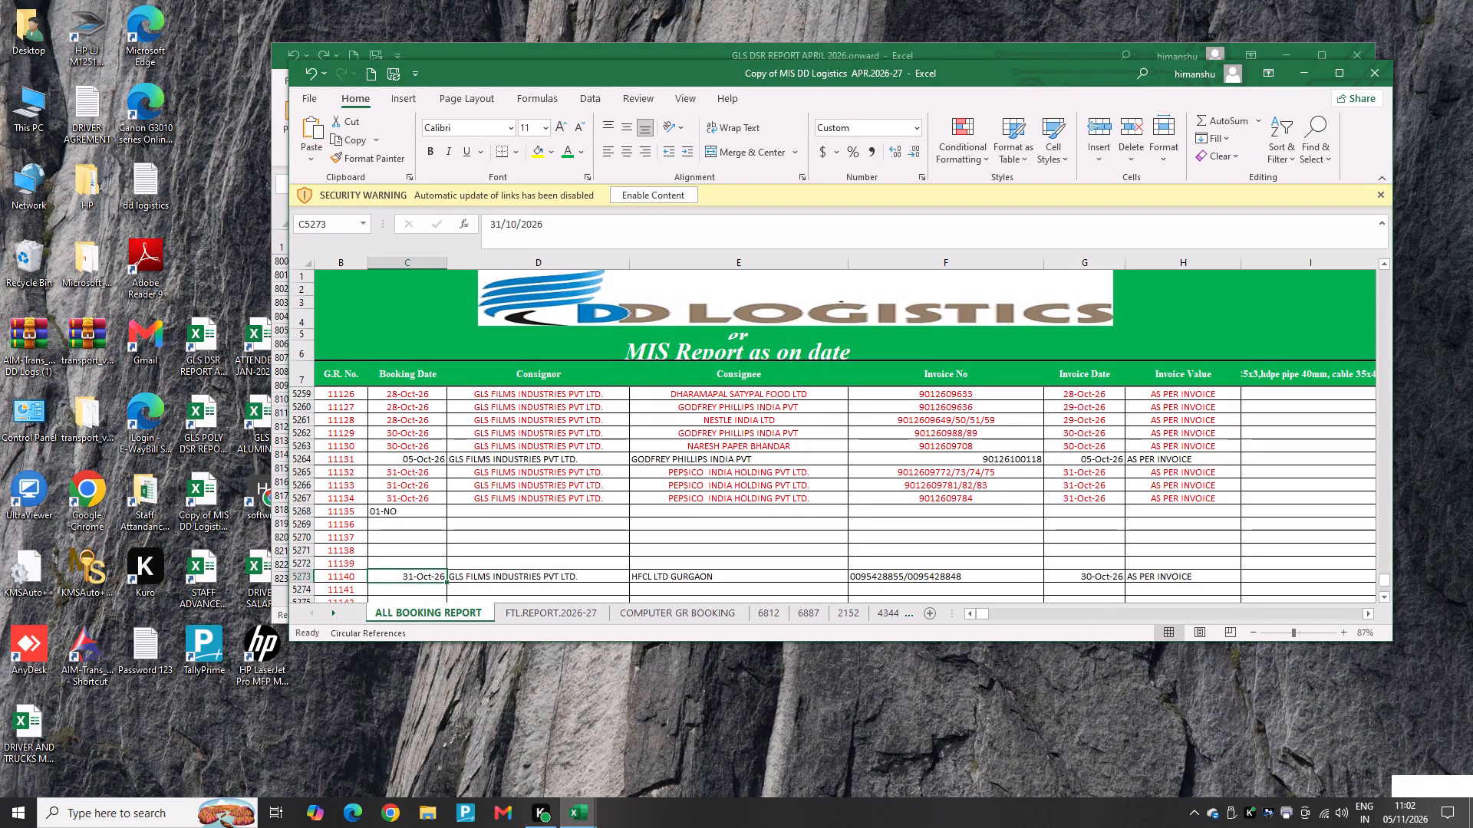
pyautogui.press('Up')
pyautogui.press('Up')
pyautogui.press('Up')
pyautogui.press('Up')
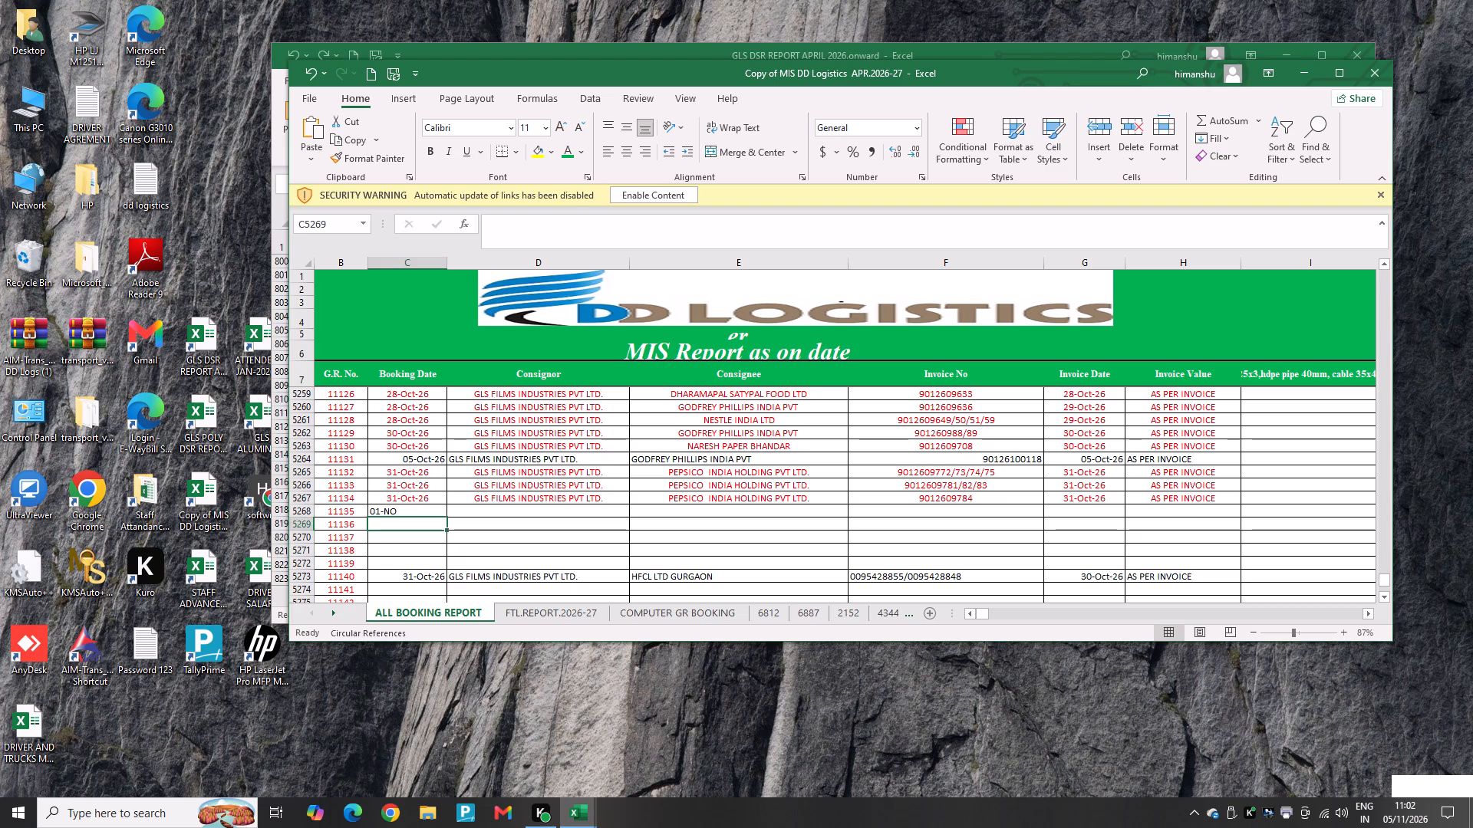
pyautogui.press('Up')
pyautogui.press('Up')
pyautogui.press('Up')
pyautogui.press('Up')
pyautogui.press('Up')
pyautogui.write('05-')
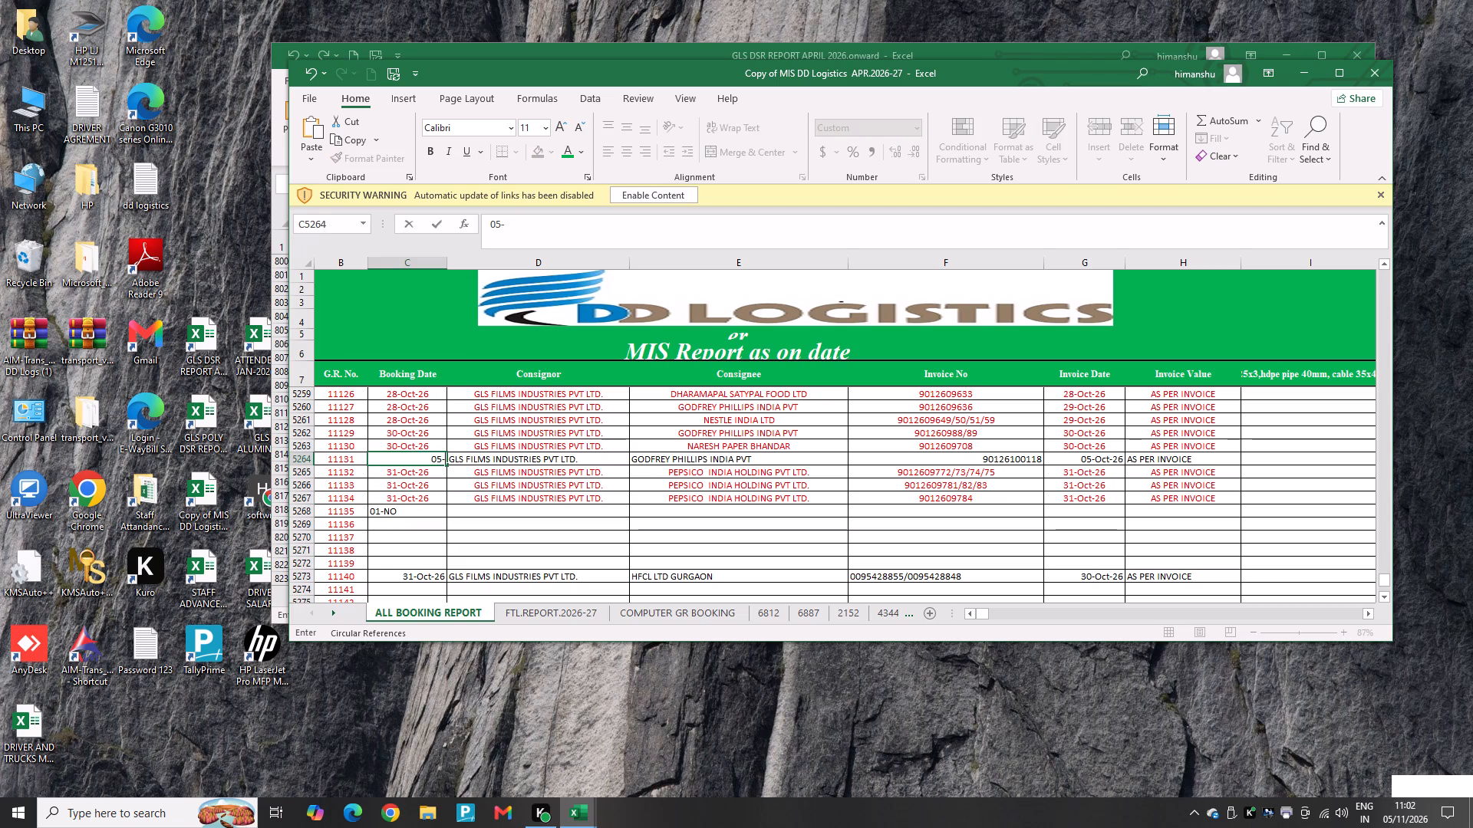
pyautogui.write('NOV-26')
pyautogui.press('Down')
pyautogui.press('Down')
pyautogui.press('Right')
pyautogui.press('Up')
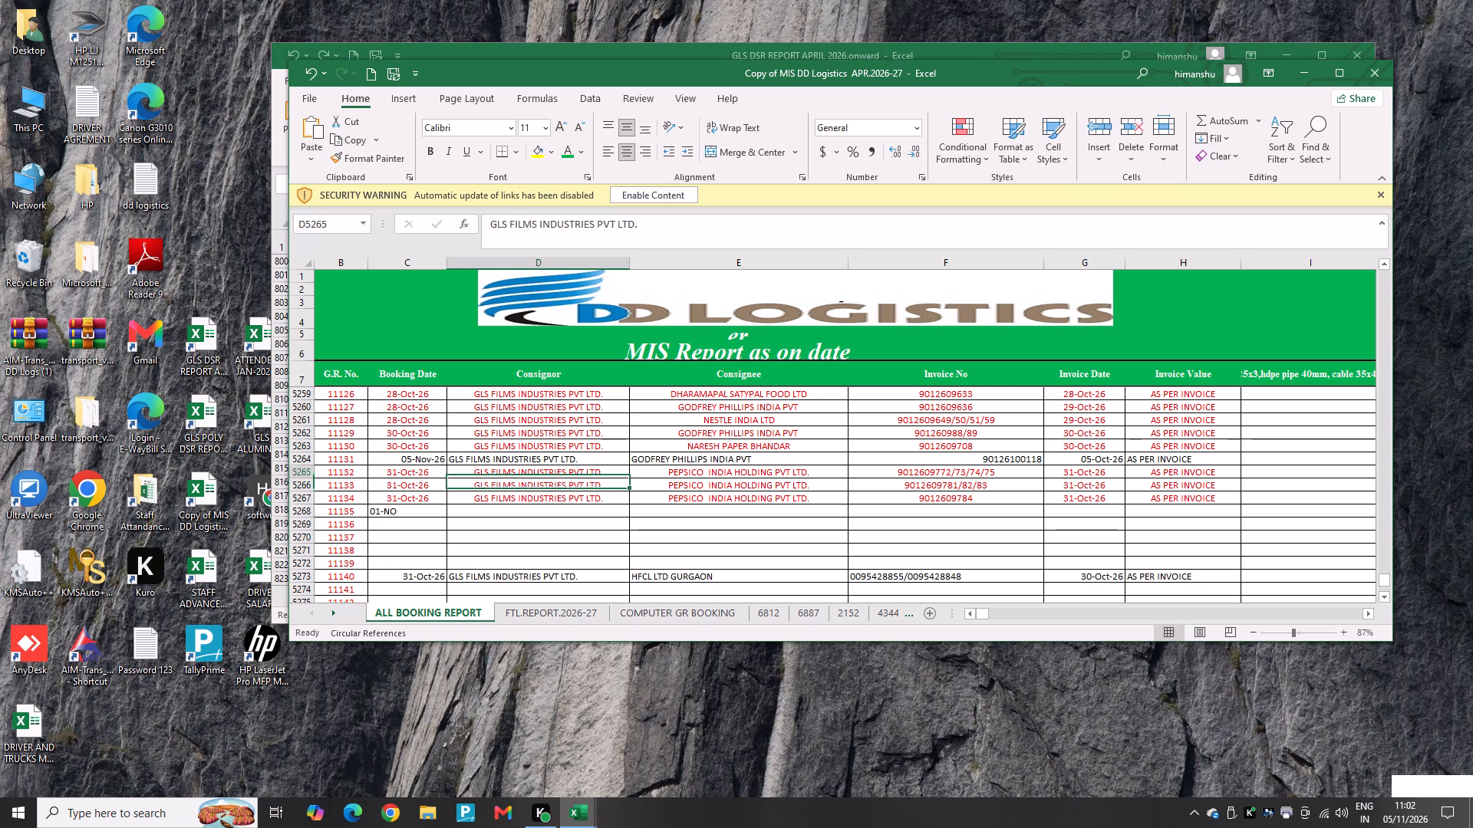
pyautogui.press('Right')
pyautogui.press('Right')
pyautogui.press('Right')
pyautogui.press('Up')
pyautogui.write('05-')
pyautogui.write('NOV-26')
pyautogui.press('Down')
# Enter G.R. No. 11135's booking date 01-Nov-26, consignor GLS FILMS INDUSTRIES PVT LTD. and consignee GODFREY PHILLIPS INDIA PVT.
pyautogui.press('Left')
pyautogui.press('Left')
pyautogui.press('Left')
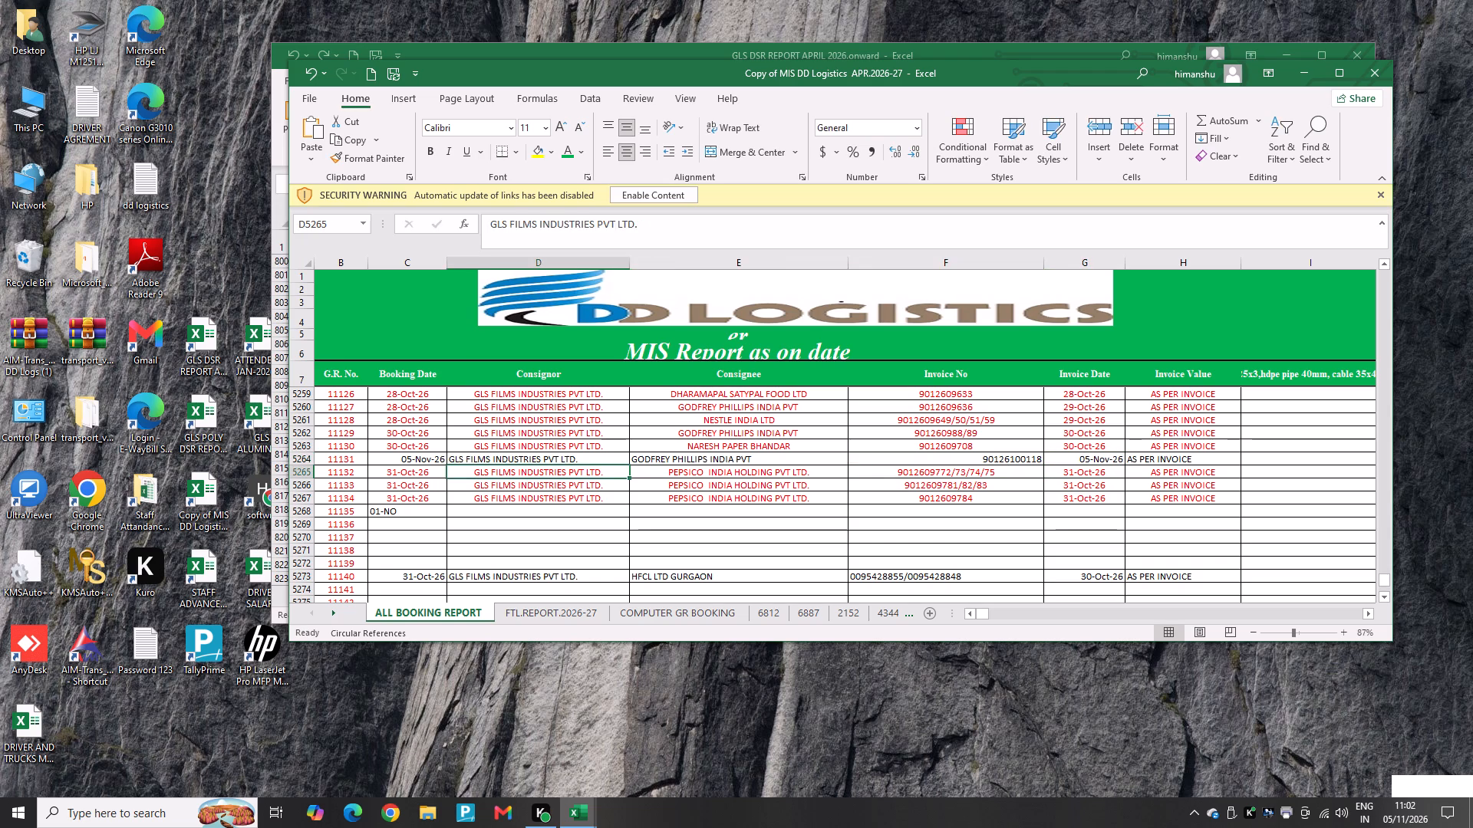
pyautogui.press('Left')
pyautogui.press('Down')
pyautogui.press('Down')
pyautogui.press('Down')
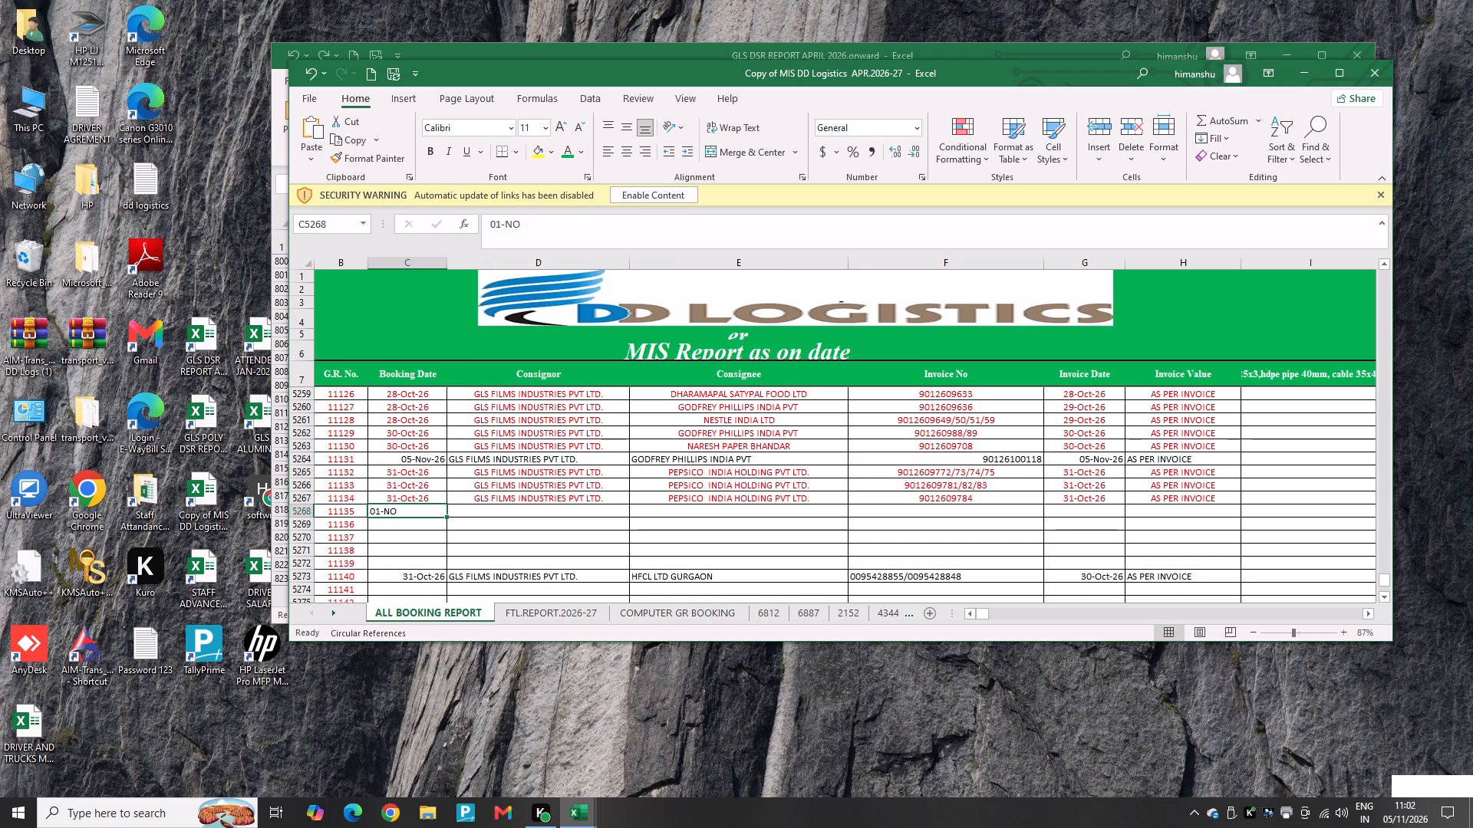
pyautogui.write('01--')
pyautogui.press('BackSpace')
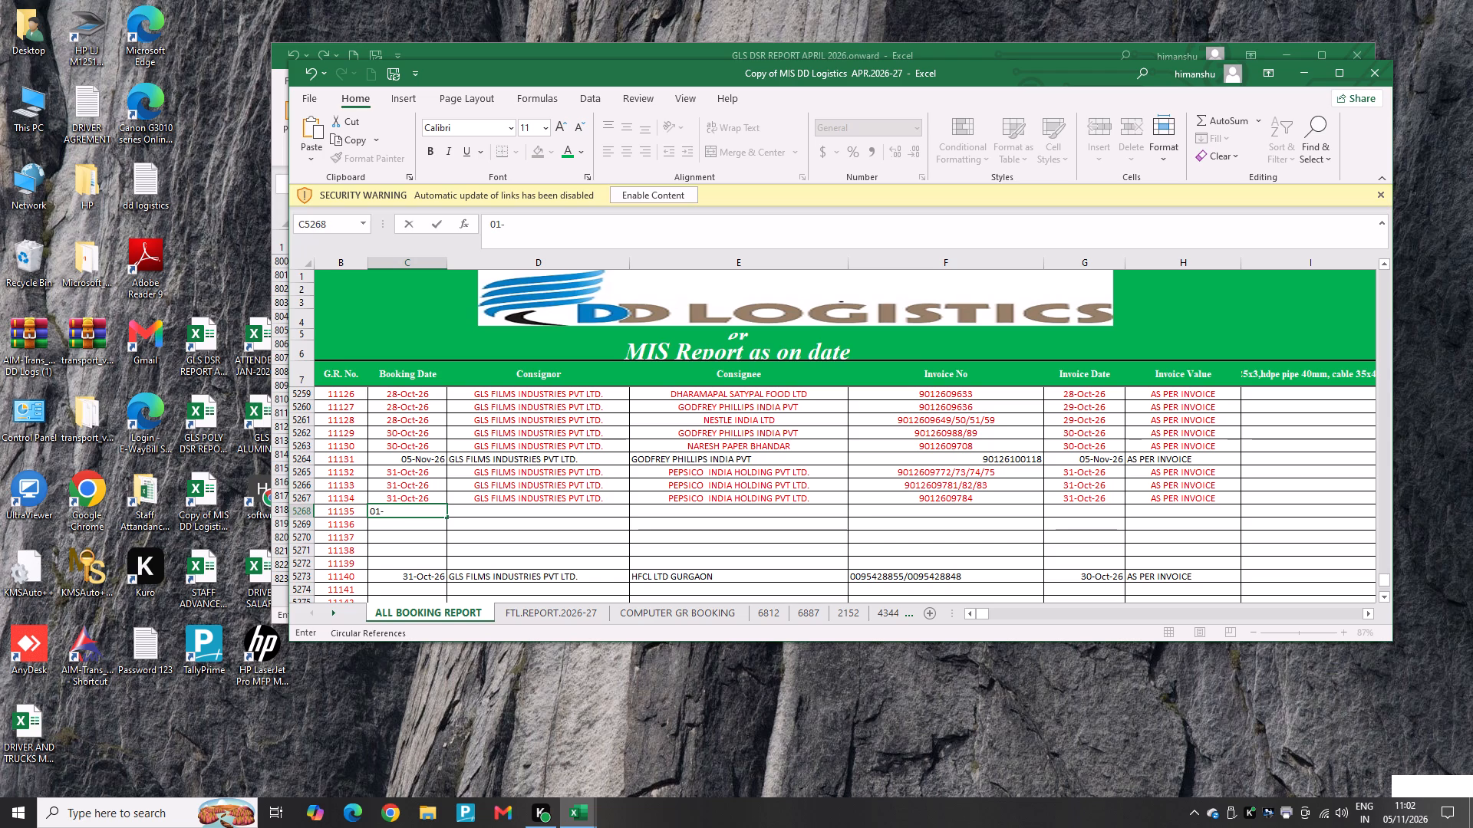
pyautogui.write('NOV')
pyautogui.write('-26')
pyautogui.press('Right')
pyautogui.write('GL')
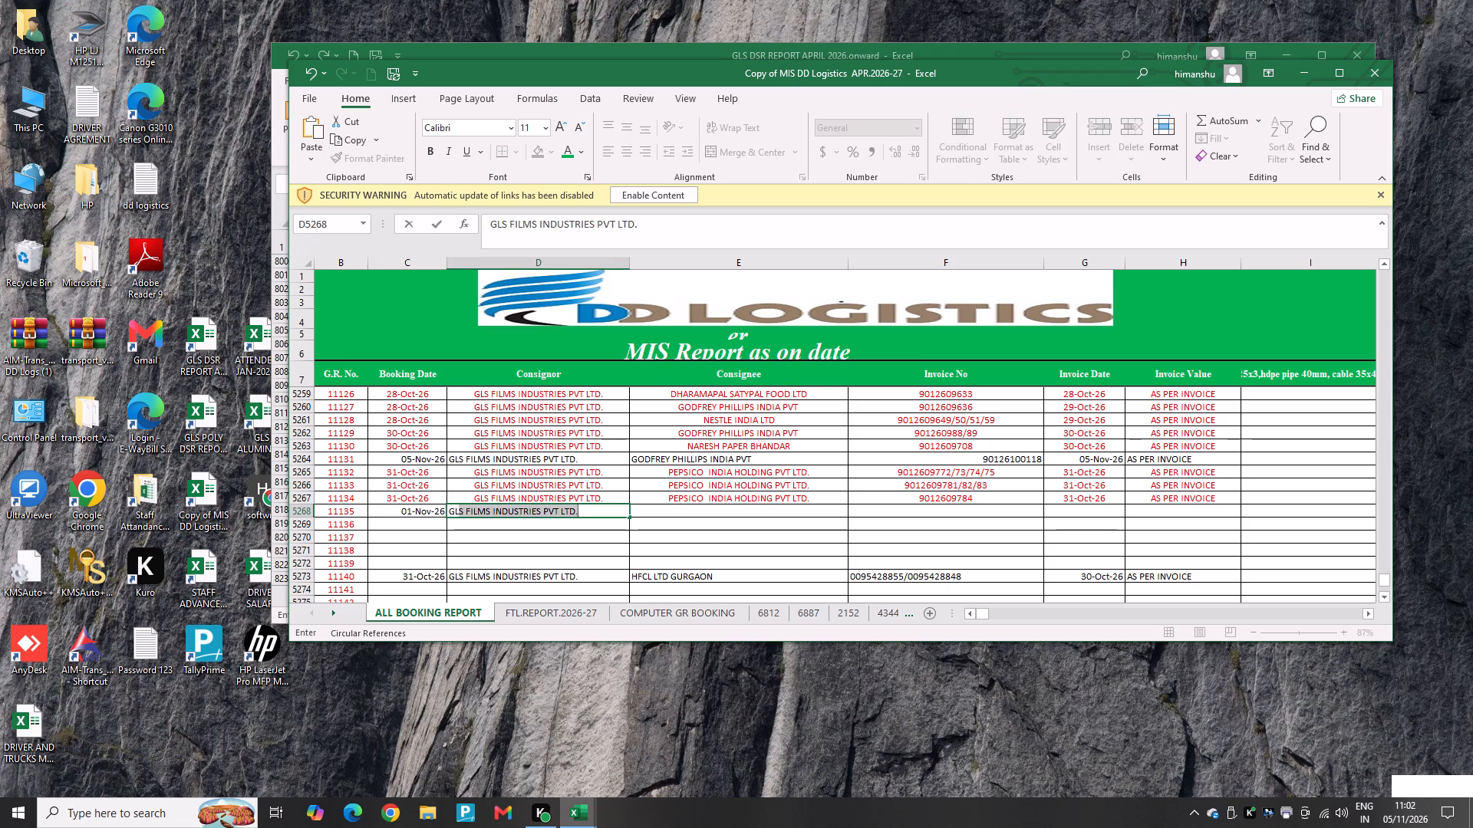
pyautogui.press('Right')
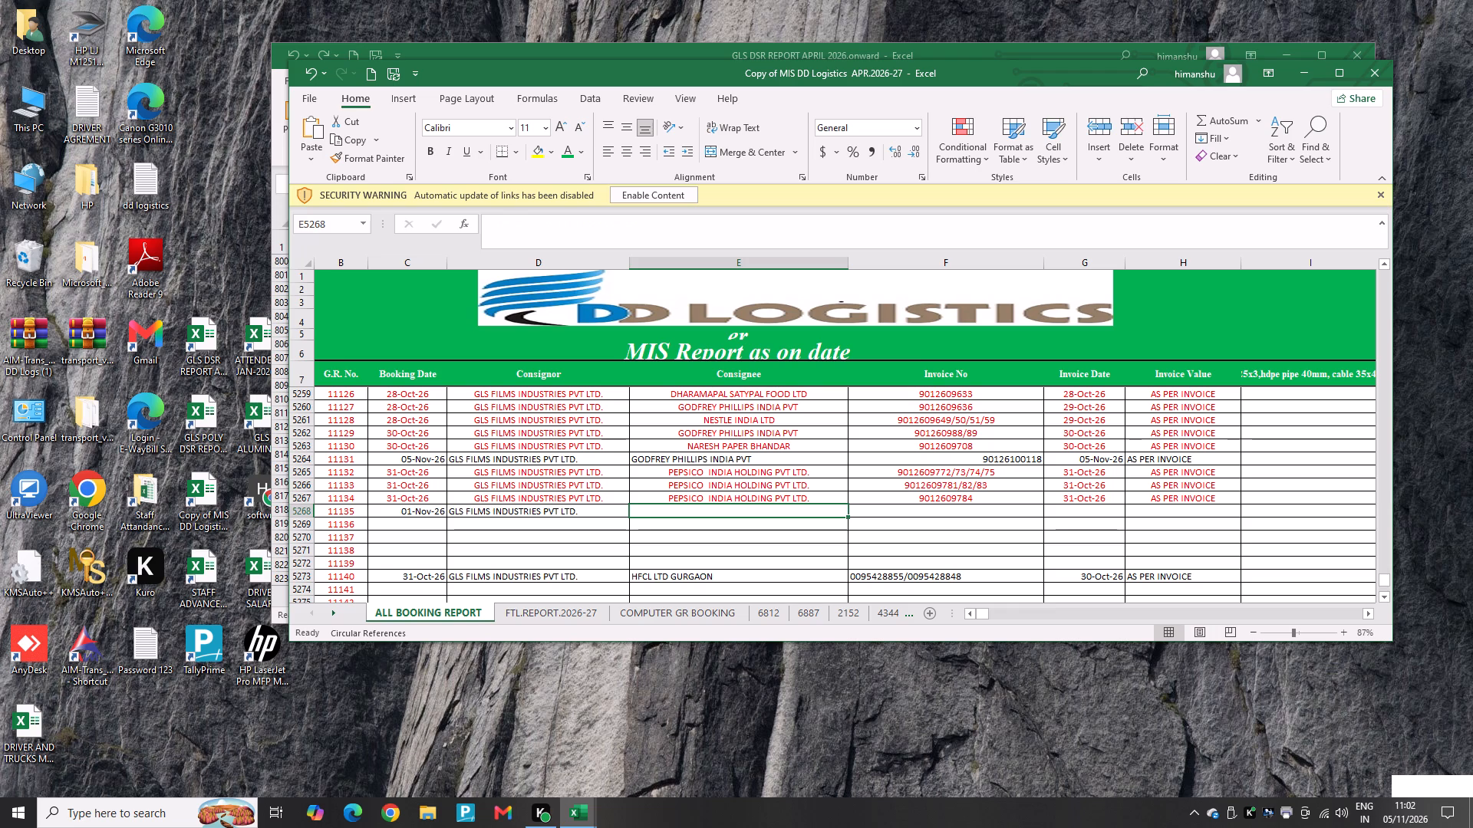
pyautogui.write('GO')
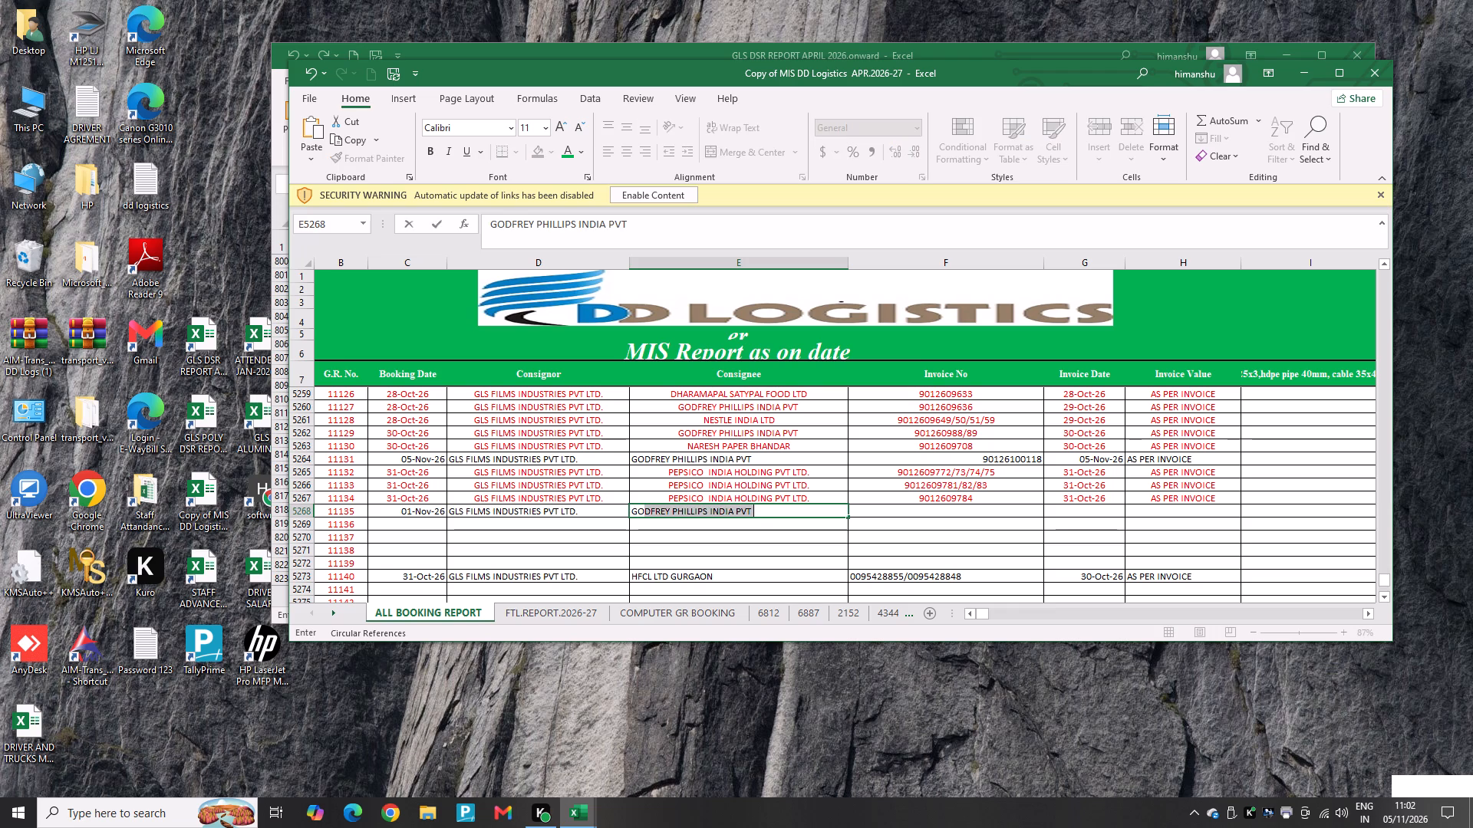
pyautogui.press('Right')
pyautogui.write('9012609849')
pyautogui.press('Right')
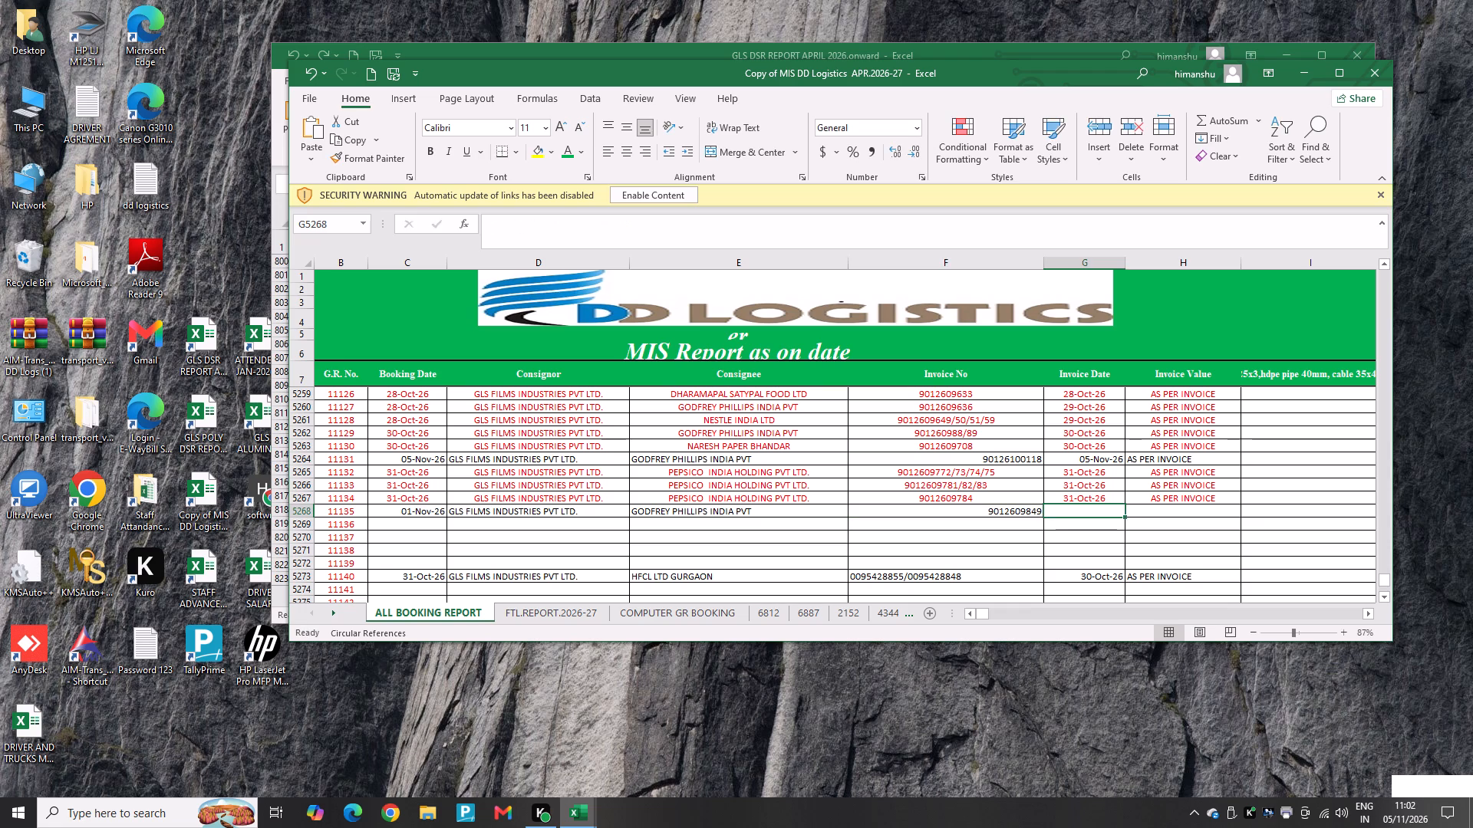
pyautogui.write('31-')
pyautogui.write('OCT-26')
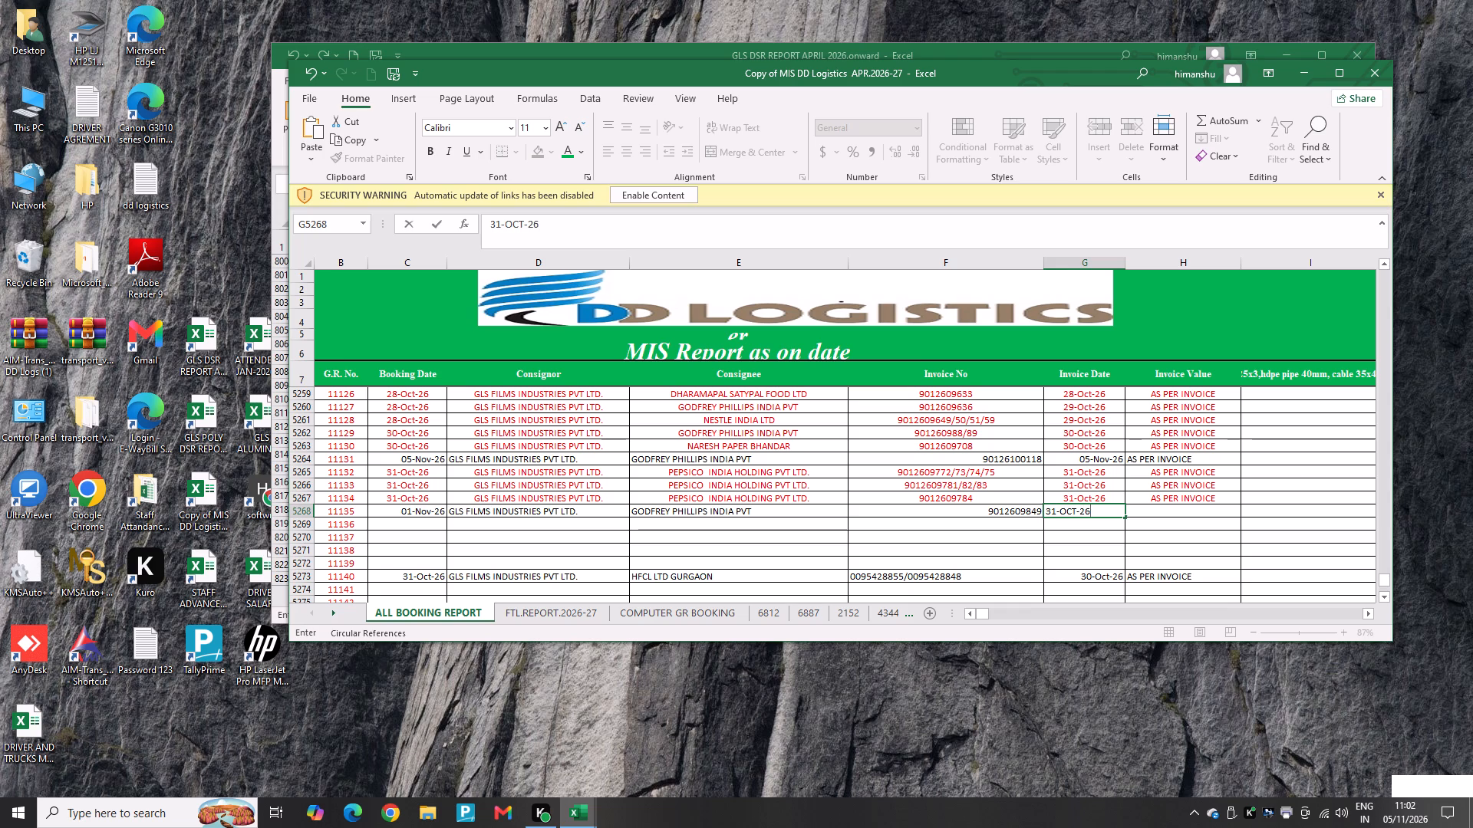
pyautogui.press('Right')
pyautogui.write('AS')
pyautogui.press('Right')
# Enter G.R. No. 11135's quantity 6701, origin BILASPUR, destination GHAZIABAD and booking mode BY ROAD.
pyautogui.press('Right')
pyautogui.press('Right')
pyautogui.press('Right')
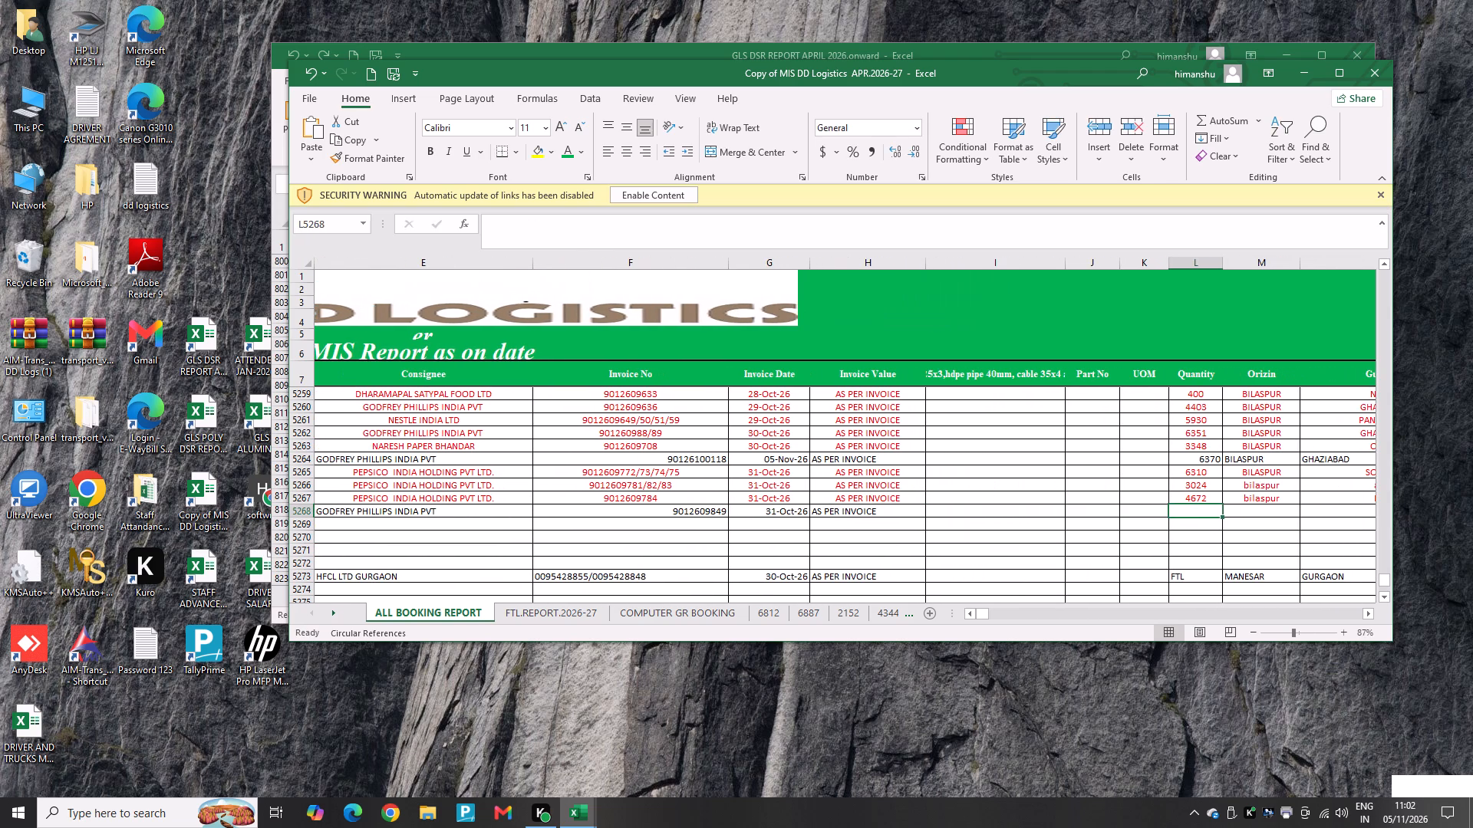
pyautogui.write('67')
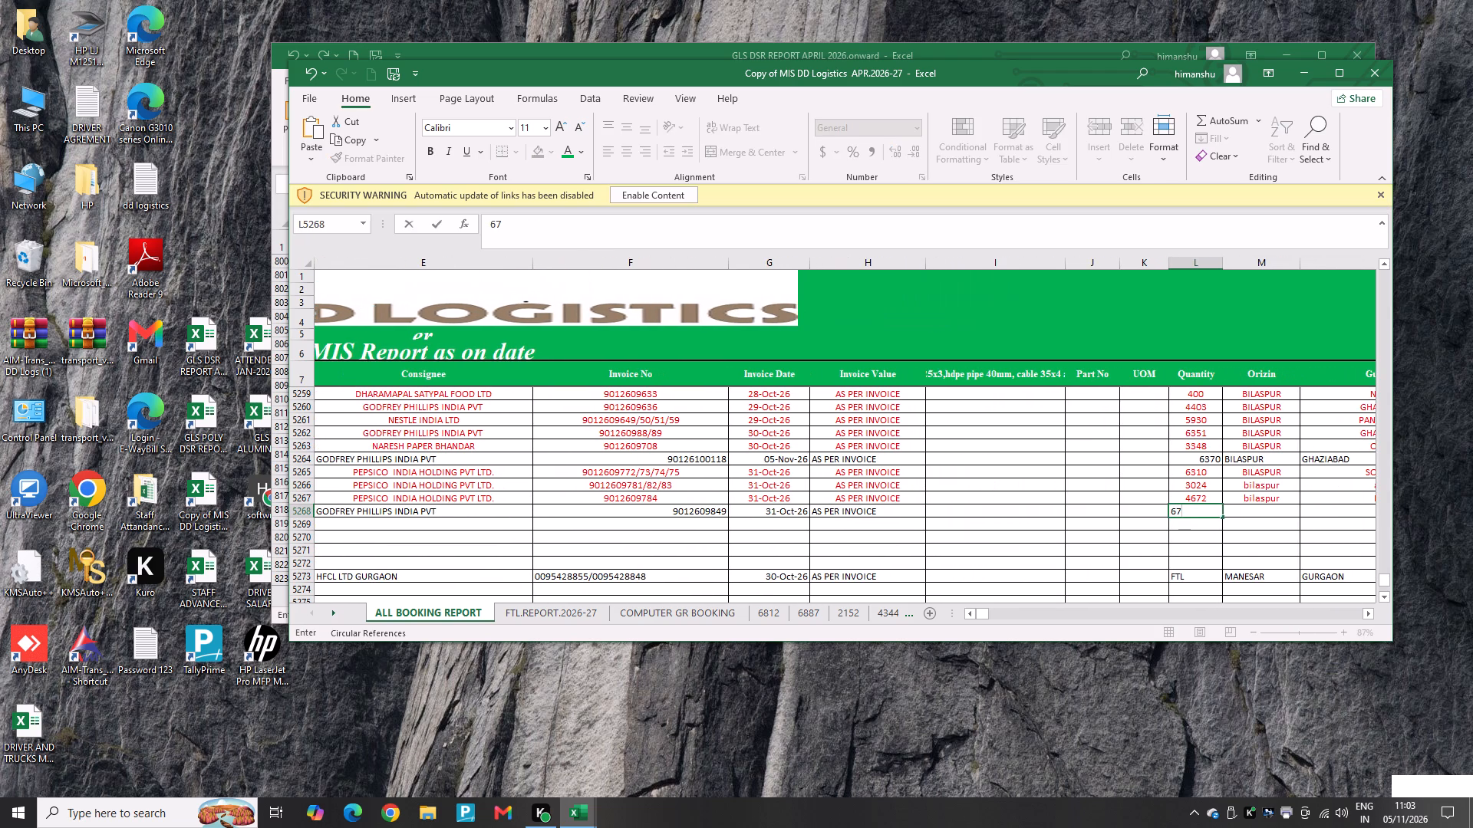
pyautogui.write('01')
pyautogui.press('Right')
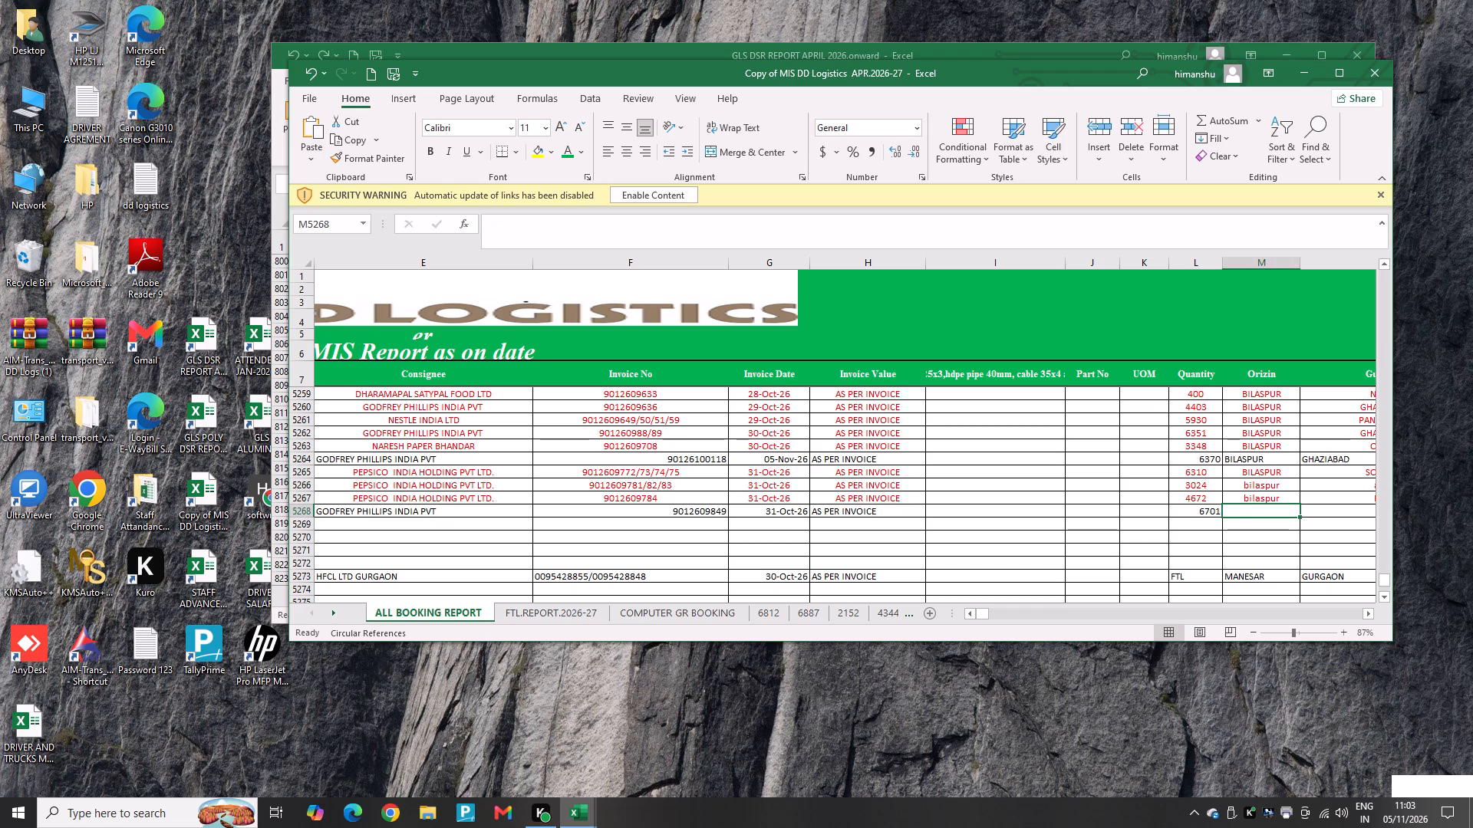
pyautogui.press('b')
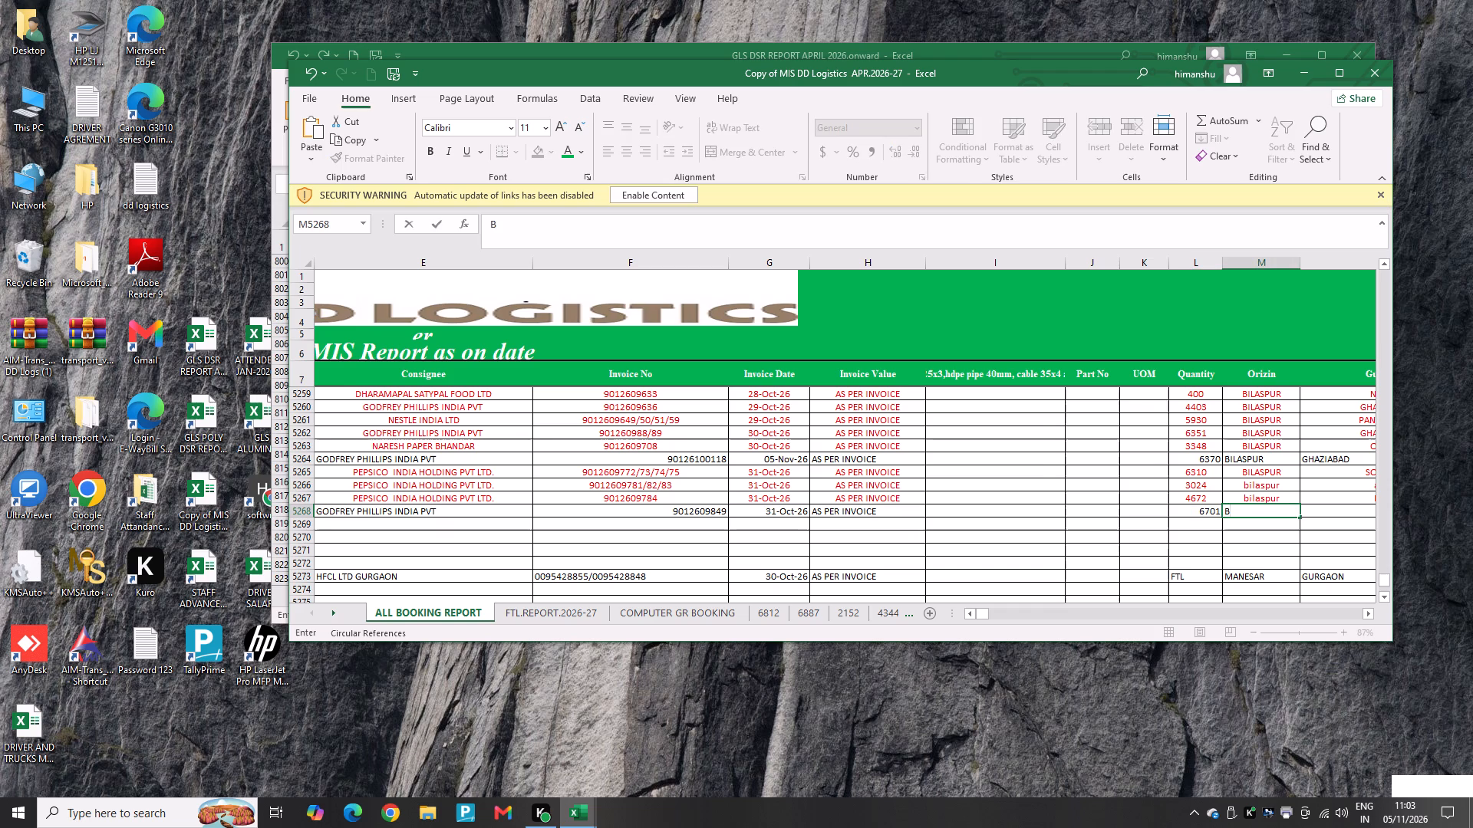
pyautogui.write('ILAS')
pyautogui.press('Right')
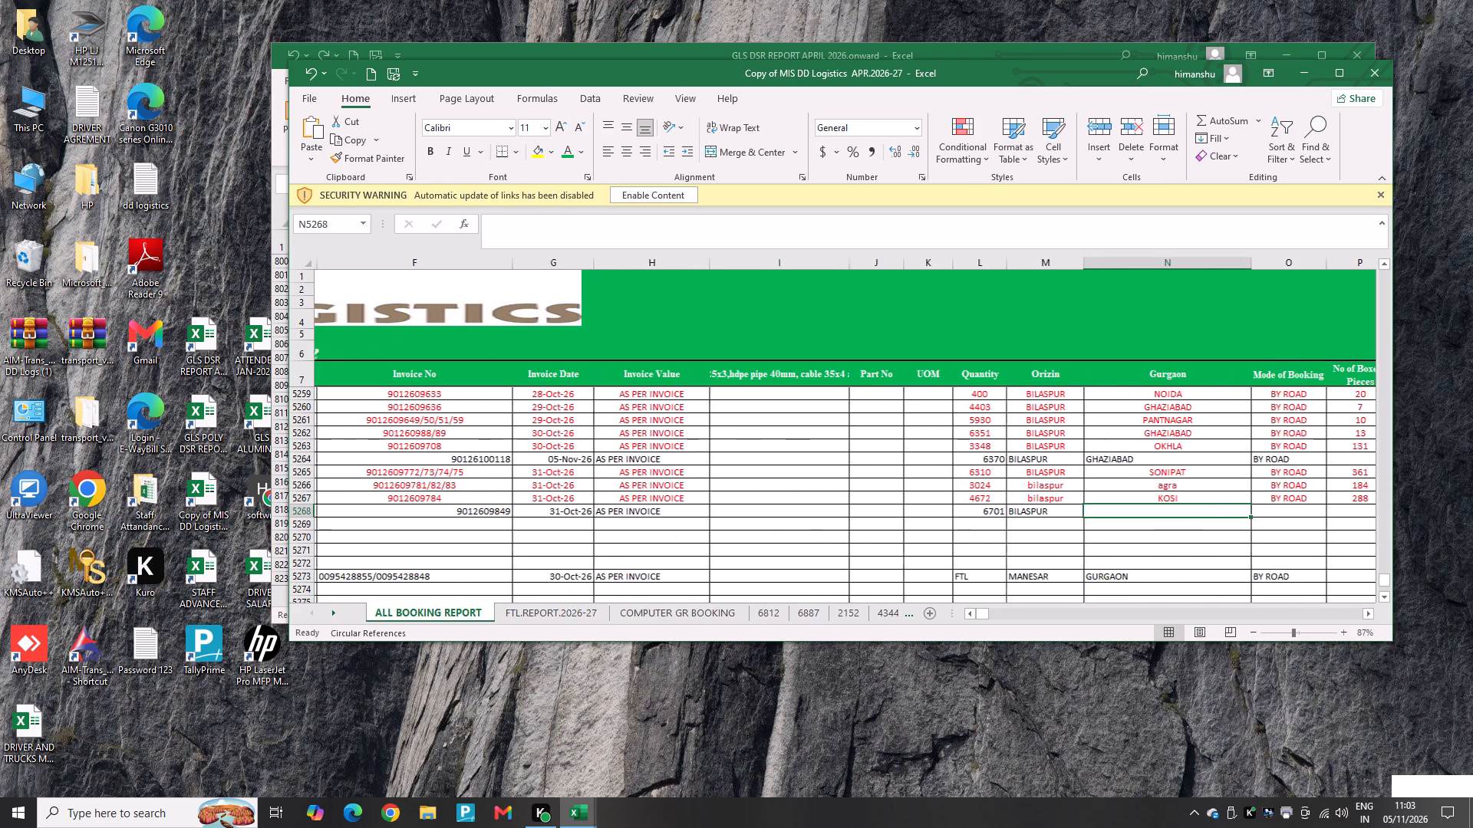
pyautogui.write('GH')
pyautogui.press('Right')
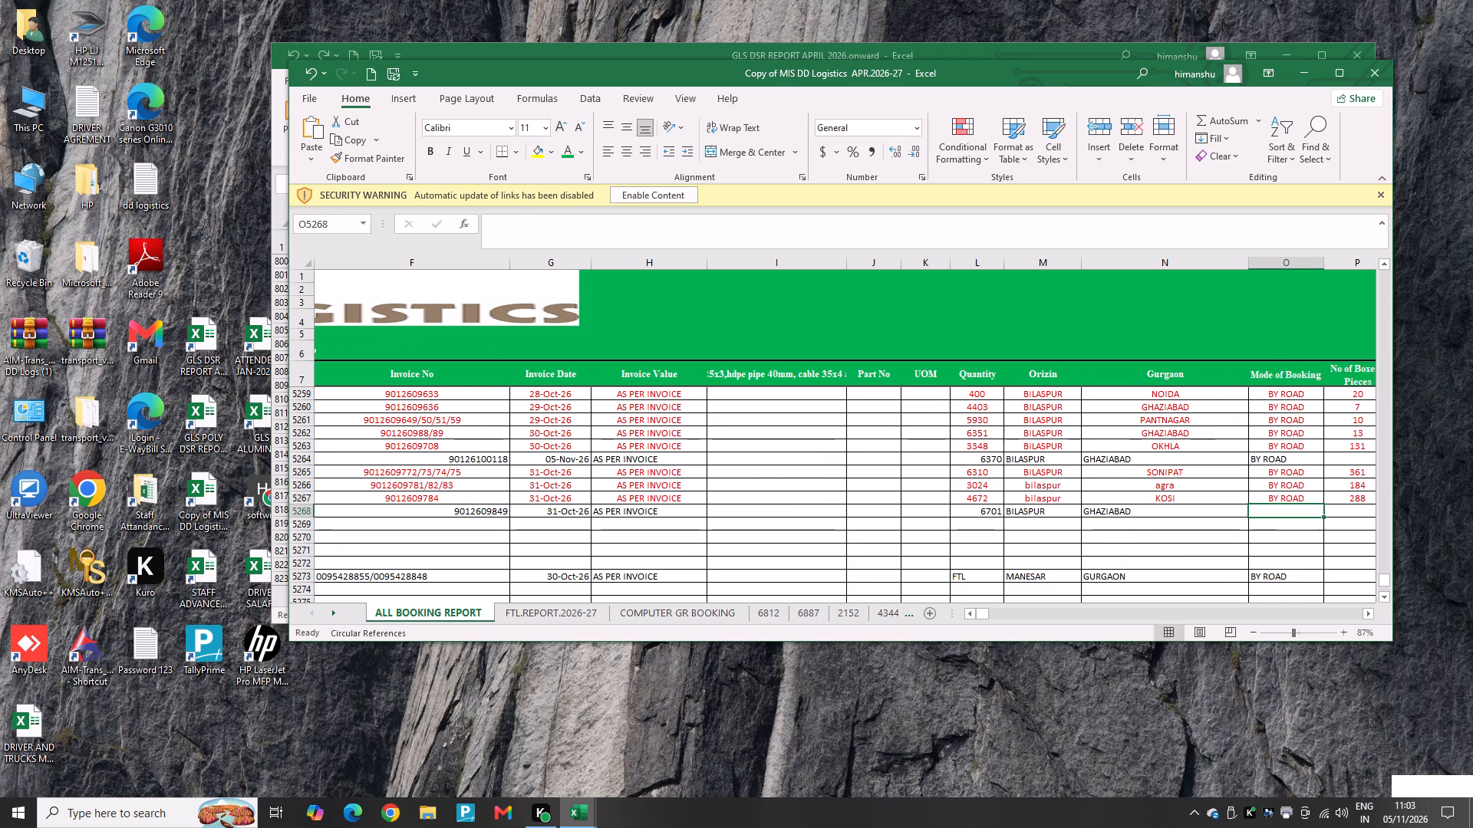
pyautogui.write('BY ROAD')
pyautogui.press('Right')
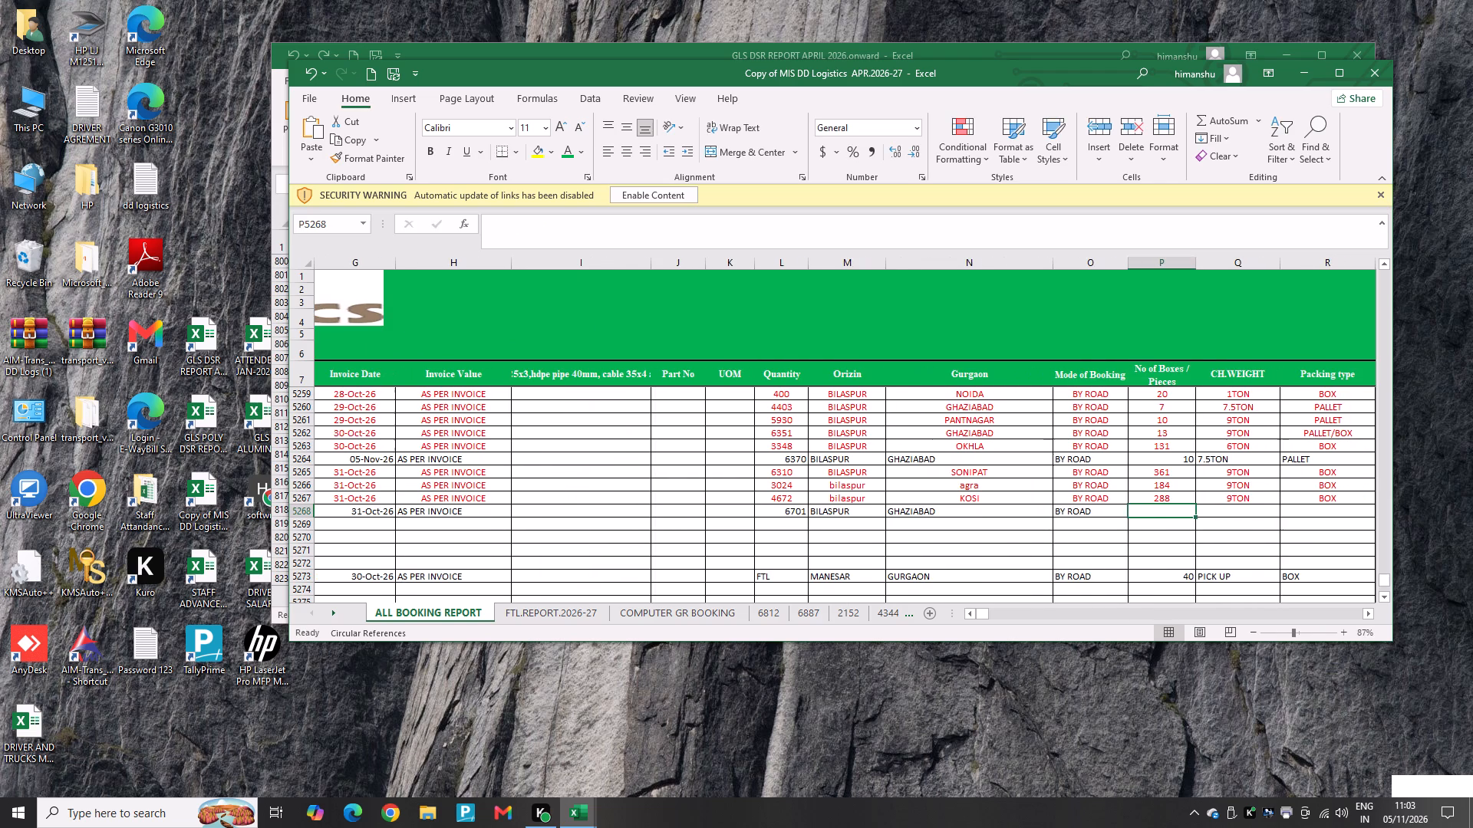
# Complete G.R. No. 11135's row with 10 boxes/pieces, CH.WEIGHT 7.5TON, packing type PALLET and consignment status DELEVERED.
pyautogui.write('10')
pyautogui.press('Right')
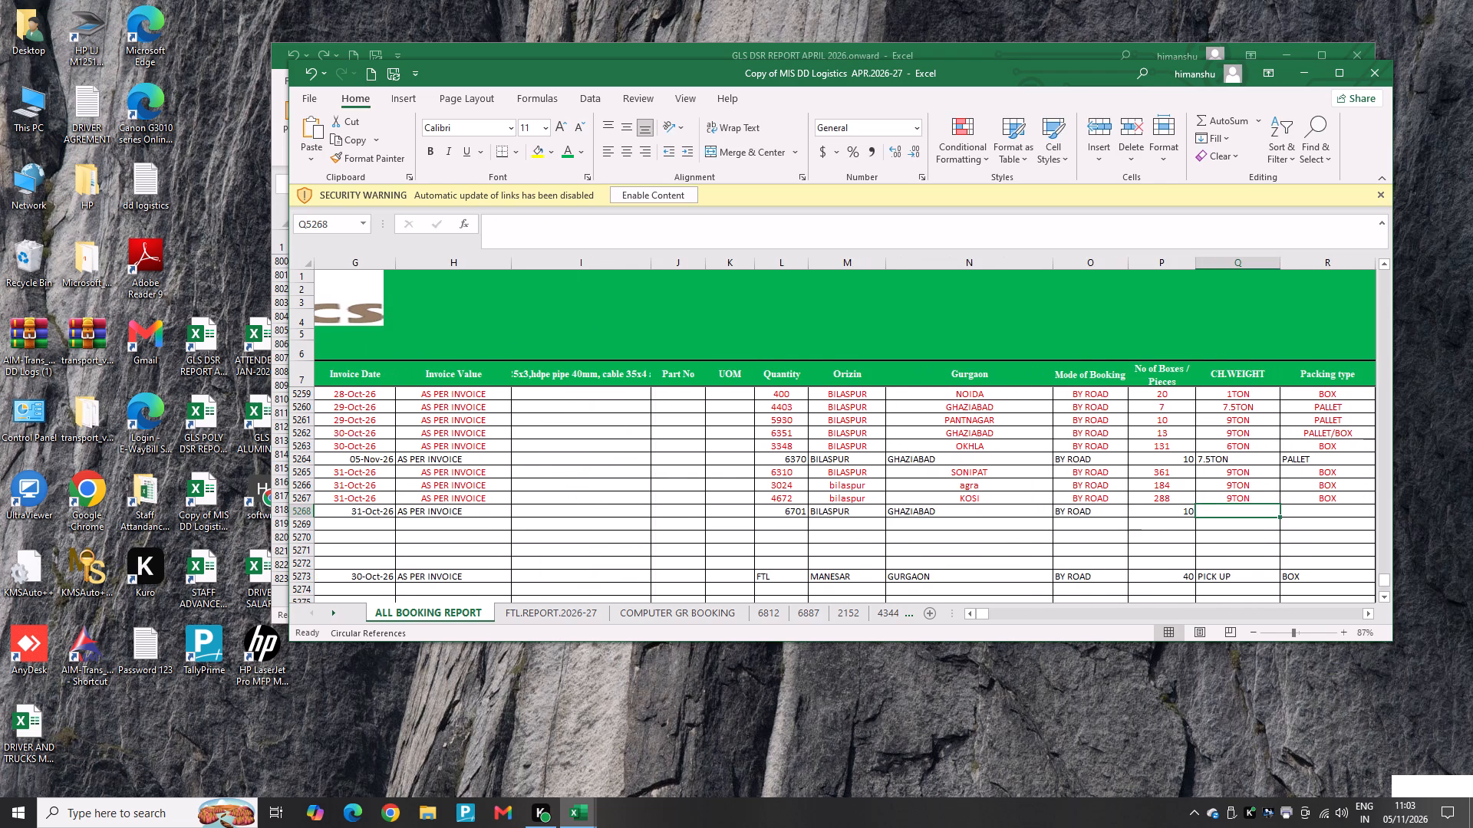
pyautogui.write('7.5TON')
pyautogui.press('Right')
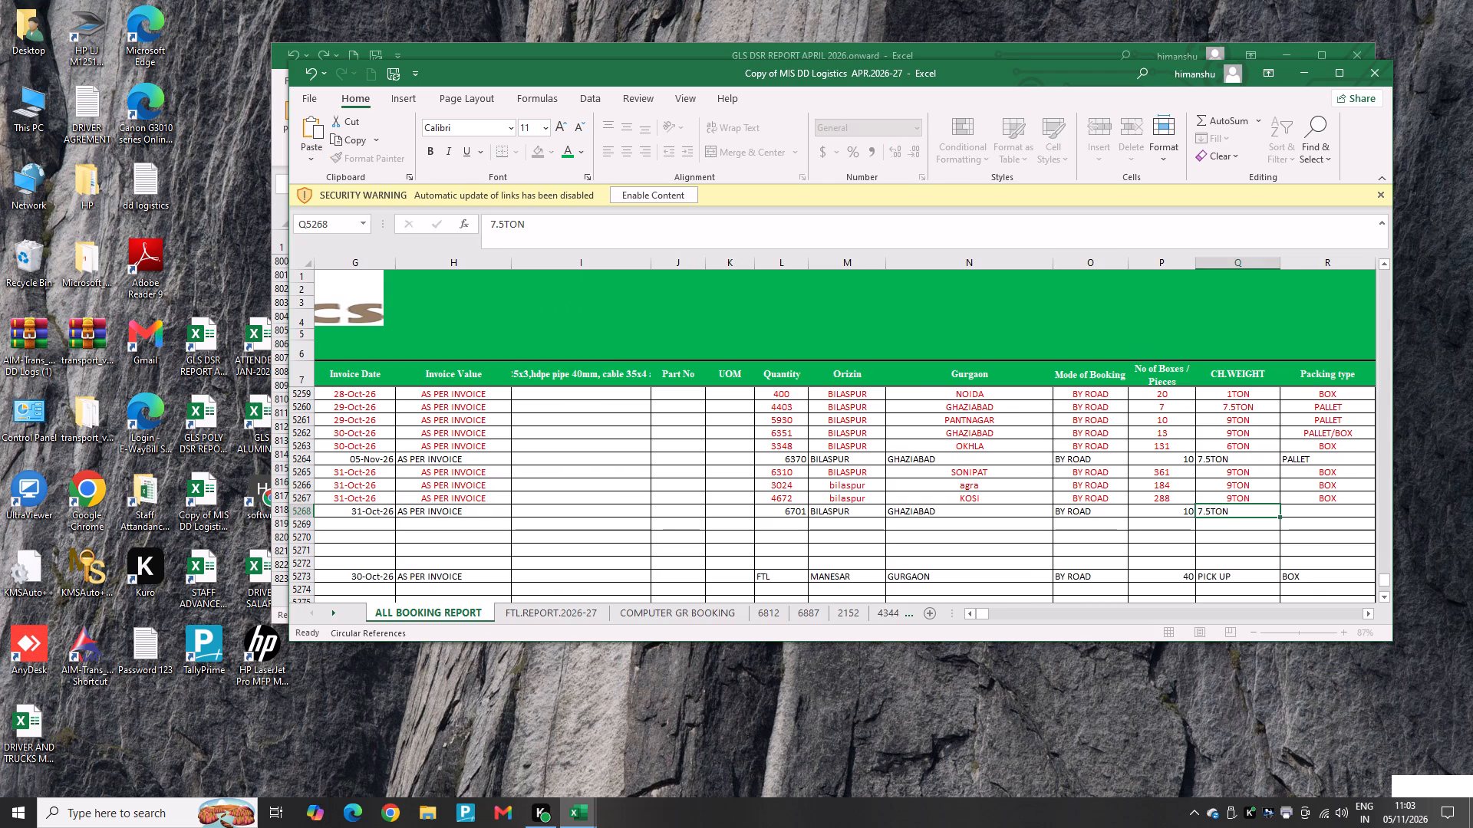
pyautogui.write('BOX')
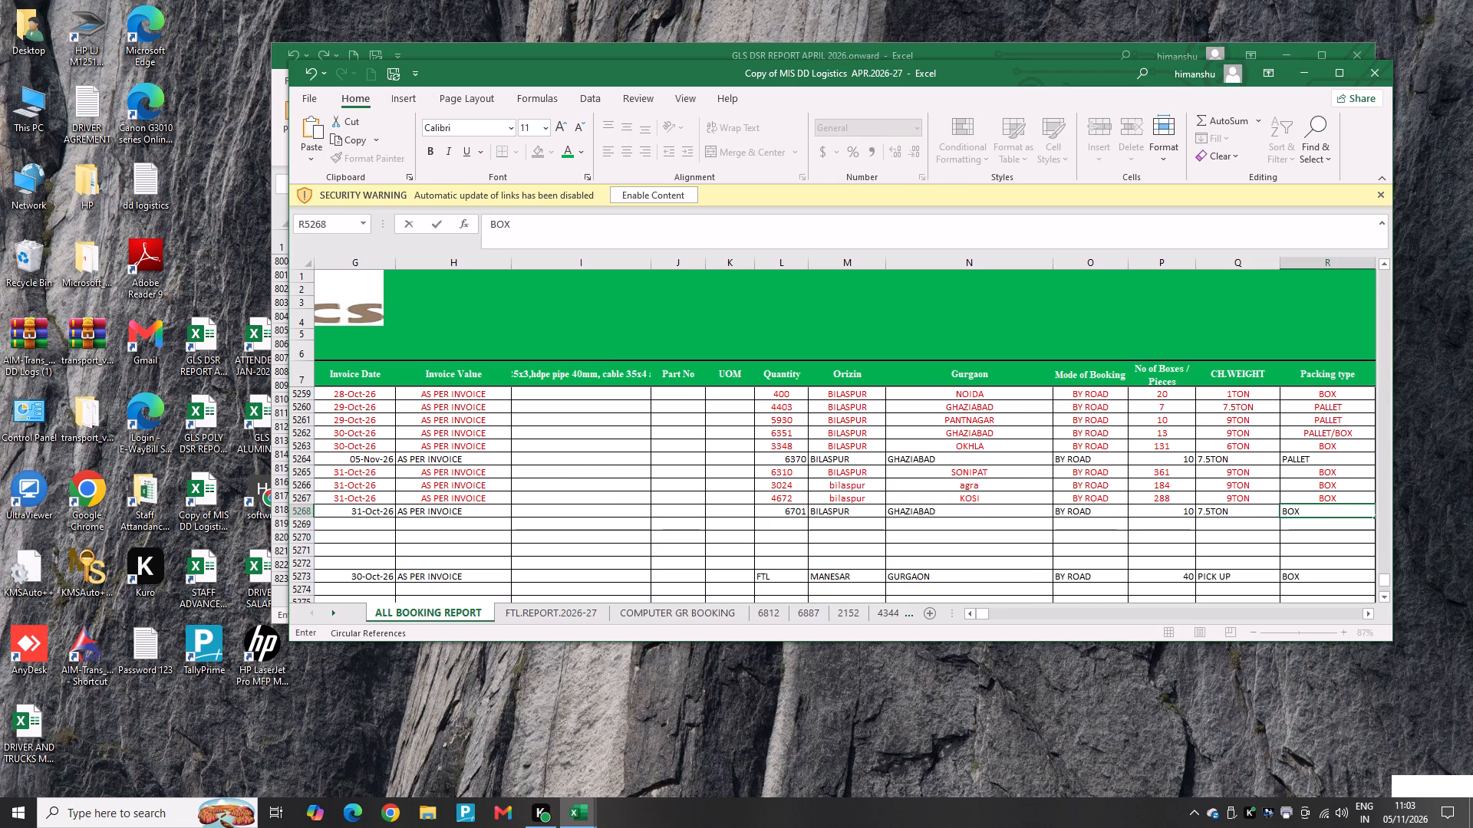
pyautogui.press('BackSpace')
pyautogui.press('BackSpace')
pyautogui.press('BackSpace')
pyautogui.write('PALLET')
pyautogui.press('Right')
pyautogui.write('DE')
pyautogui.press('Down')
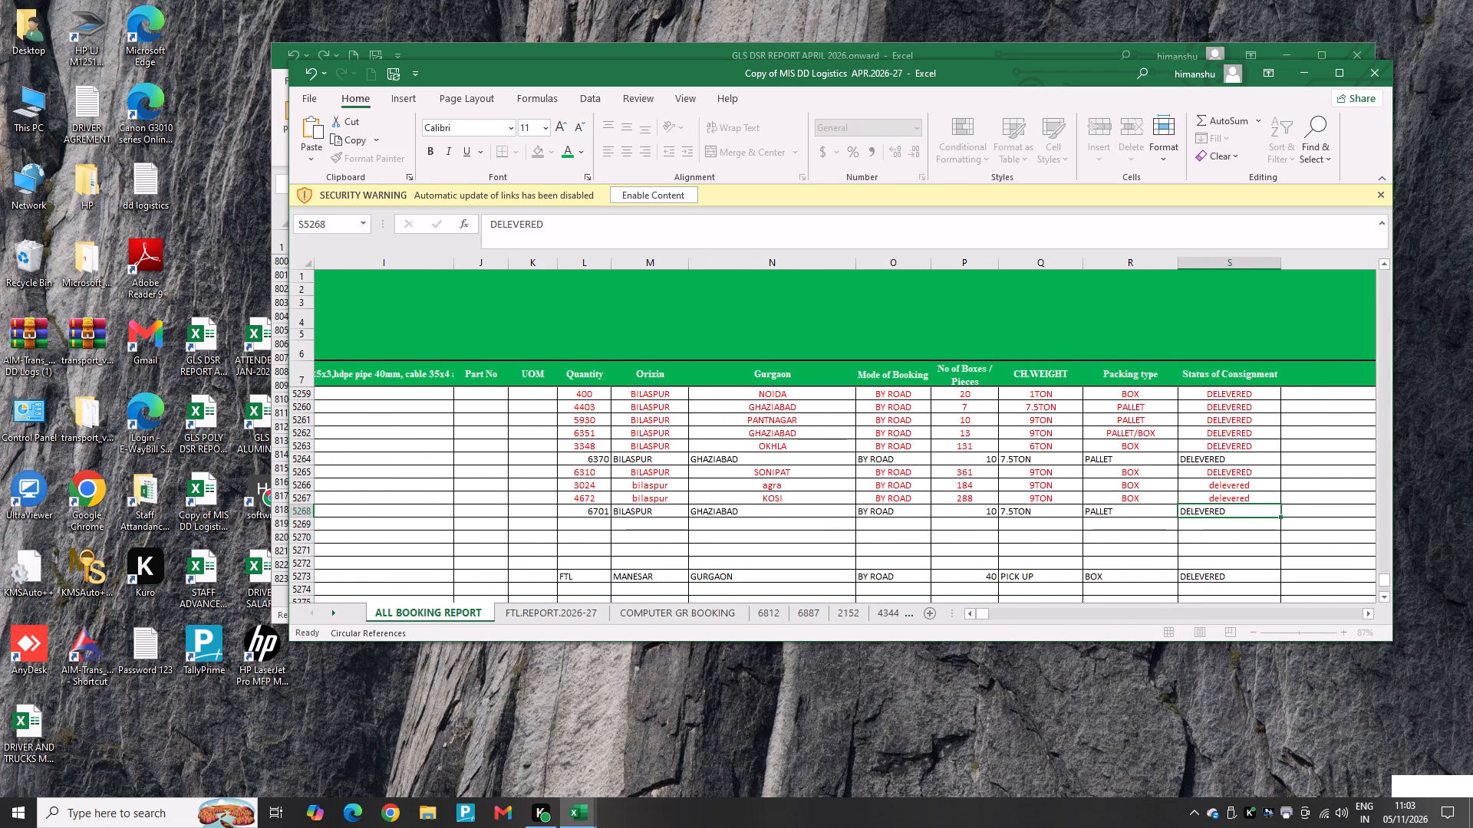
# Enter G.R. No. 11136's booking date 02-Nov-26 and consignor GLS FILMS INDUSTRIES PVT LTD. in row 5269.
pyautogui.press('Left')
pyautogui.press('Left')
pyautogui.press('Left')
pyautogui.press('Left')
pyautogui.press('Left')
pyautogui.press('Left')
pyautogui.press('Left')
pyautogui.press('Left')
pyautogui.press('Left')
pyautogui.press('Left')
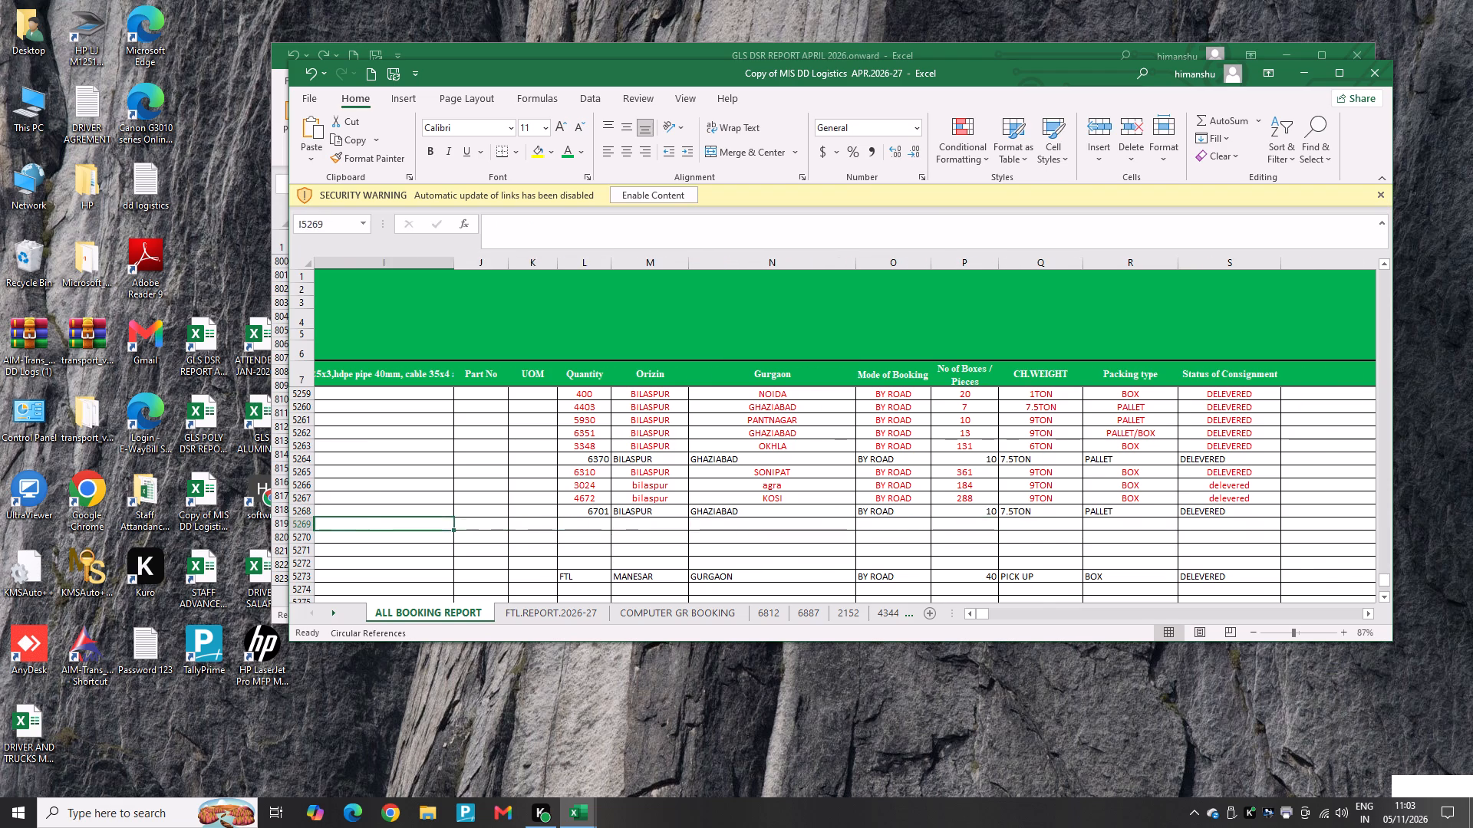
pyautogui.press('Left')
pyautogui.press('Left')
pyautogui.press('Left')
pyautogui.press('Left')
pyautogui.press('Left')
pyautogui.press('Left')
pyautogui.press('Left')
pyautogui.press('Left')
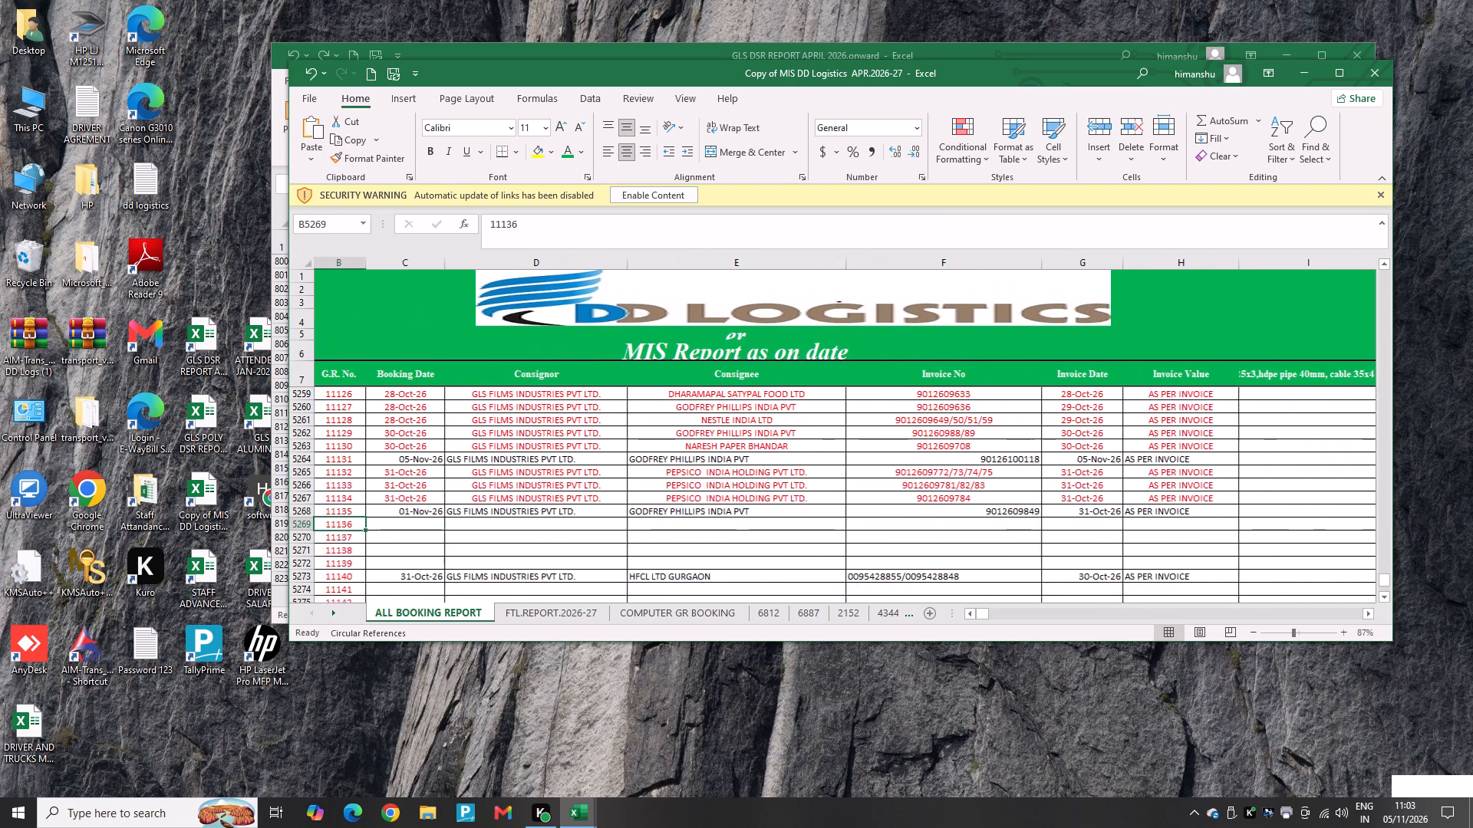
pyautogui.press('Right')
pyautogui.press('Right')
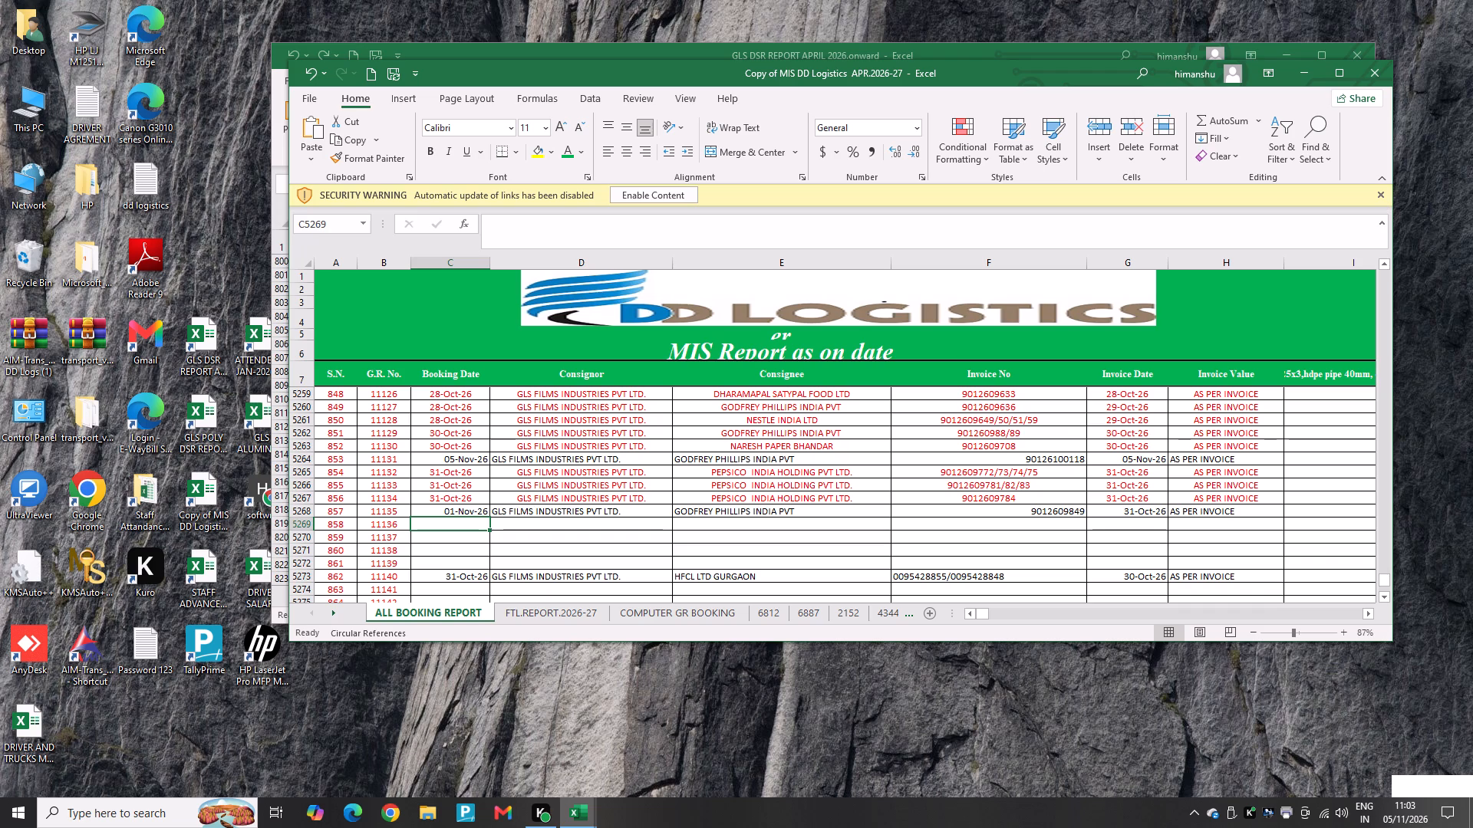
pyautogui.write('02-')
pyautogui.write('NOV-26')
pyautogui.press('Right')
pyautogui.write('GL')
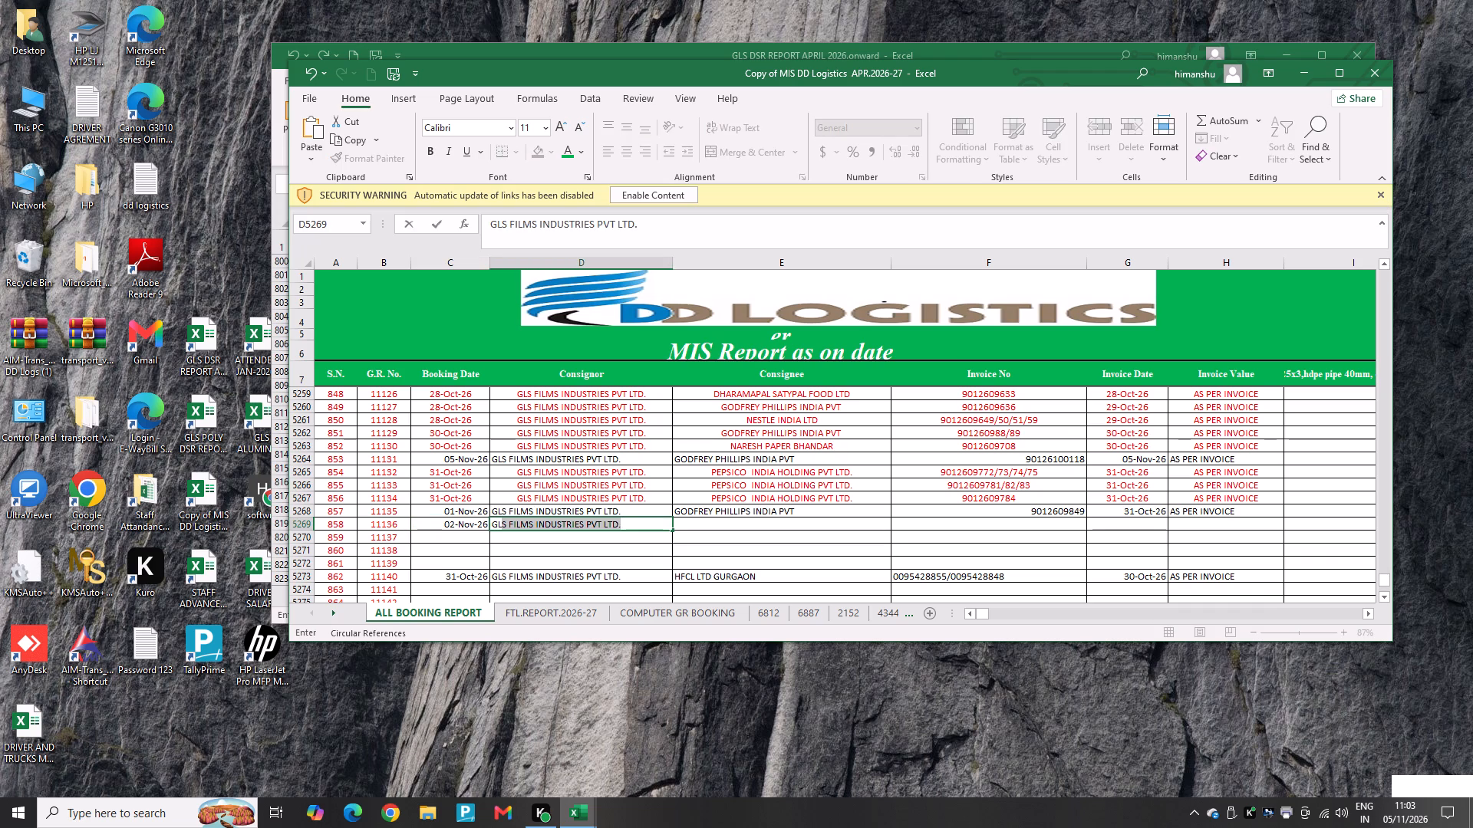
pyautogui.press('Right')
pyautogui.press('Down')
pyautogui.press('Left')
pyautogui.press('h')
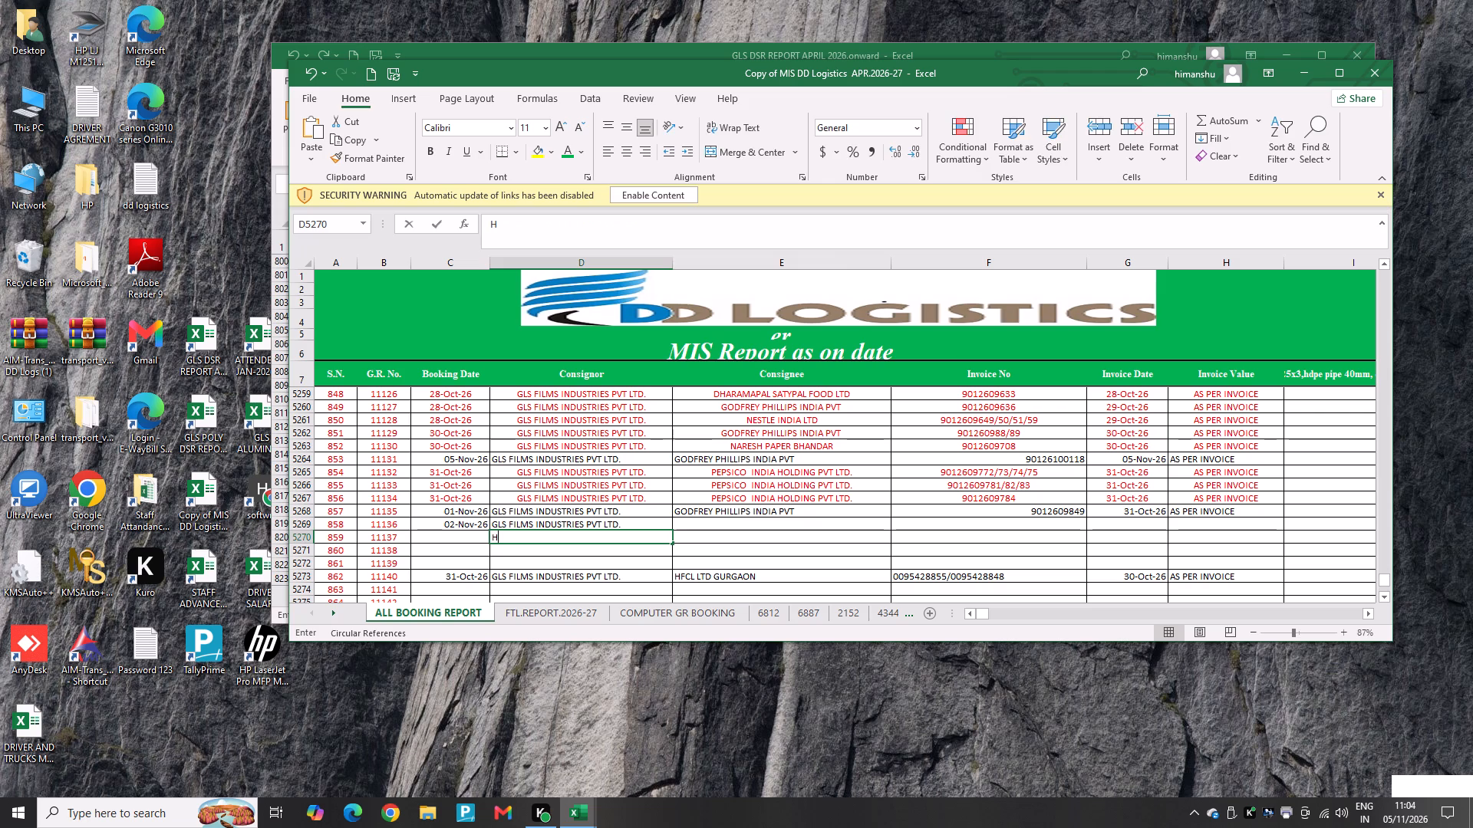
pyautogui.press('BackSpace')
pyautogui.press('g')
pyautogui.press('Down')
# Enter G.R. No. 11137's booking date 02-Nov-26 and consignor GLS FILMS INDUSTRIES PVT LTD. in row 5270.
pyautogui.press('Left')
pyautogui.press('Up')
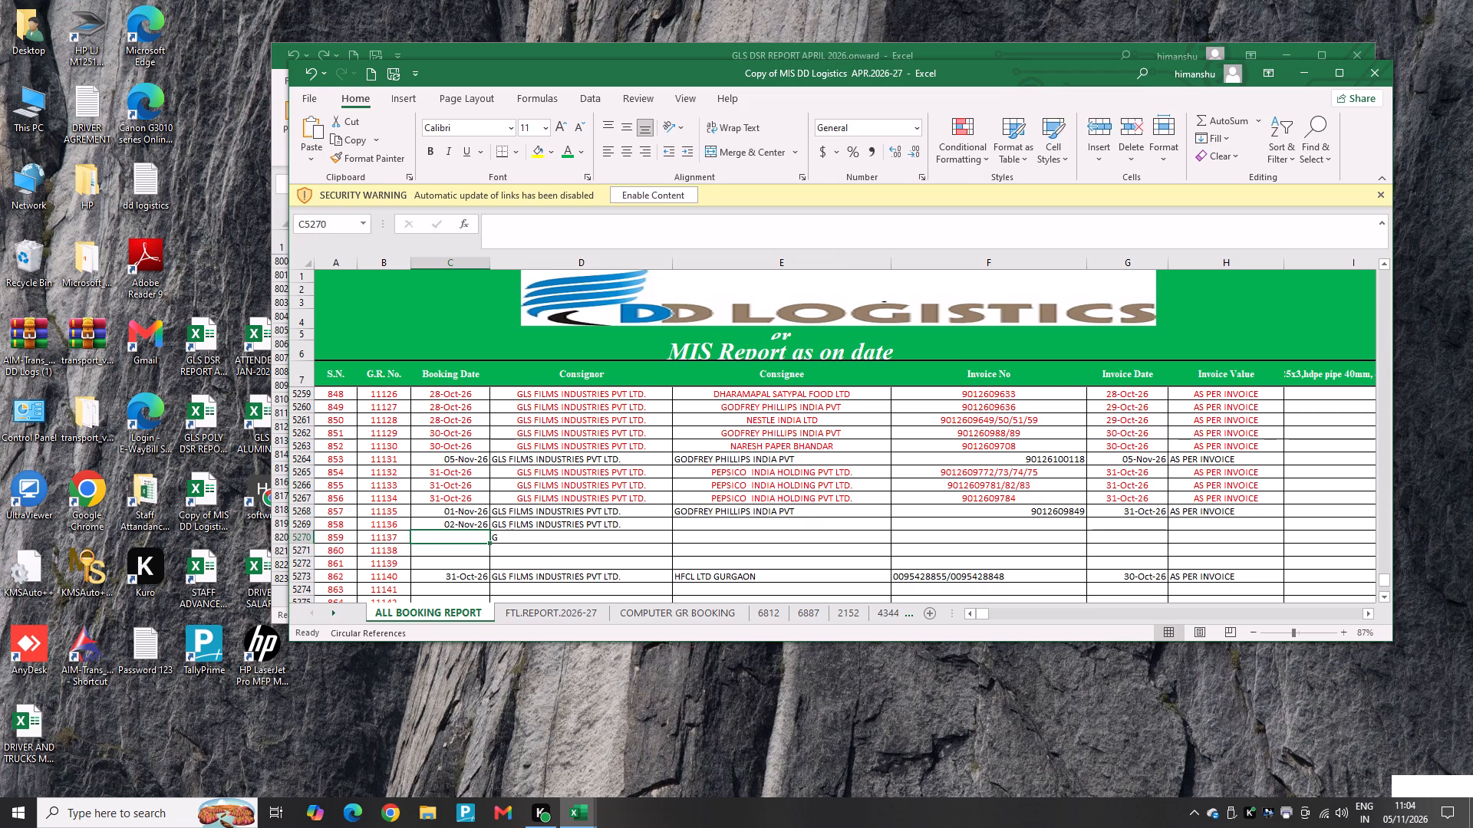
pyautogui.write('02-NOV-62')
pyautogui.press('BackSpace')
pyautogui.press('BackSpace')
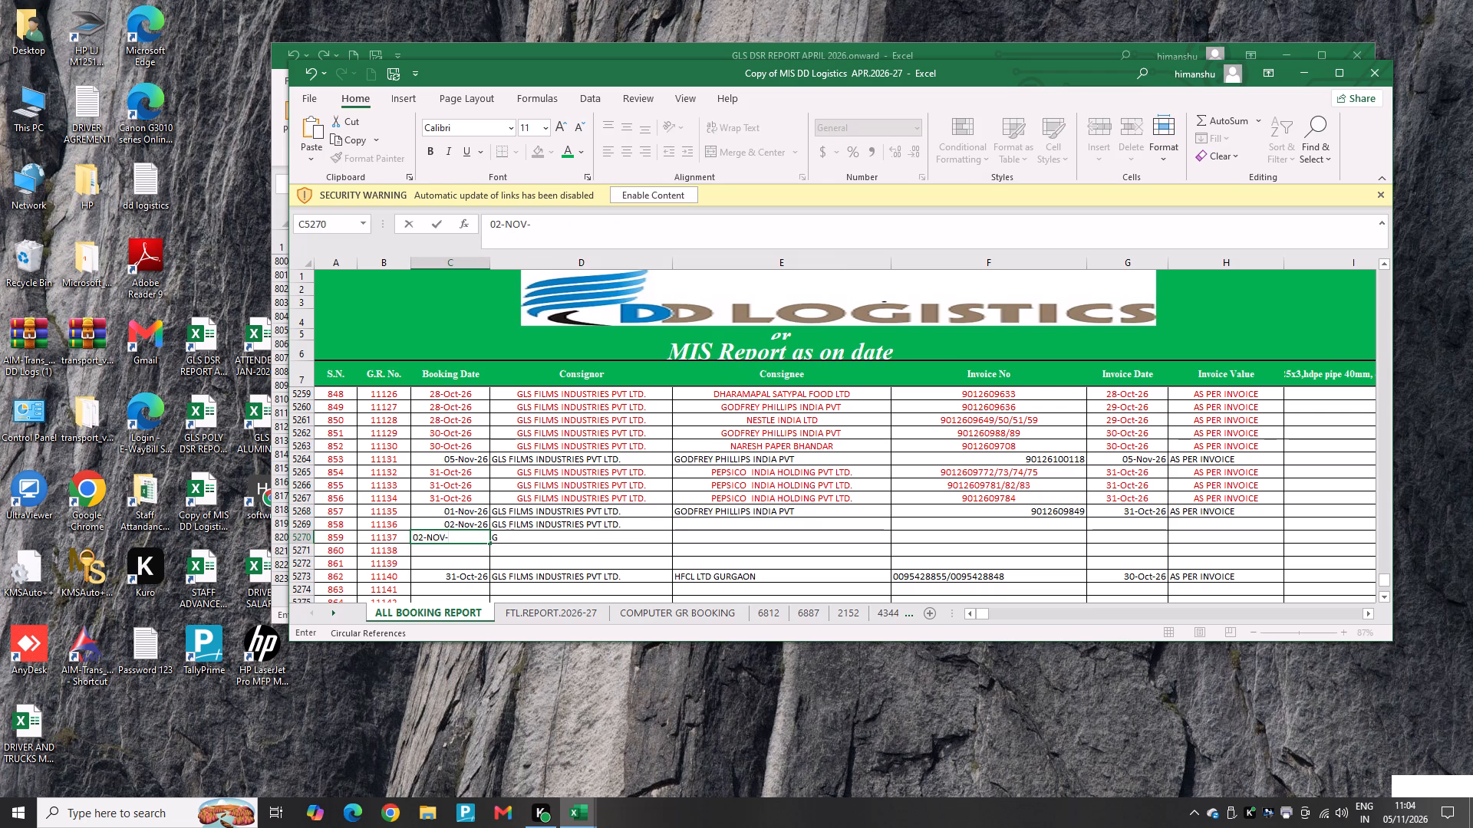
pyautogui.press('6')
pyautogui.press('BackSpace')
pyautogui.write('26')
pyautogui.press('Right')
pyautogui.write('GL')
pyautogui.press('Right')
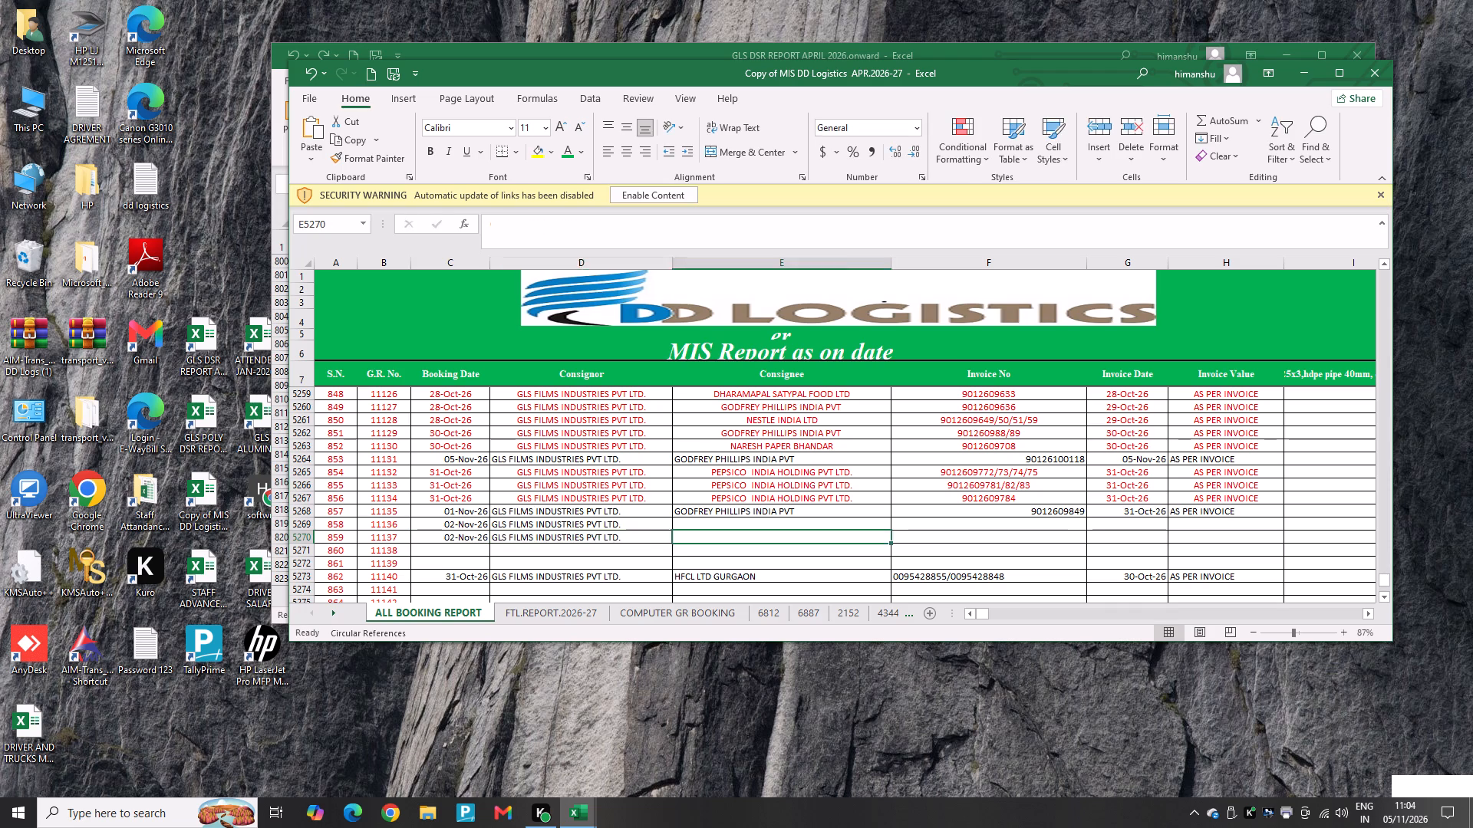
# Enter G.R. No. 11138's consignor GLS FILMS INDUSTRIES PVT LTD. and booking date 02-Nov-26 in row 5271.
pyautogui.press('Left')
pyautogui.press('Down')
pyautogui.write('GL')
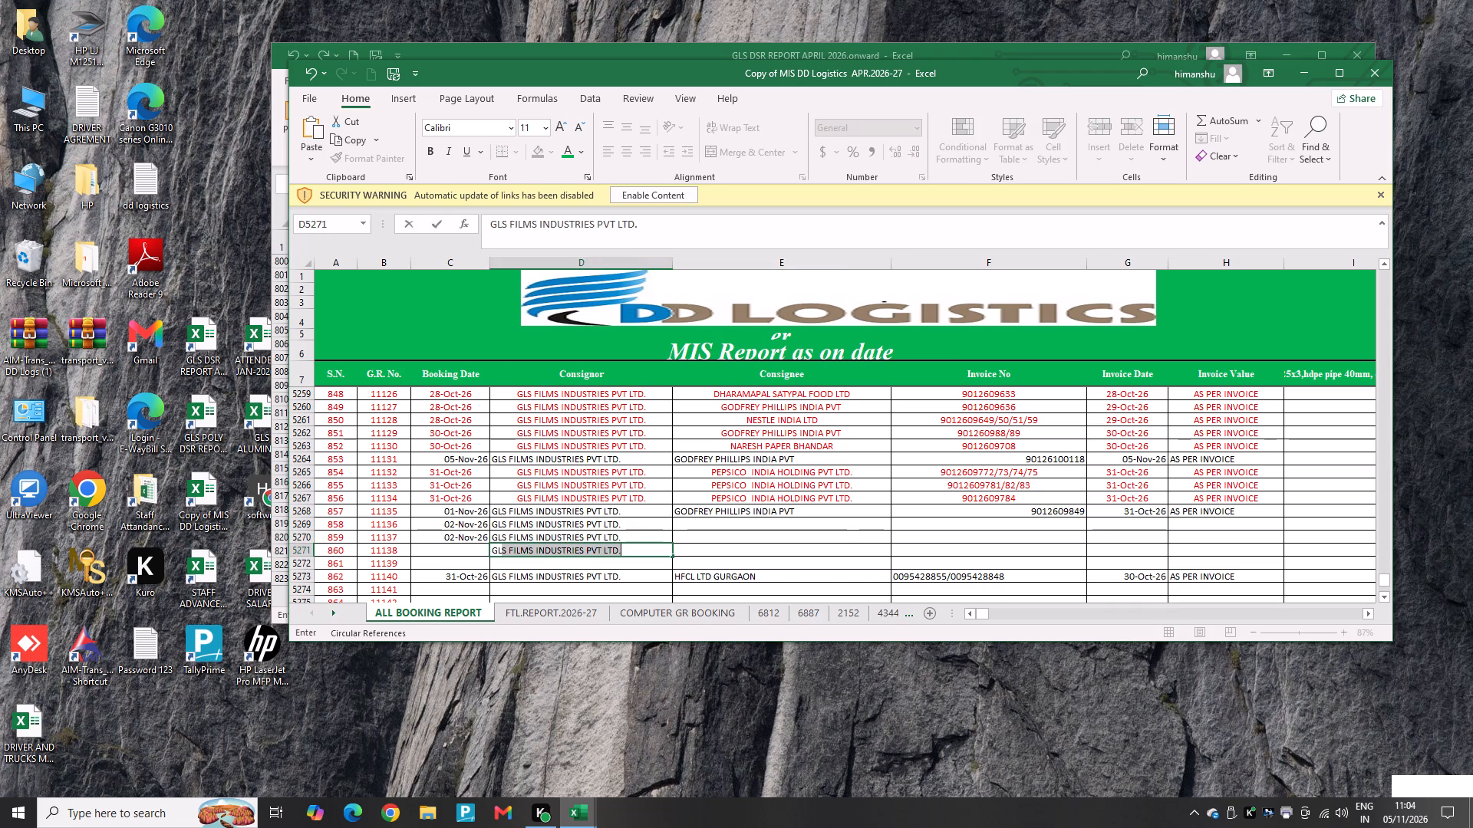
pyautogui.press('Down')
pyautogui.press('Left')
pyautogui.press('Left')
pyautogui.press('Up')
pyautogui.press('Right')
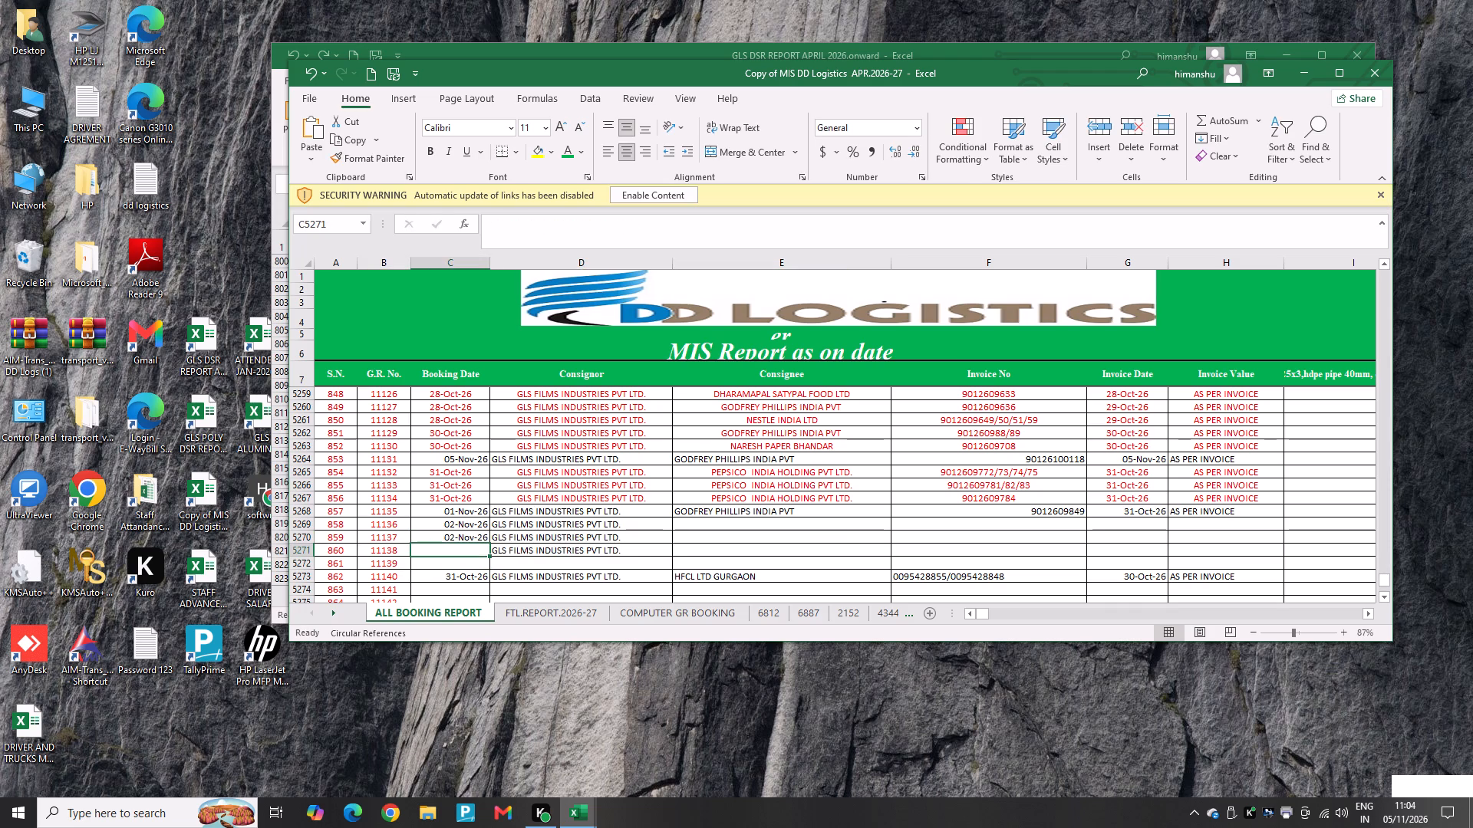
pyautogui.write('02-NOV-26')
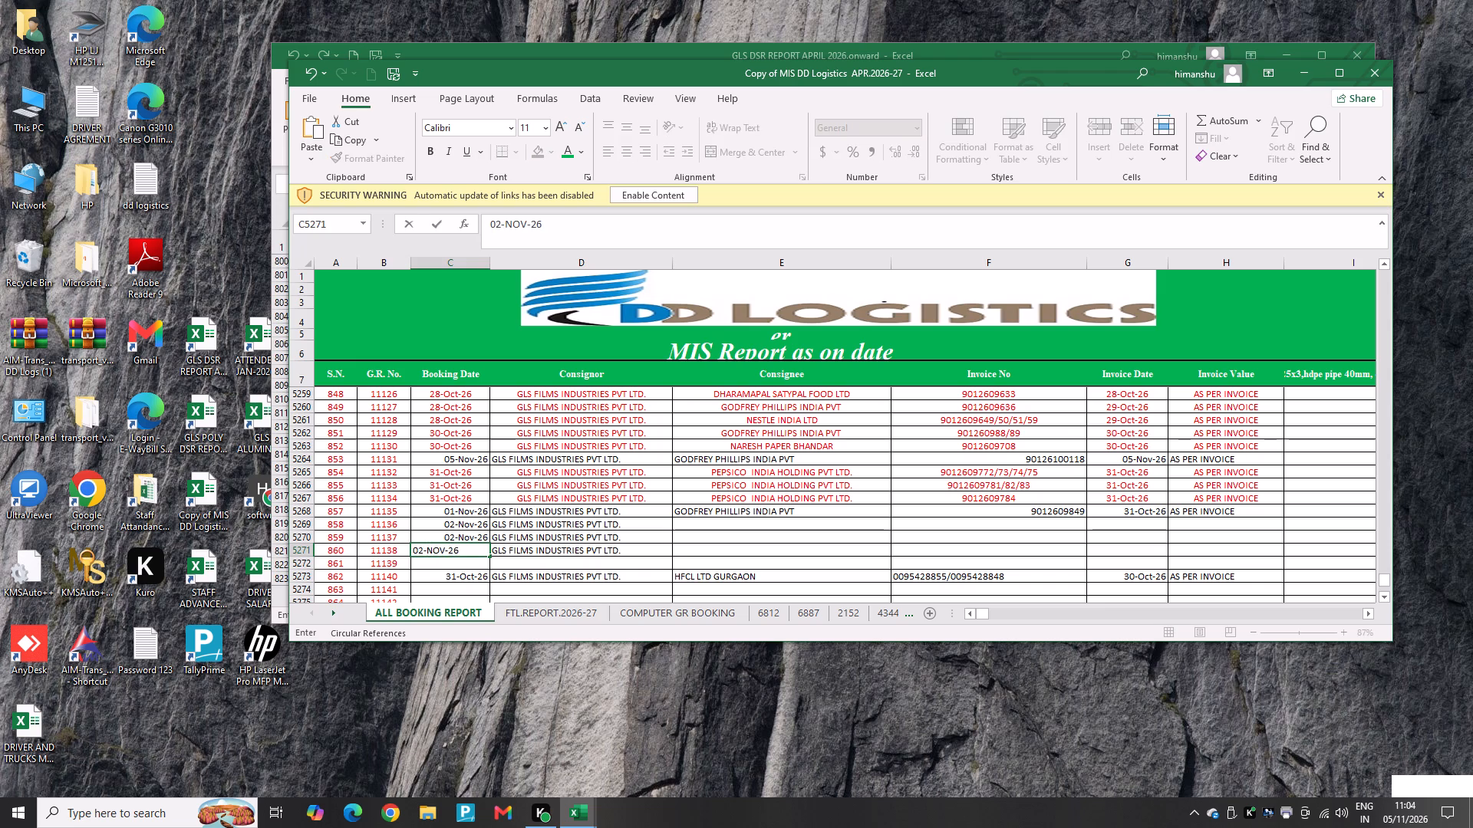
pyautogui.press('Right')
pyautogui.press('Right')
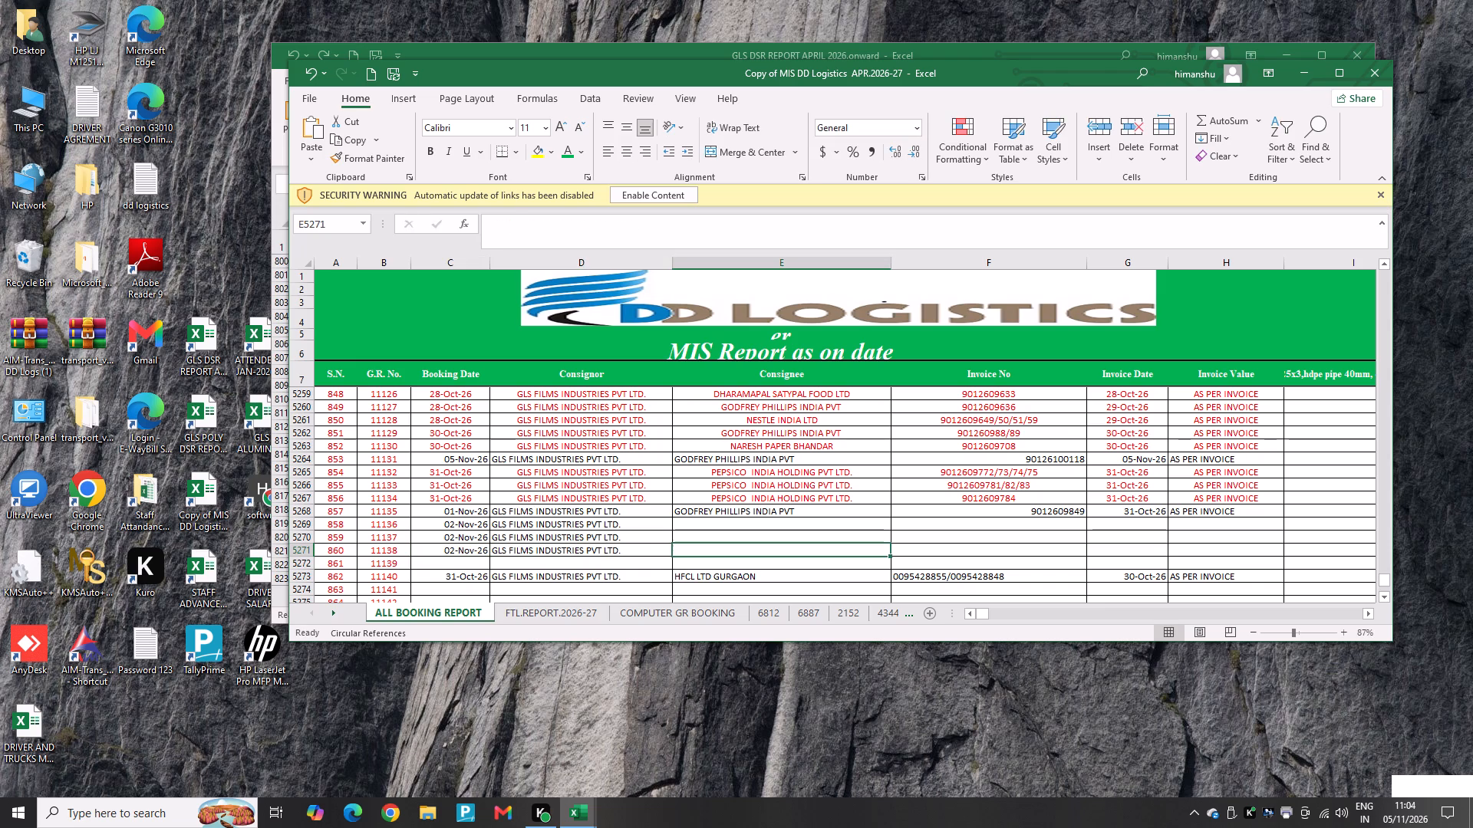
# Enter HALDIRAM SNACKS FOOD PVT LTD as the consignee for G.R. No. 11136 in row 5269.
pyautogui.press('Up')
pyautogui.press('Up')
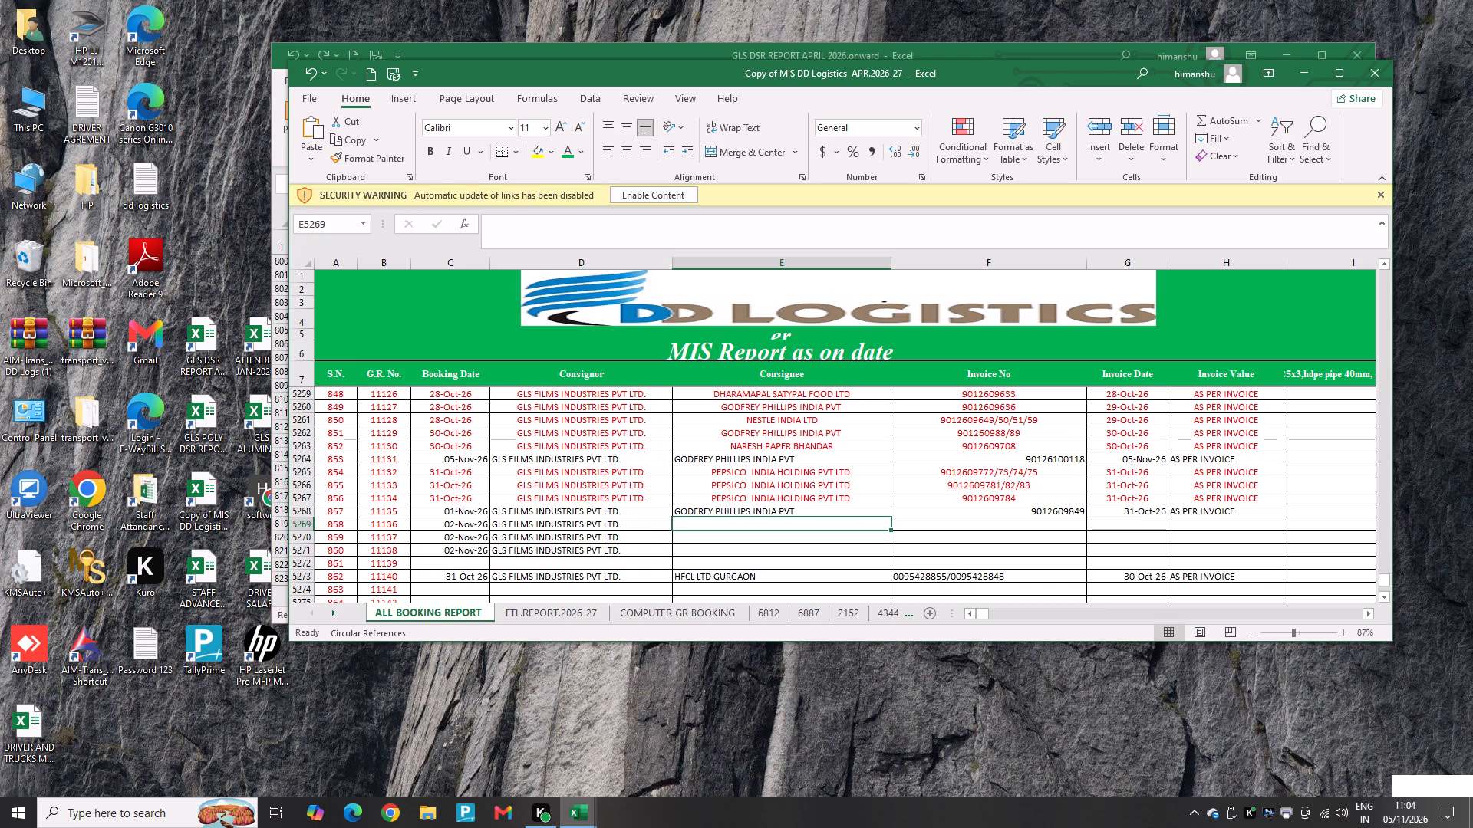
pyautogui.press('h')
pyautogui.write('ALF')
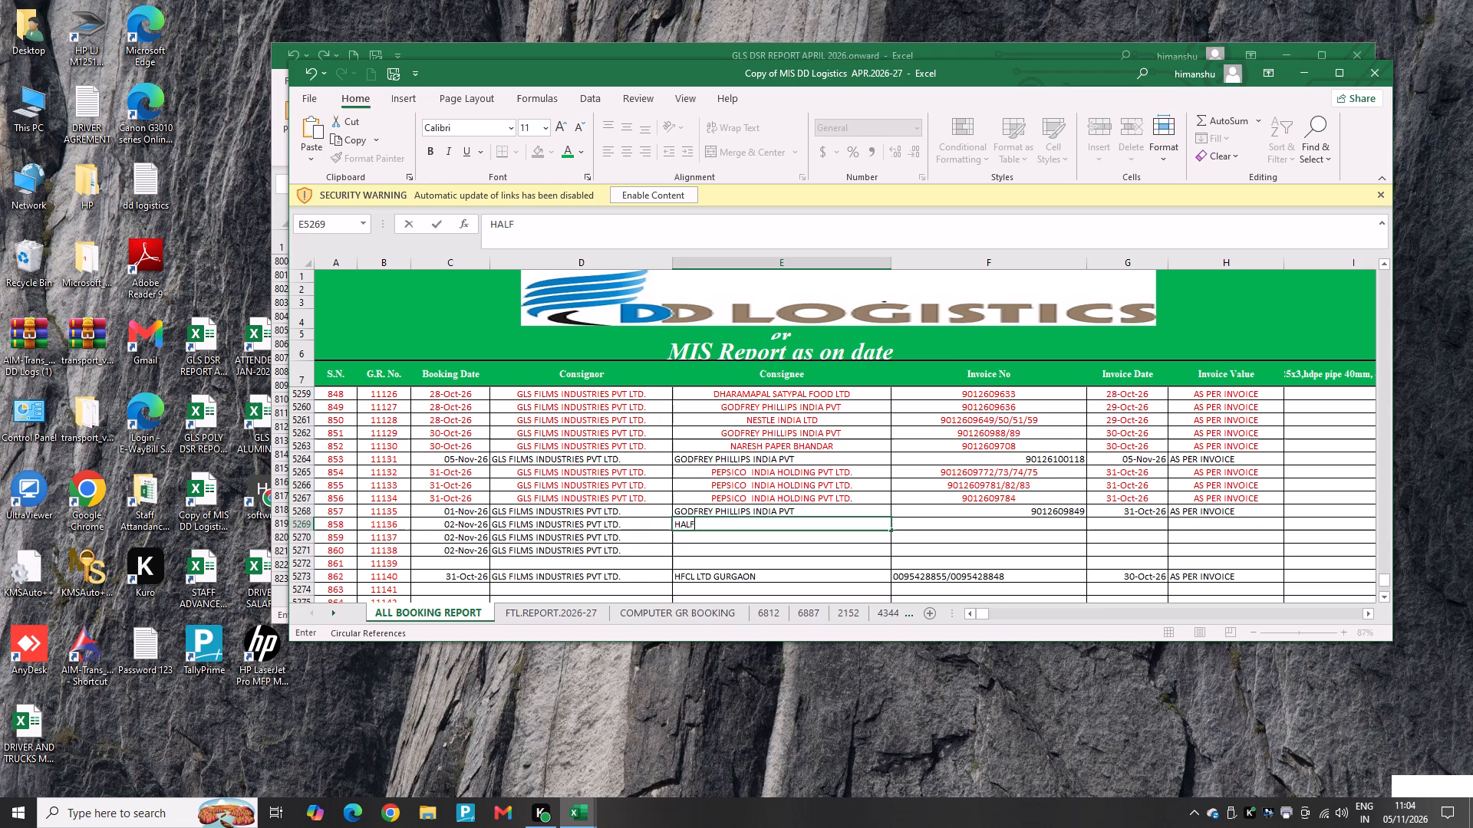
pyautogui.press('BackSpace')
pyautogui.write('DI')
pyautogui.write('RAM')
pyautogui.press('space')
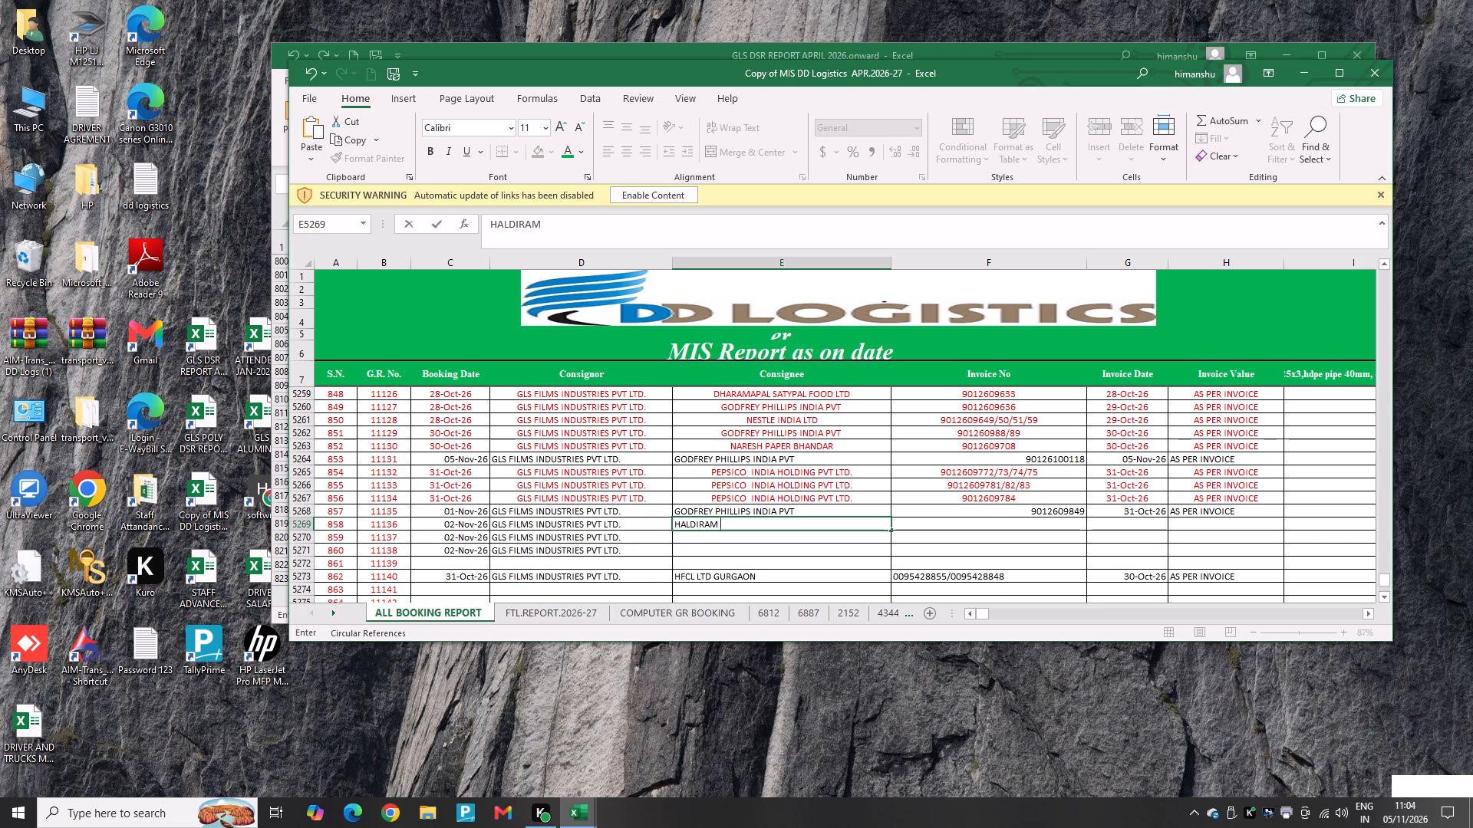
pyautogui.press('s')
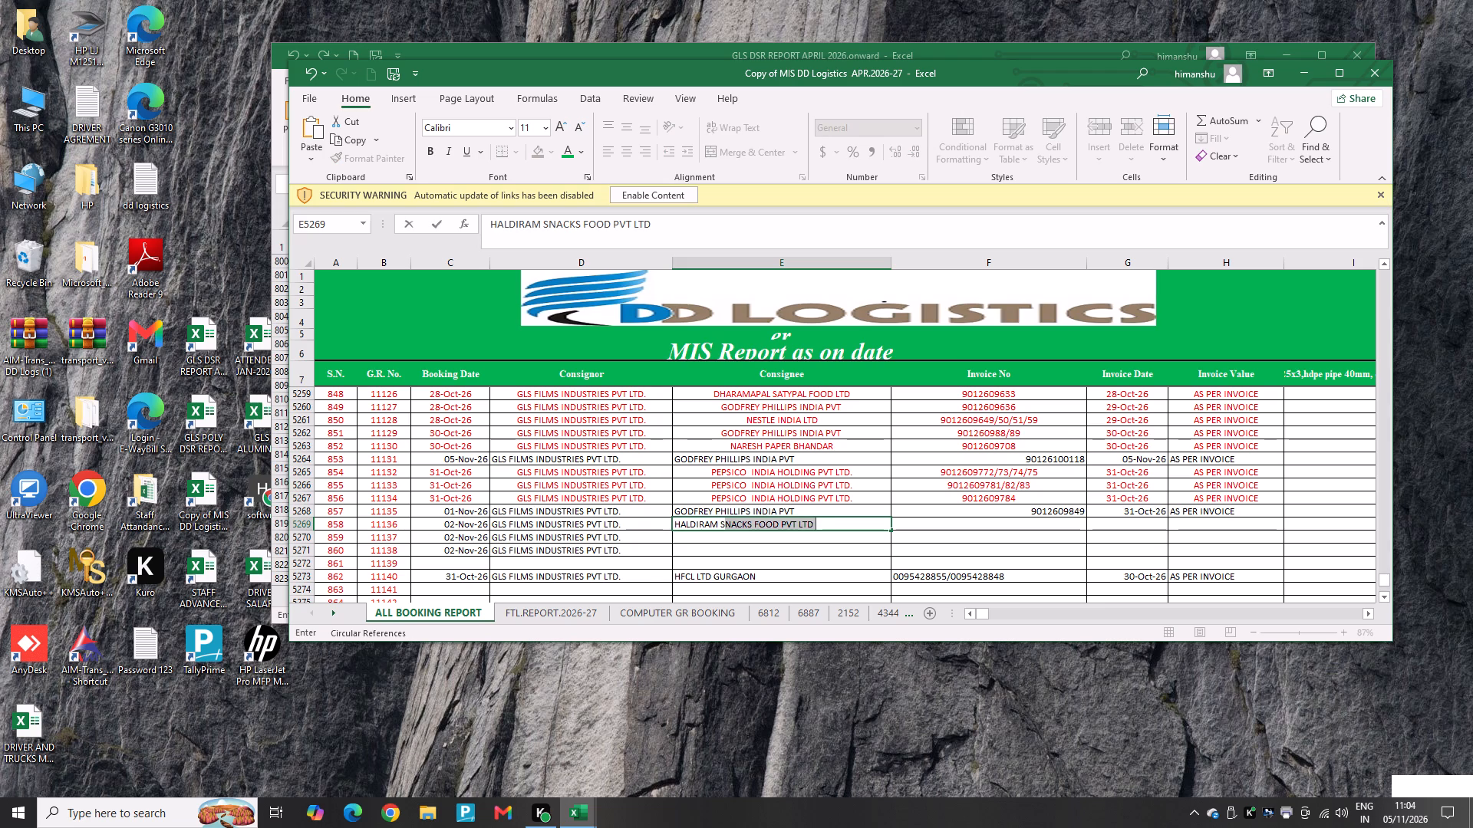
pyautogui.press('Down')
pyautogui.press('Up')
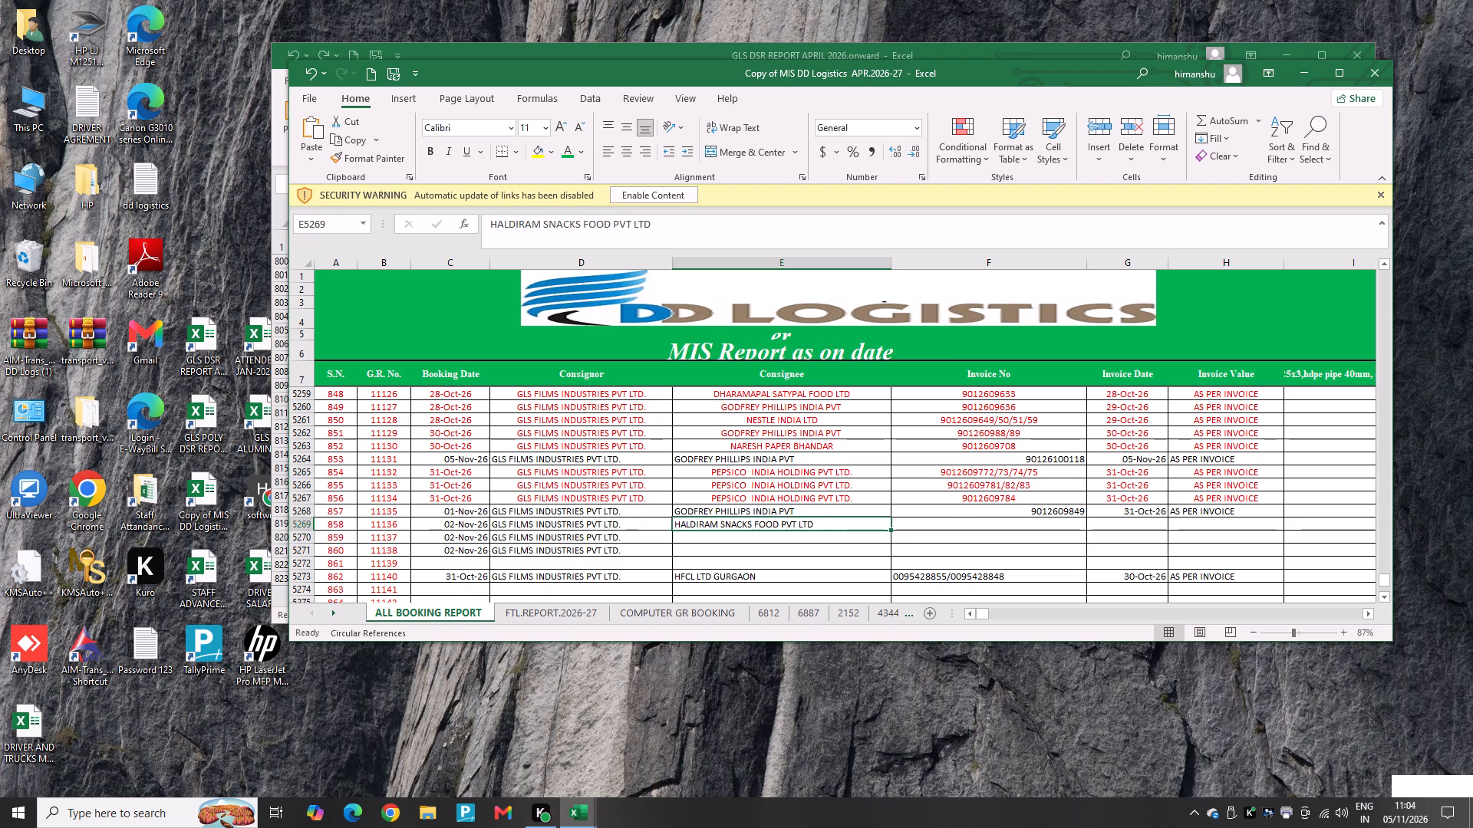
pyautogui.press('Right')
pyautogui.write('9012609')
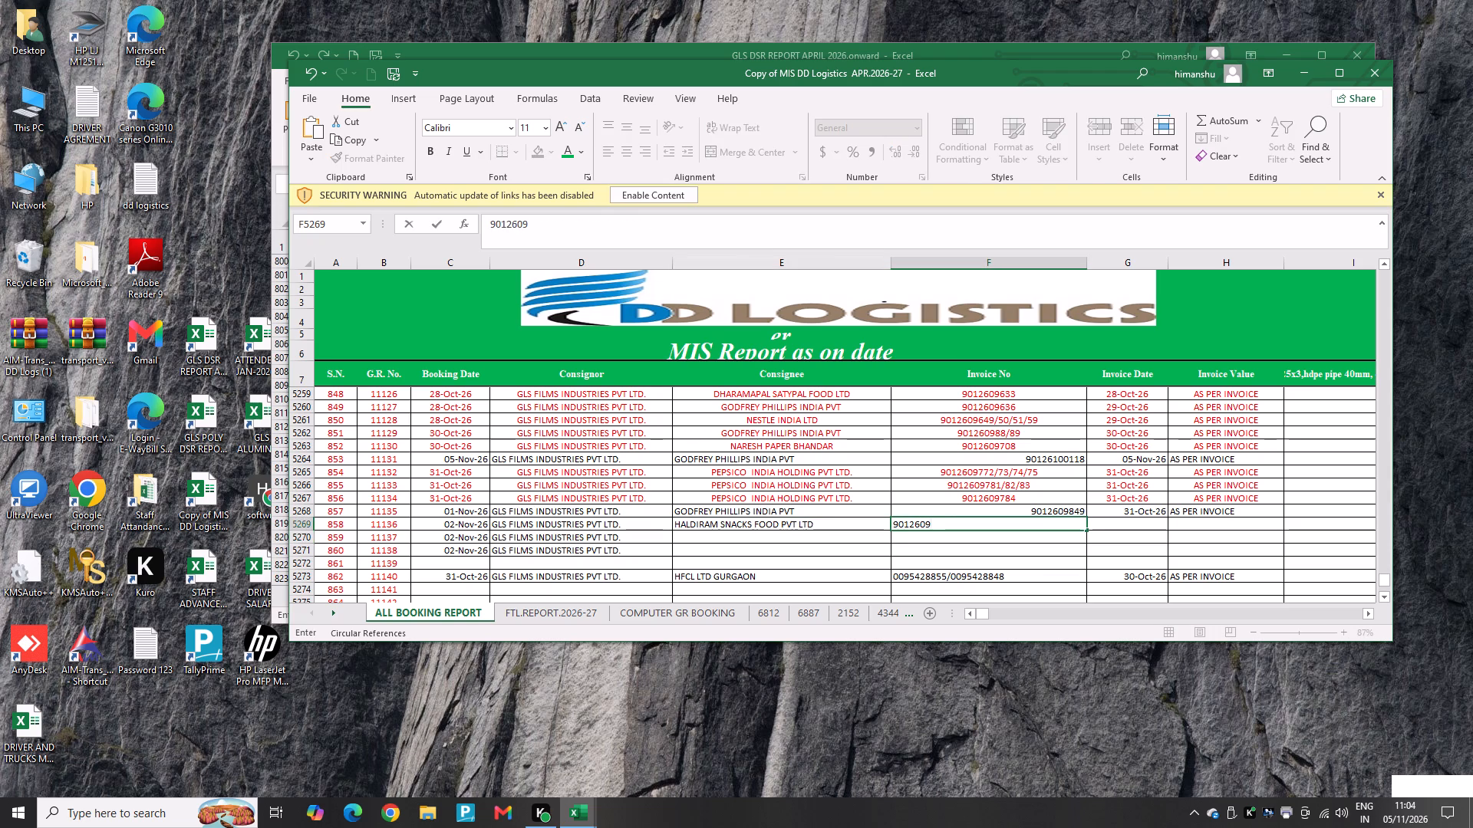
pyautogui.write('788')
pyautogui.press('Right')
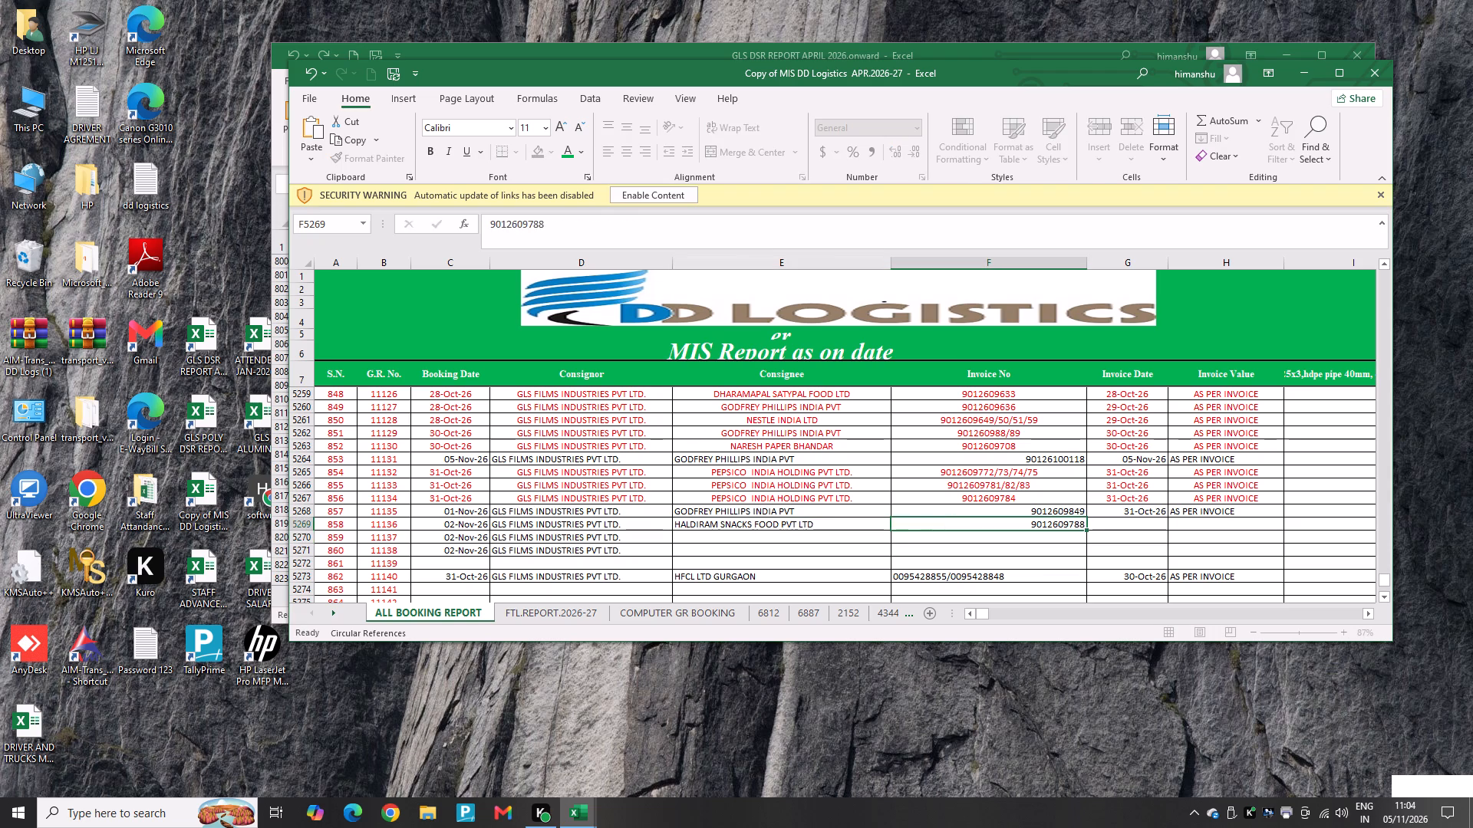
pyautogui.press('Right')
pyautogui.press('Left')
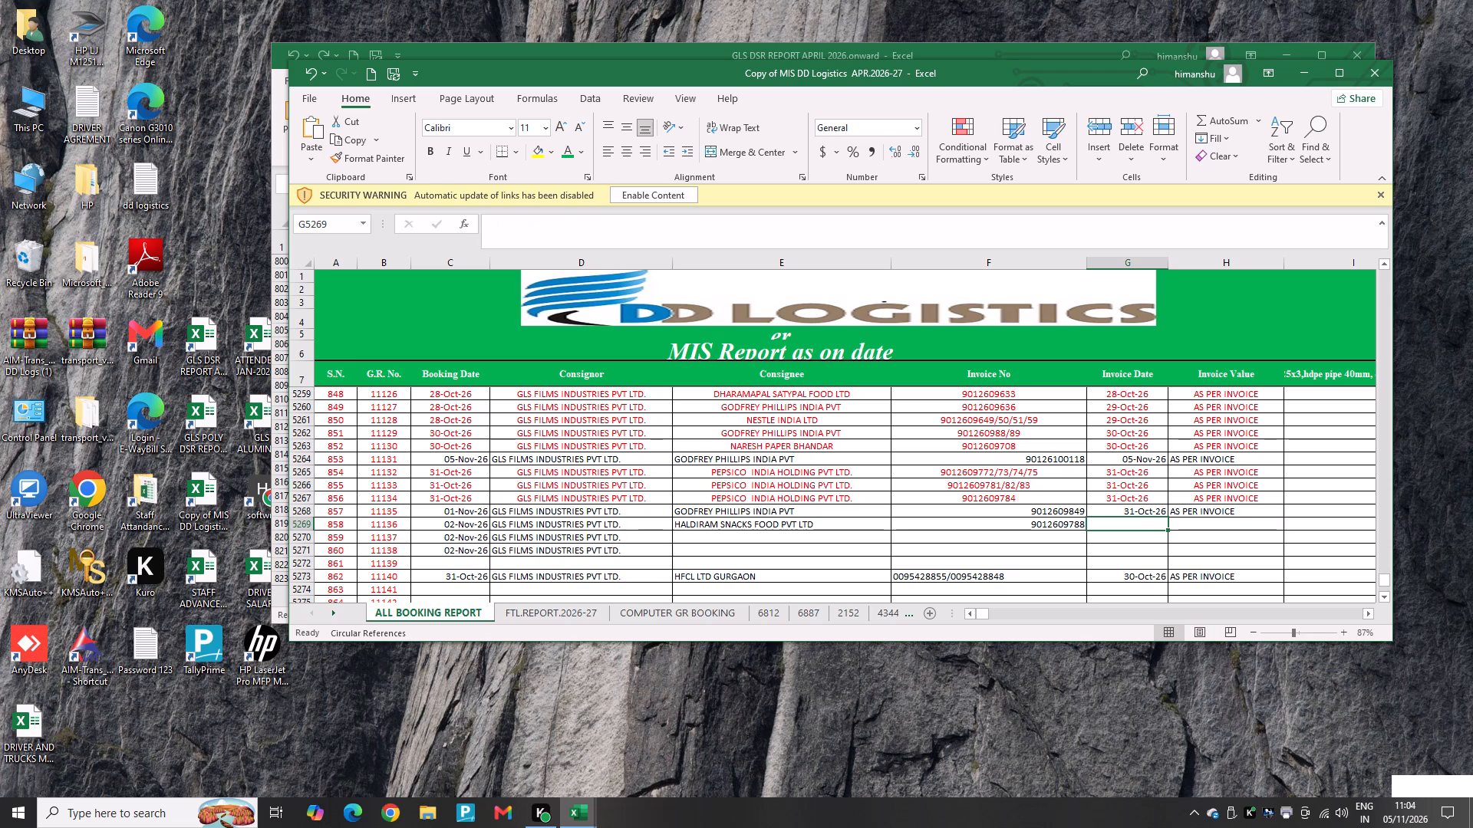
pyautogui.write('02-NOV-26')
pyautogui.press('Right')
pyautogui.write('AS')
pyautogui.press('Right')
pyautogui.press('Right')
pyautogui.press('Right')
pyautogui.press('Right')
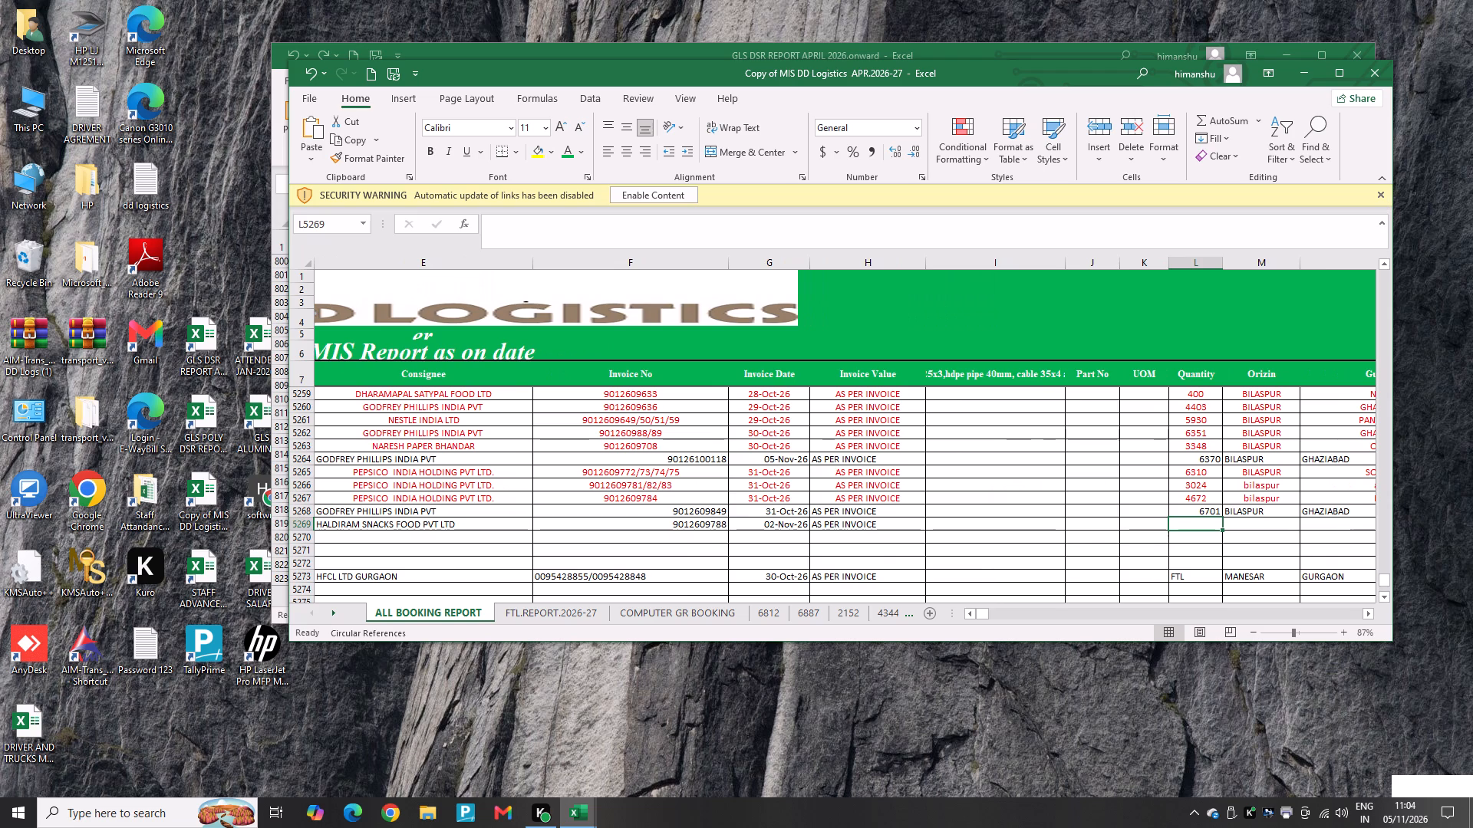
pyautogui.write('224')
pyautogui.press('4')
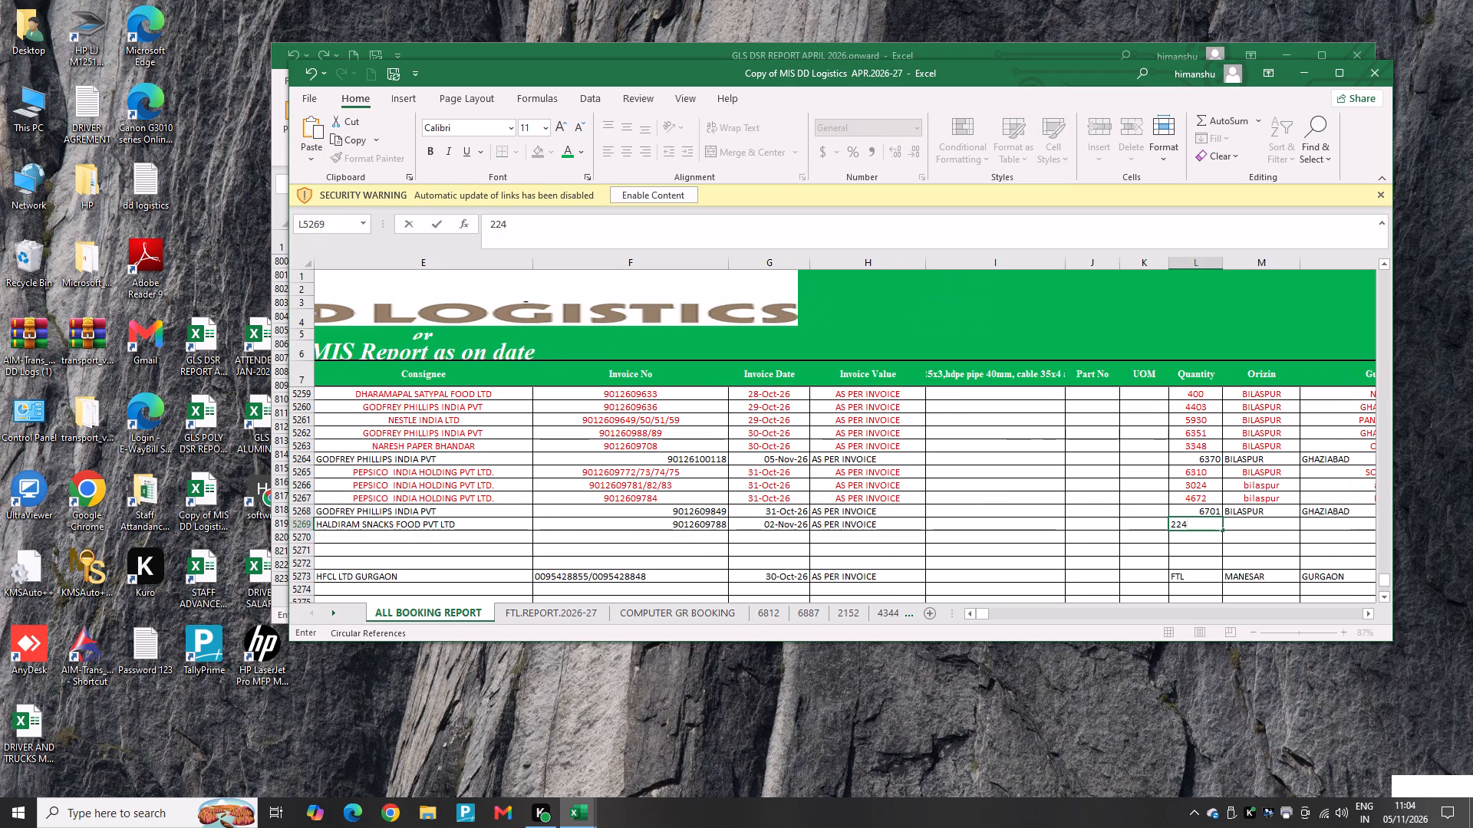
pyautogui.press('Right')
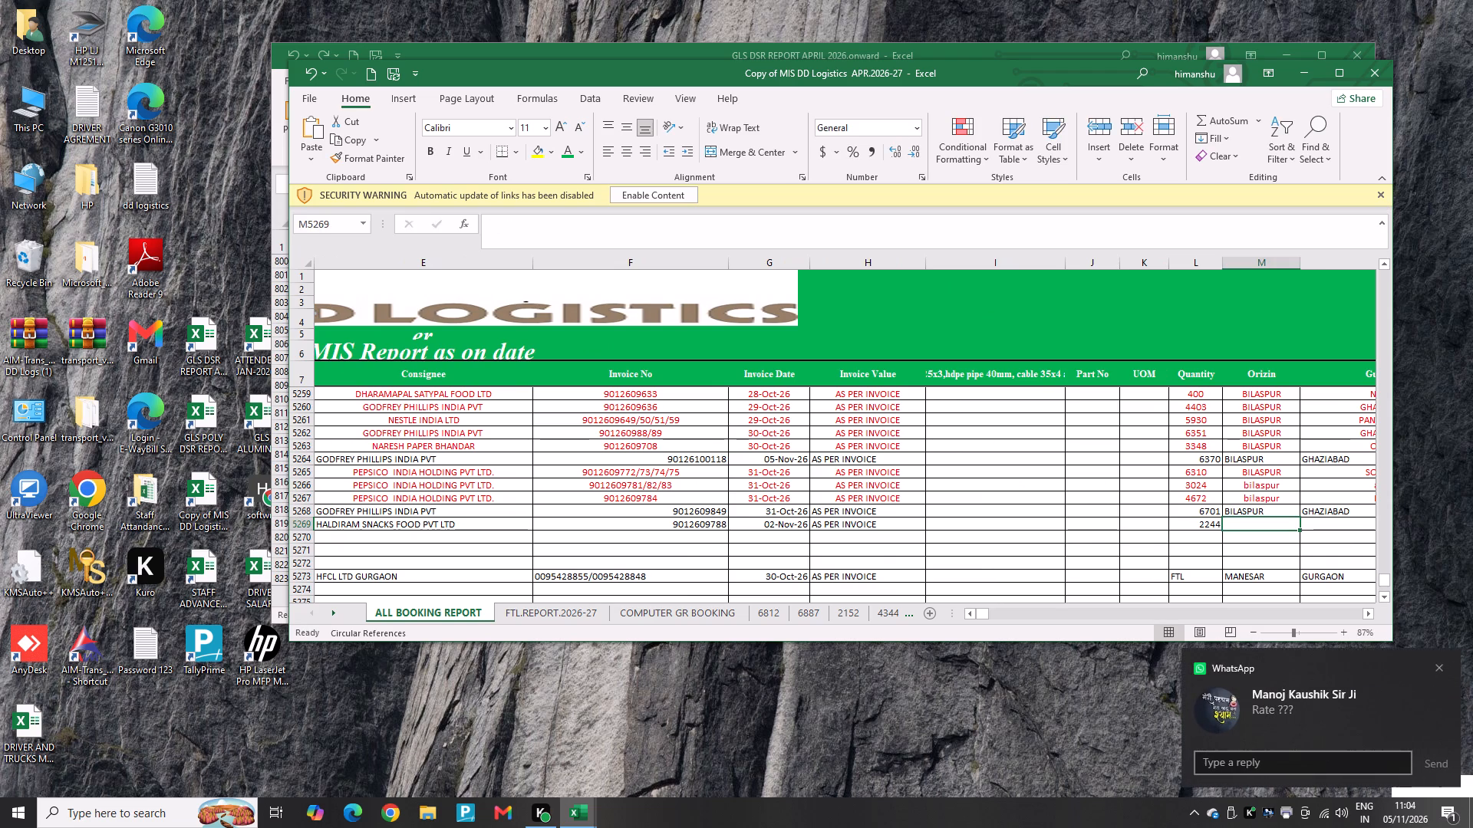
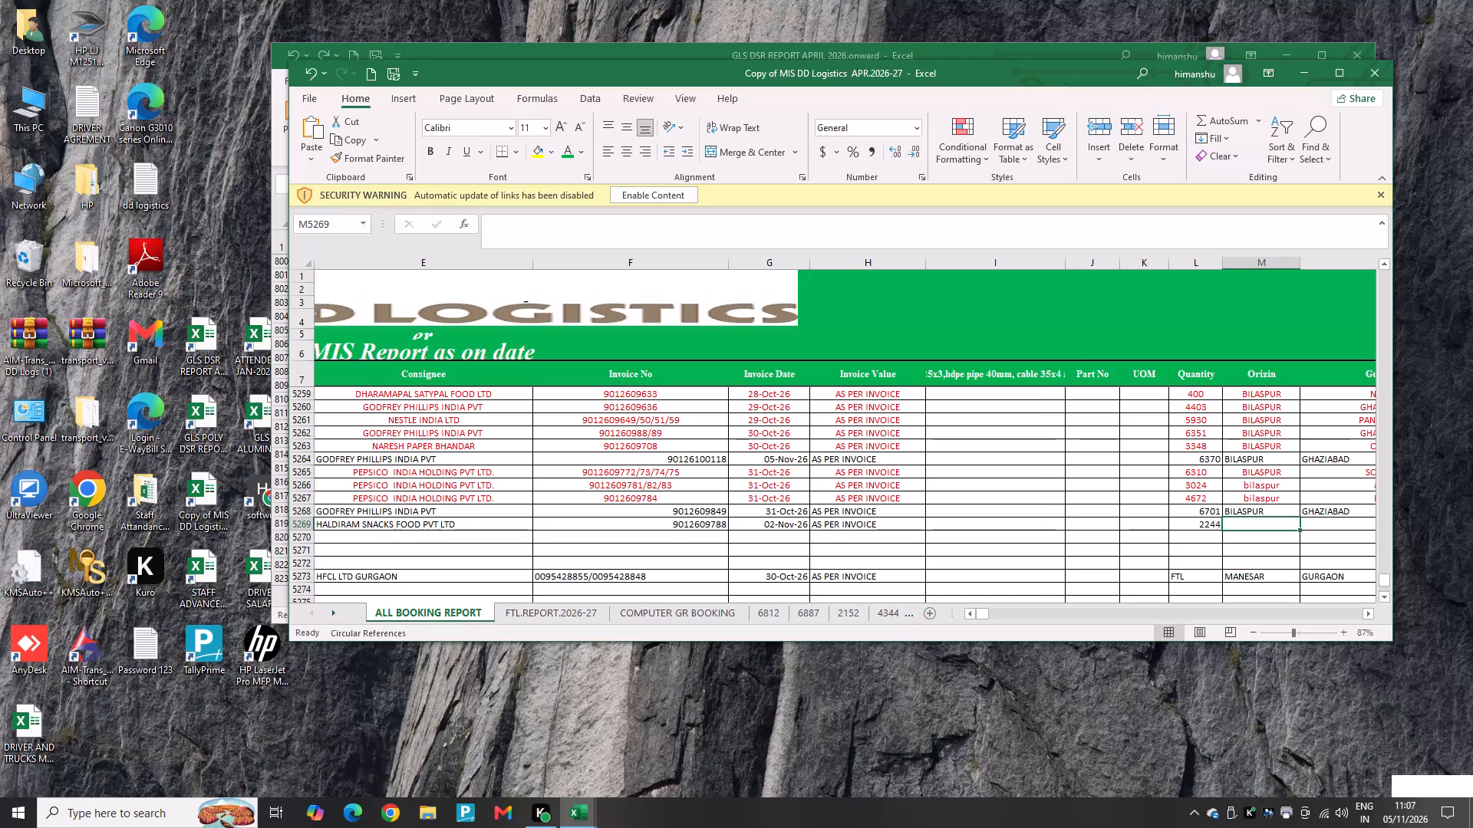
# Enter BILASPUR as the origin for G.R. No. 11136 in row 5269.
pyautogui.press('Down')
pyautogui.press('Up')
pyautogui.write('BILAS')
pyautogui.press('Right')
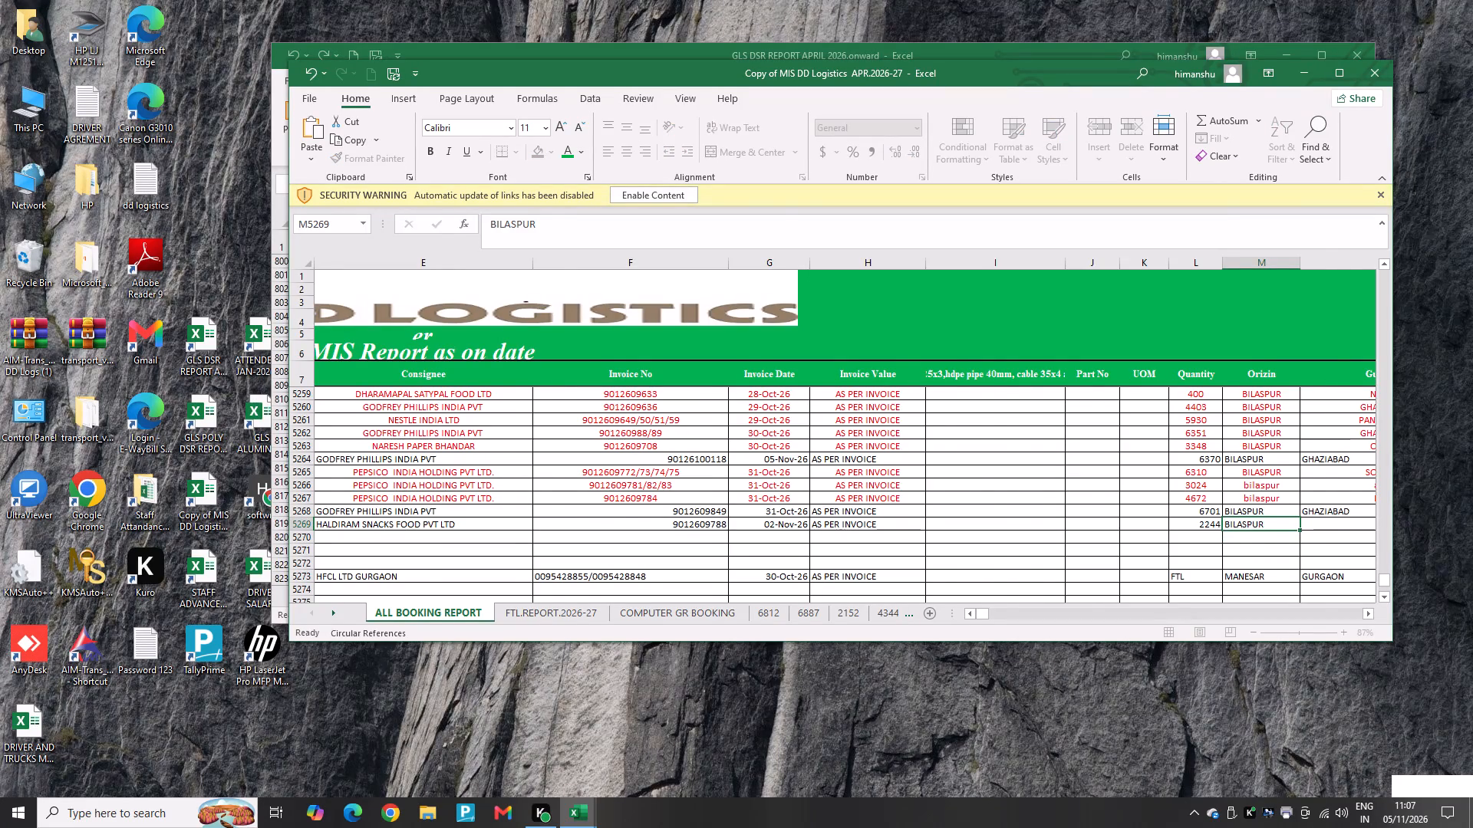
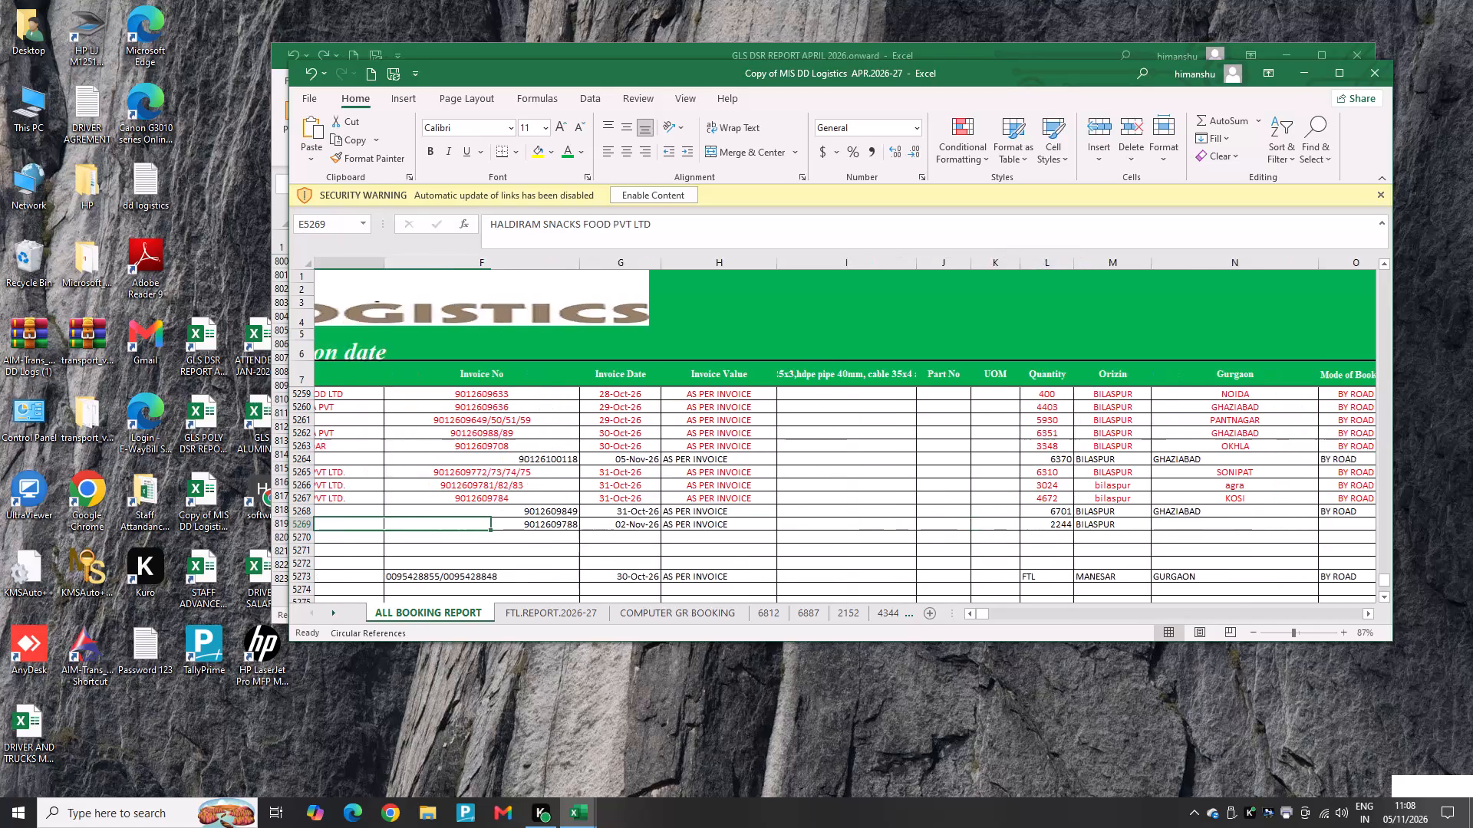
# Review the G.R. No. 11136 entry in row 5269 across its columns, from serial number to destination.
pyautogui.press('Right')
pyautogui.press('Right')
pyautogui.press('Right')
pyautogui.press('Right')
pyautogui.press('Right')
pyautogui.press('Right')
pyautogui.press('Right')
pyautogui.press('Right')
pyautogui.press('Right')
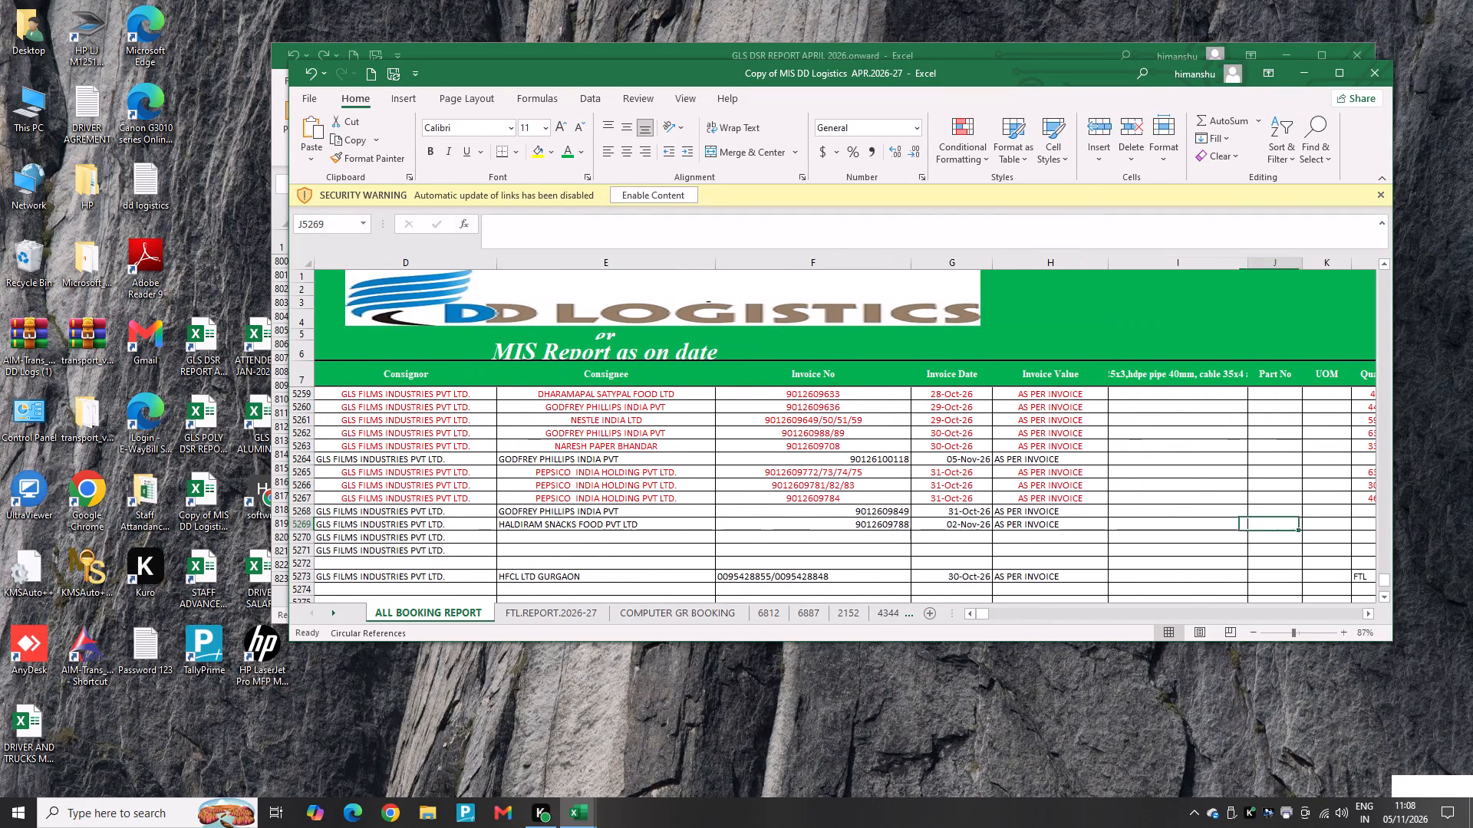
pyautogui.press('Right')
pyautogui.press('Right')
pyautogui.press('Right')
pyautogui.press('Right')
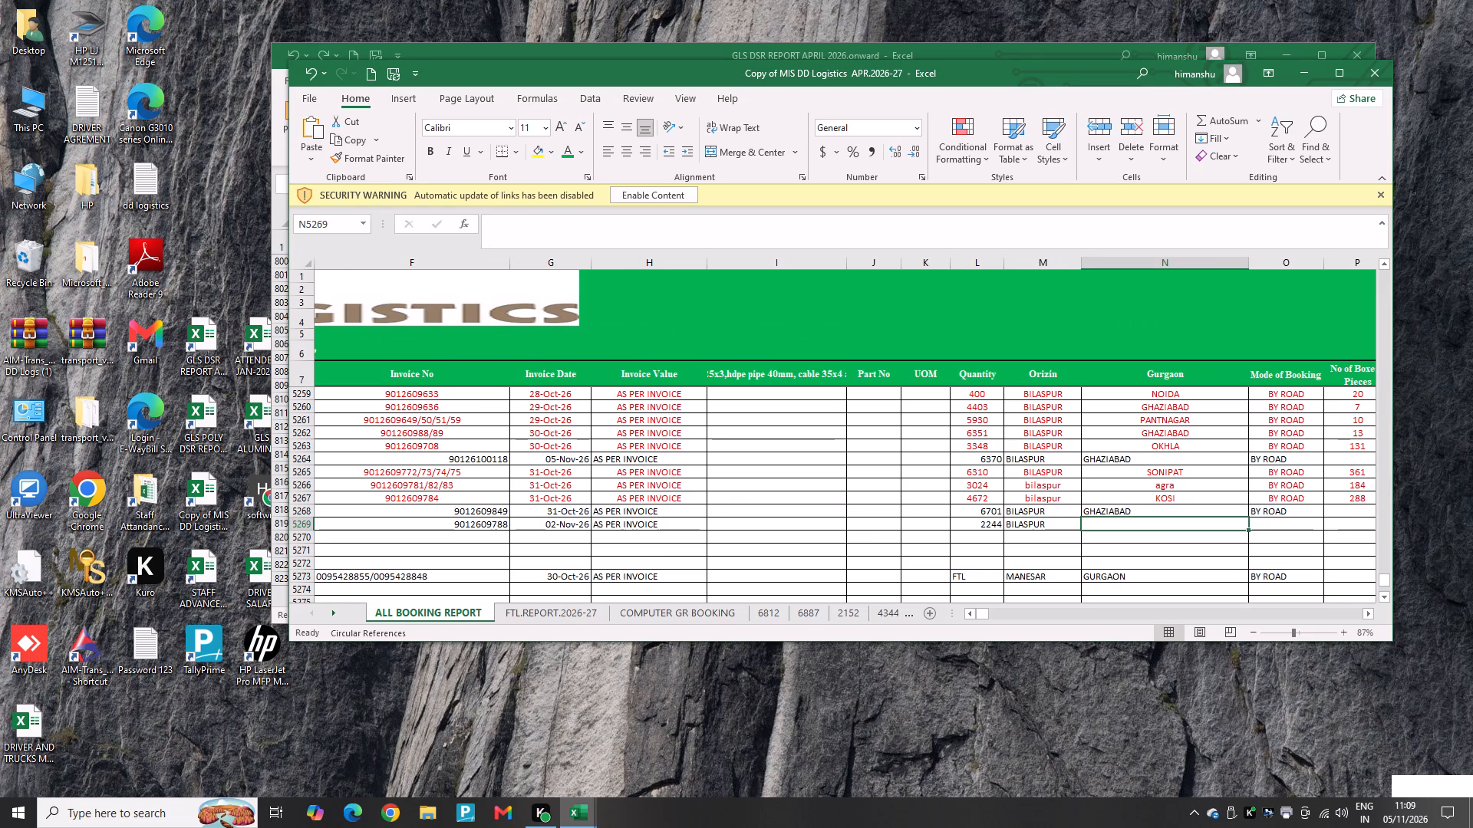
pyautogui.press('Left')
pyautogui.press('Left')
pyautogui.press('Left')
pyautogui.press('Left')
pyautogui.press('Left')
pyautogui.press('Left')
pyautogui.press('Left')
pyautogui.press('Left')
pyautogui.press('Left')
pyautogui.press('Left')
pyautogui.press('Left')
pyautogui.press('Left')
pyautogui.press('Left')
pyautogui.press('Left')
pyautogui.press('Left')
pyautogui.press('Left')
pyautogui.press('Right')
pyautogui.press('Right')
pyautogui.press('Right')
pyautogui.press('Right')
pyautogui.press('Right')
pyautogui.press('Right')
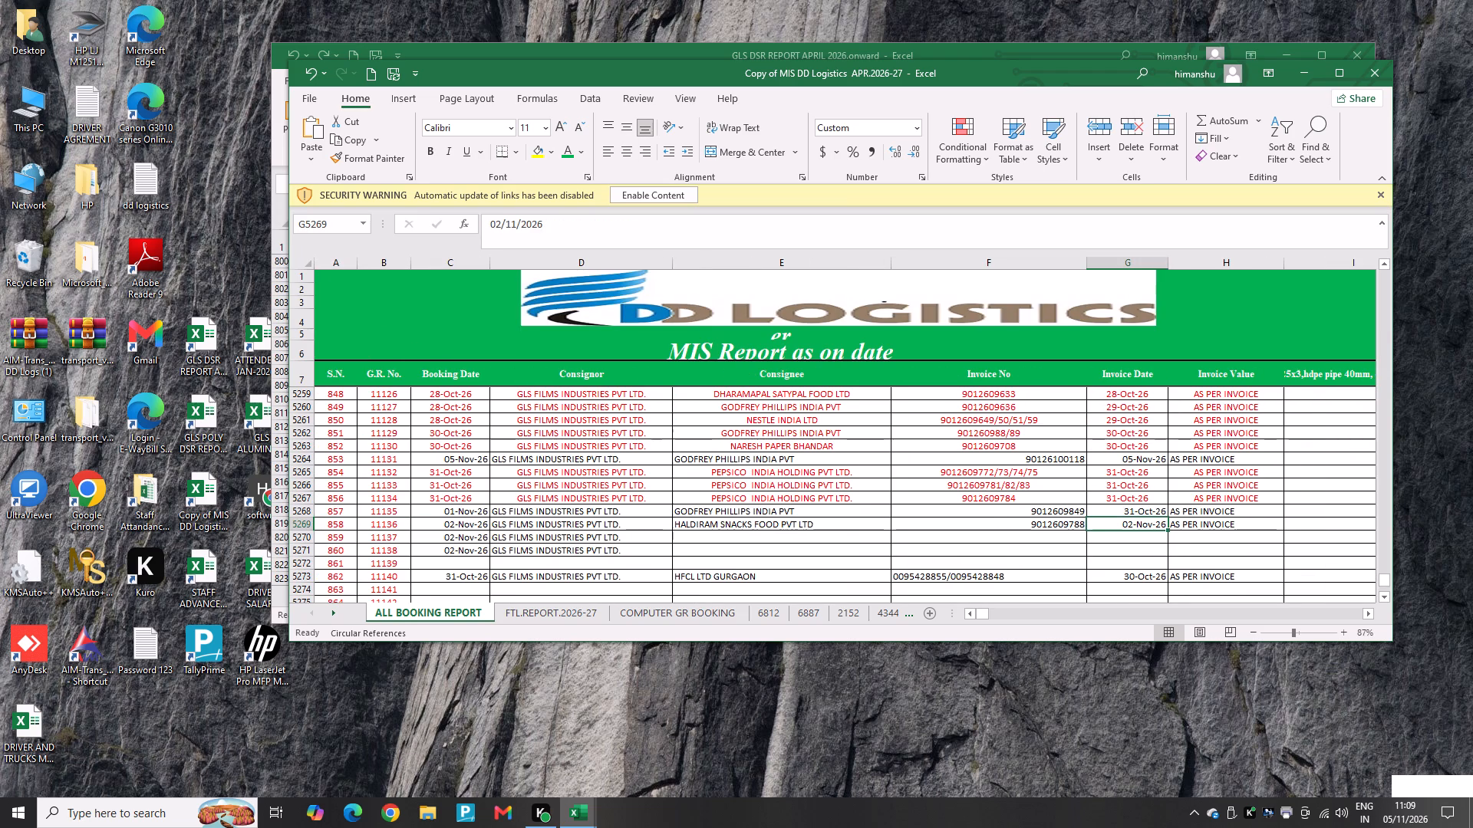
pyautogui.hotkey('alt', 'Tab')
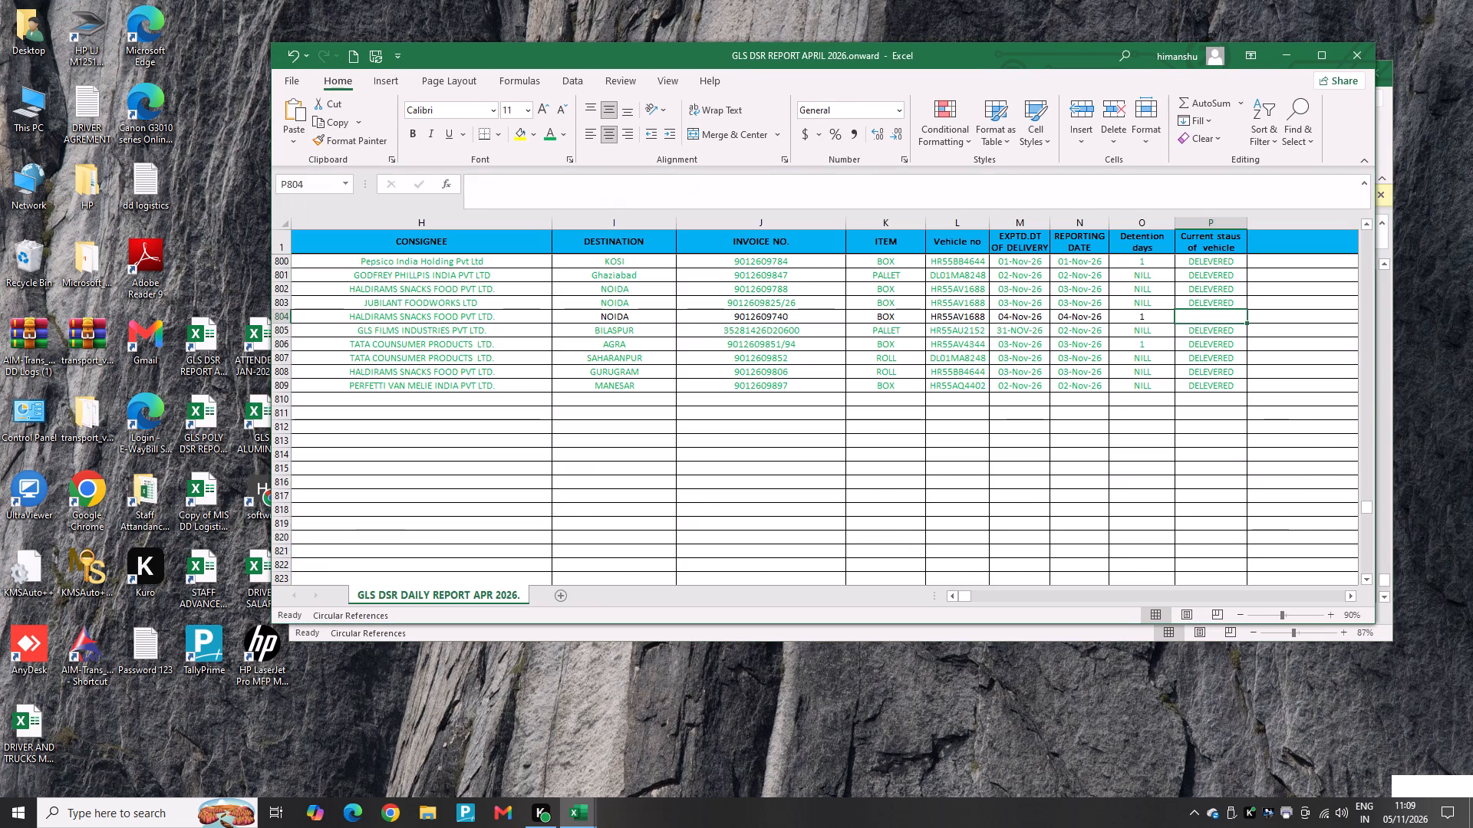
pyautogui.scroll(3, 794, 409)
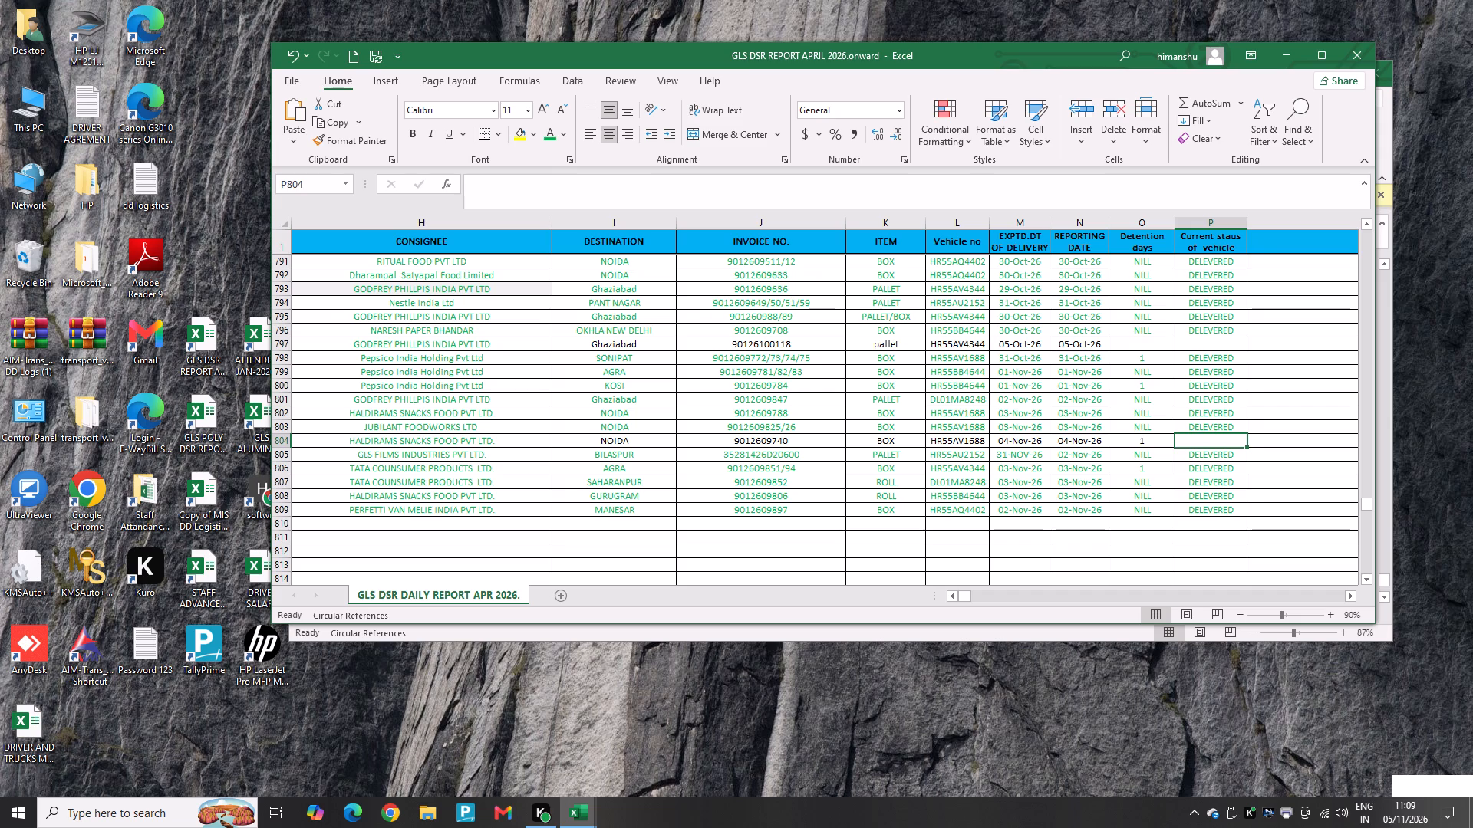
pyautogui.click(1145, 440)
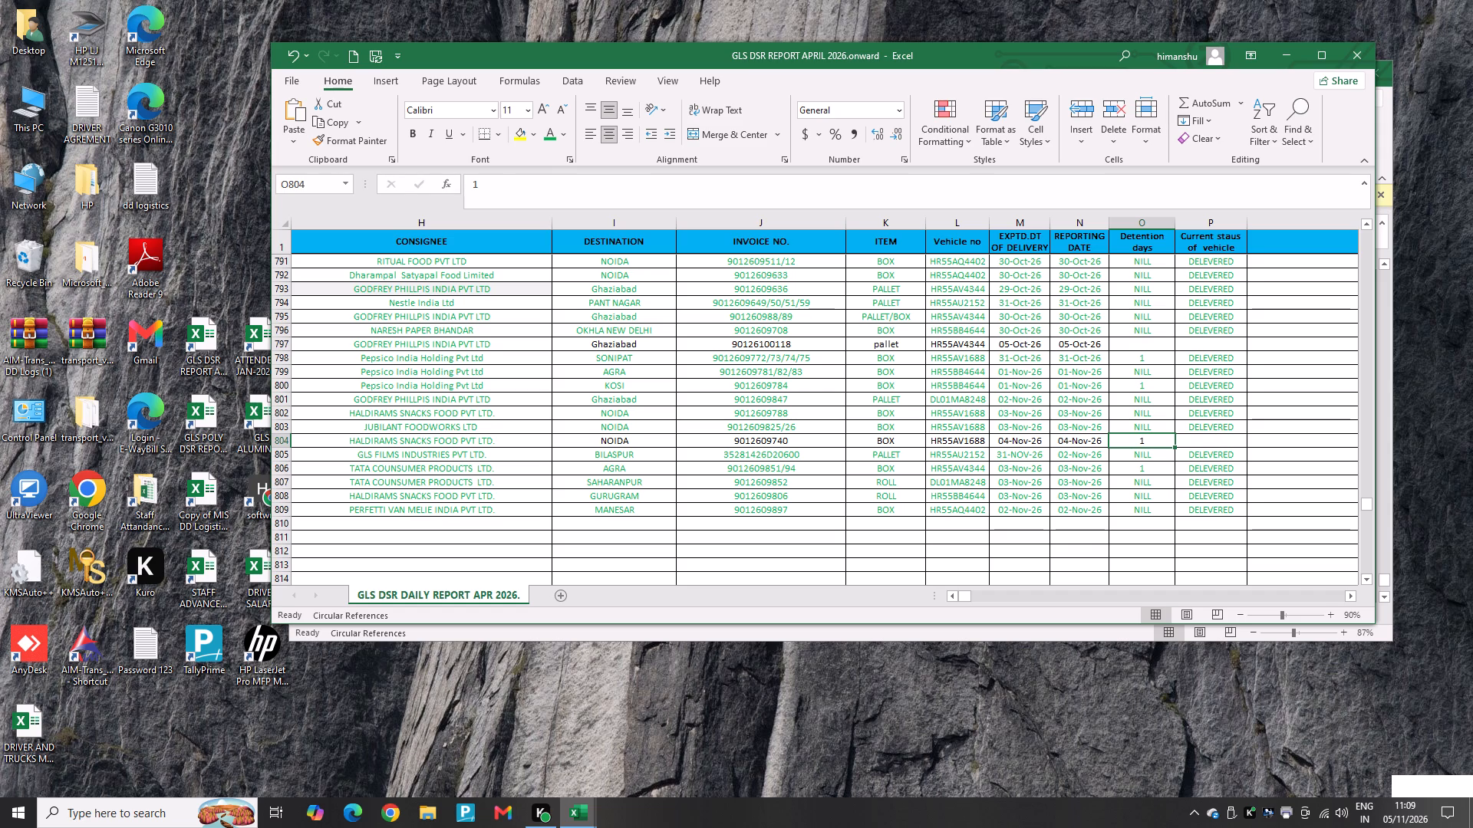
pyautogui.doubleClick(633, 441)
pyautogui.press('space')
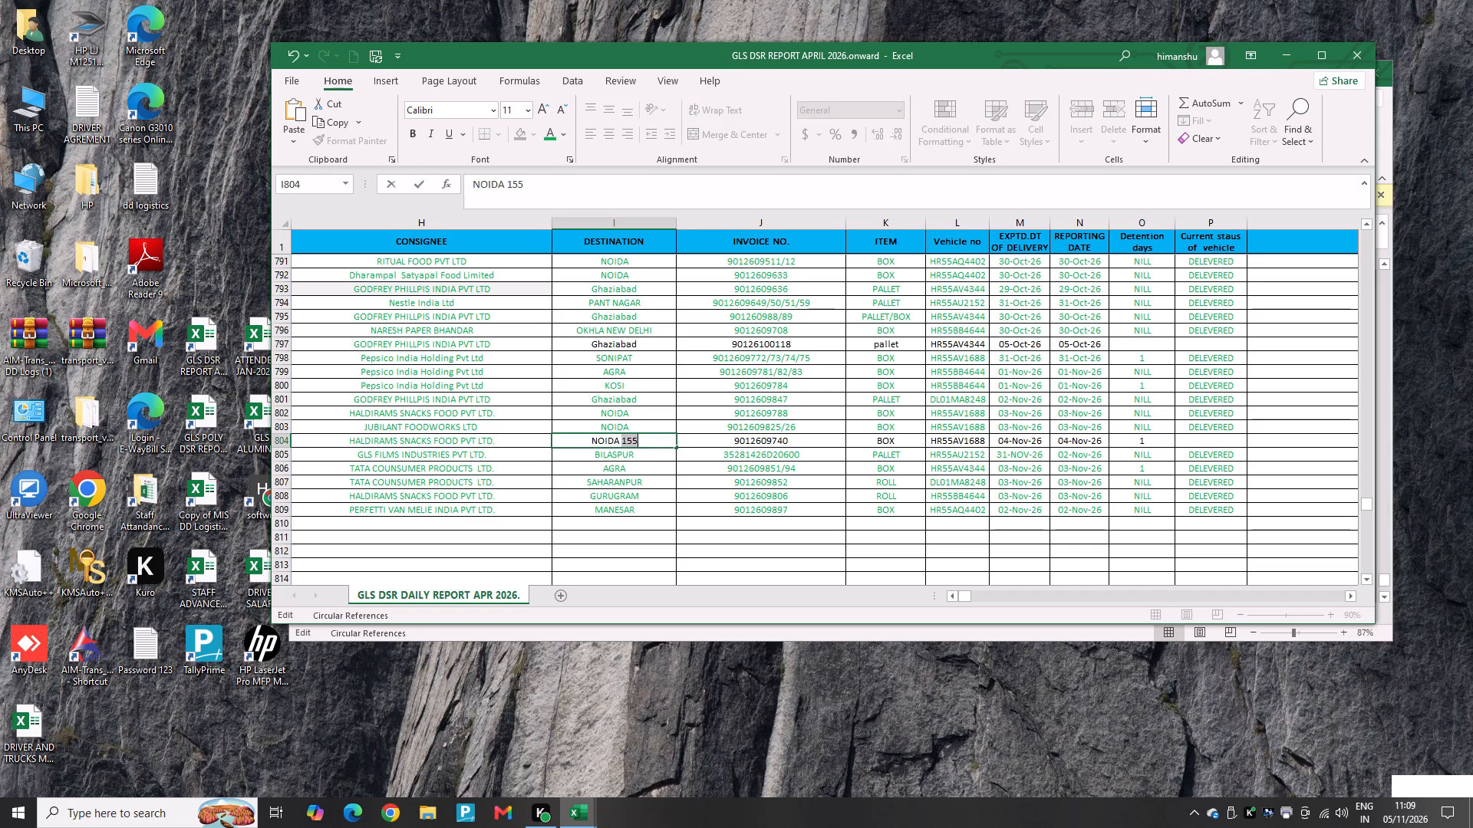
pyautogui.write('155')
pyautogui.press('Return')
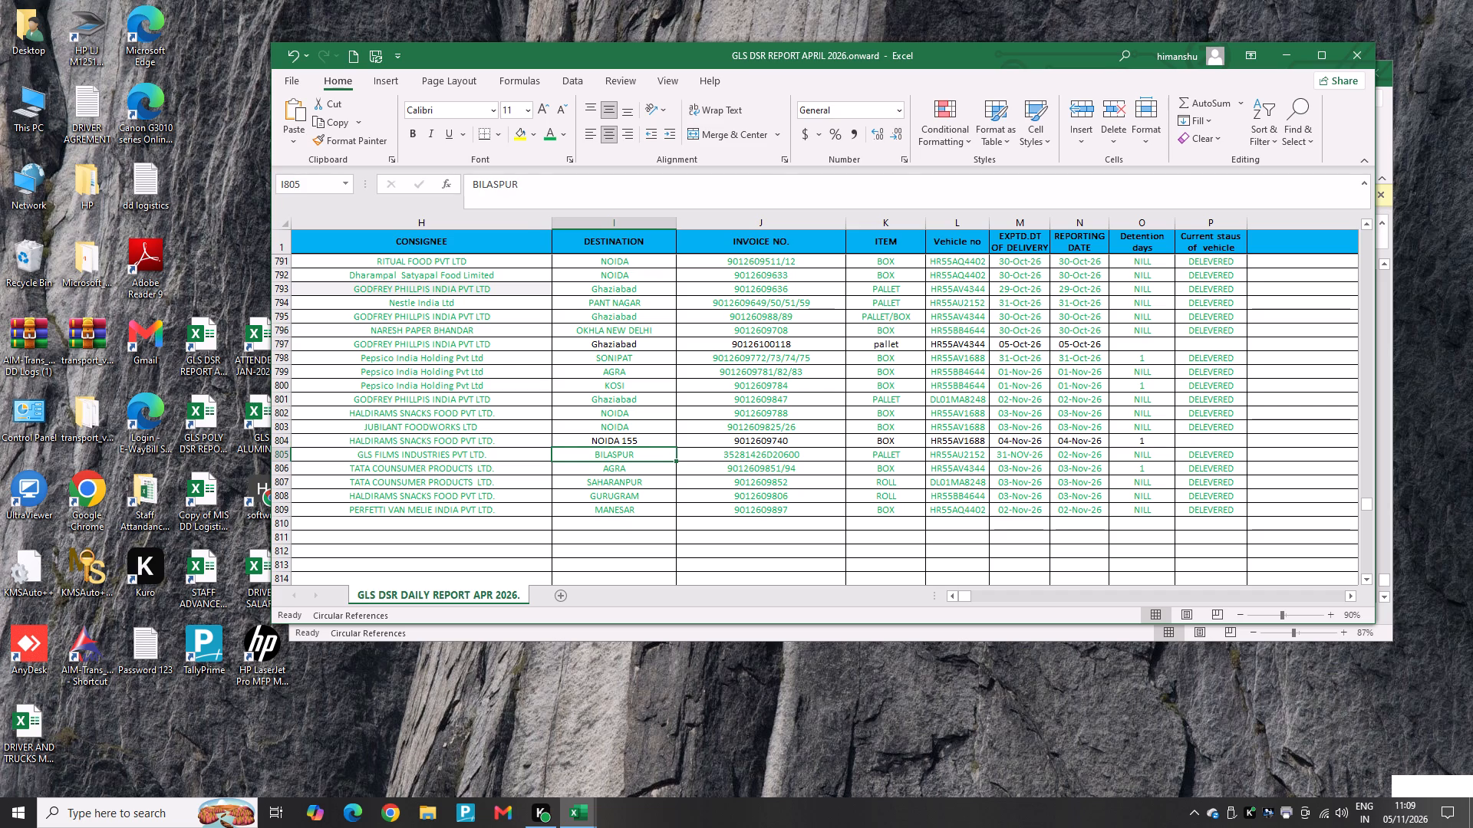
# Examine the detention days and current vehicle status for rows 804 to 808 of the DSR report.
pyautogui.press('Right')
pyautogui.press('Right')
pyautogui.press('Right')
pyautogui.press('Right')
pyautogui.press('Right')
pyautogui.press('Right')
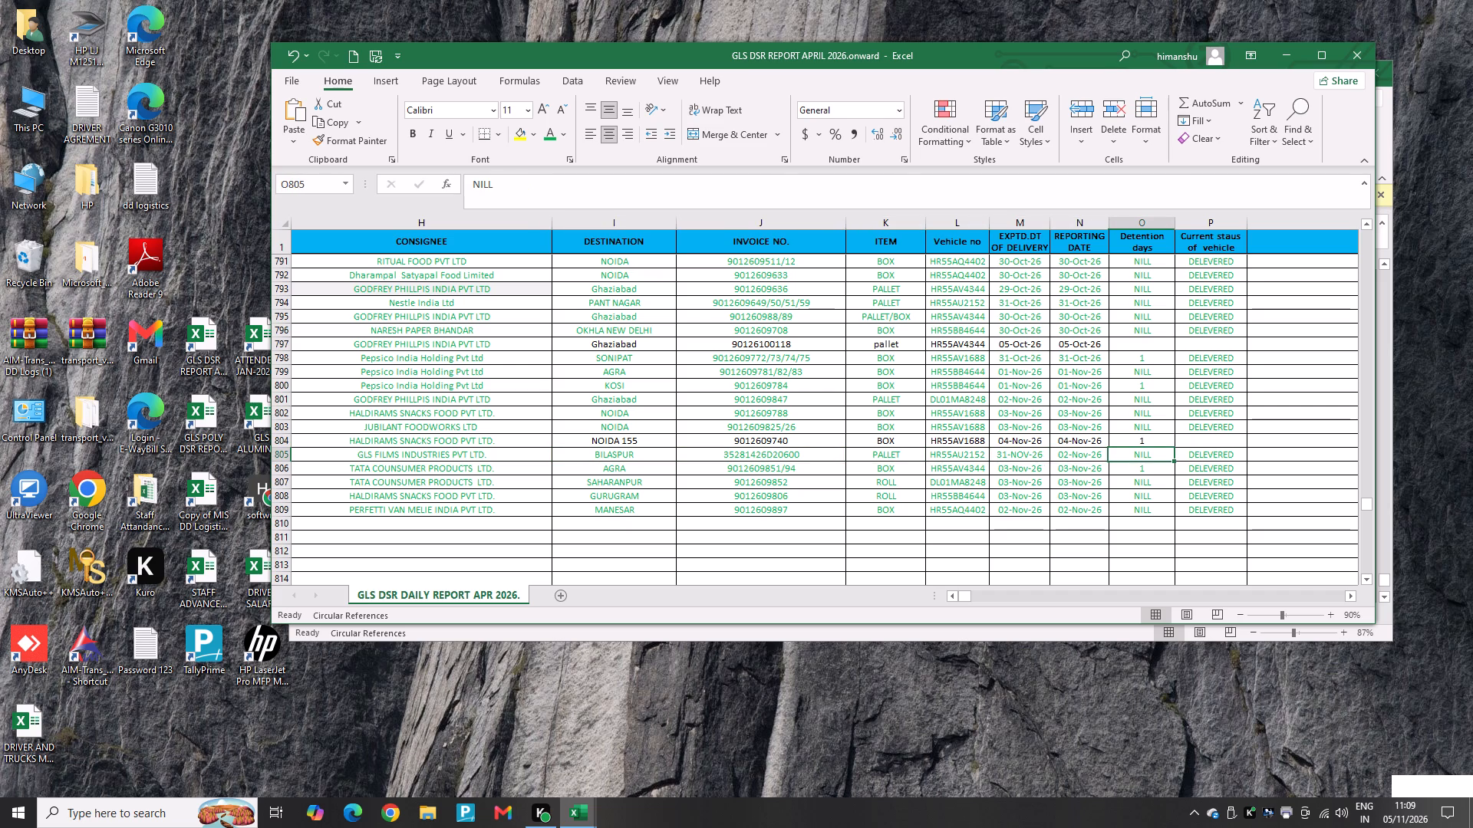
pyautogui.press('Up')
pyautogui.press('Right')
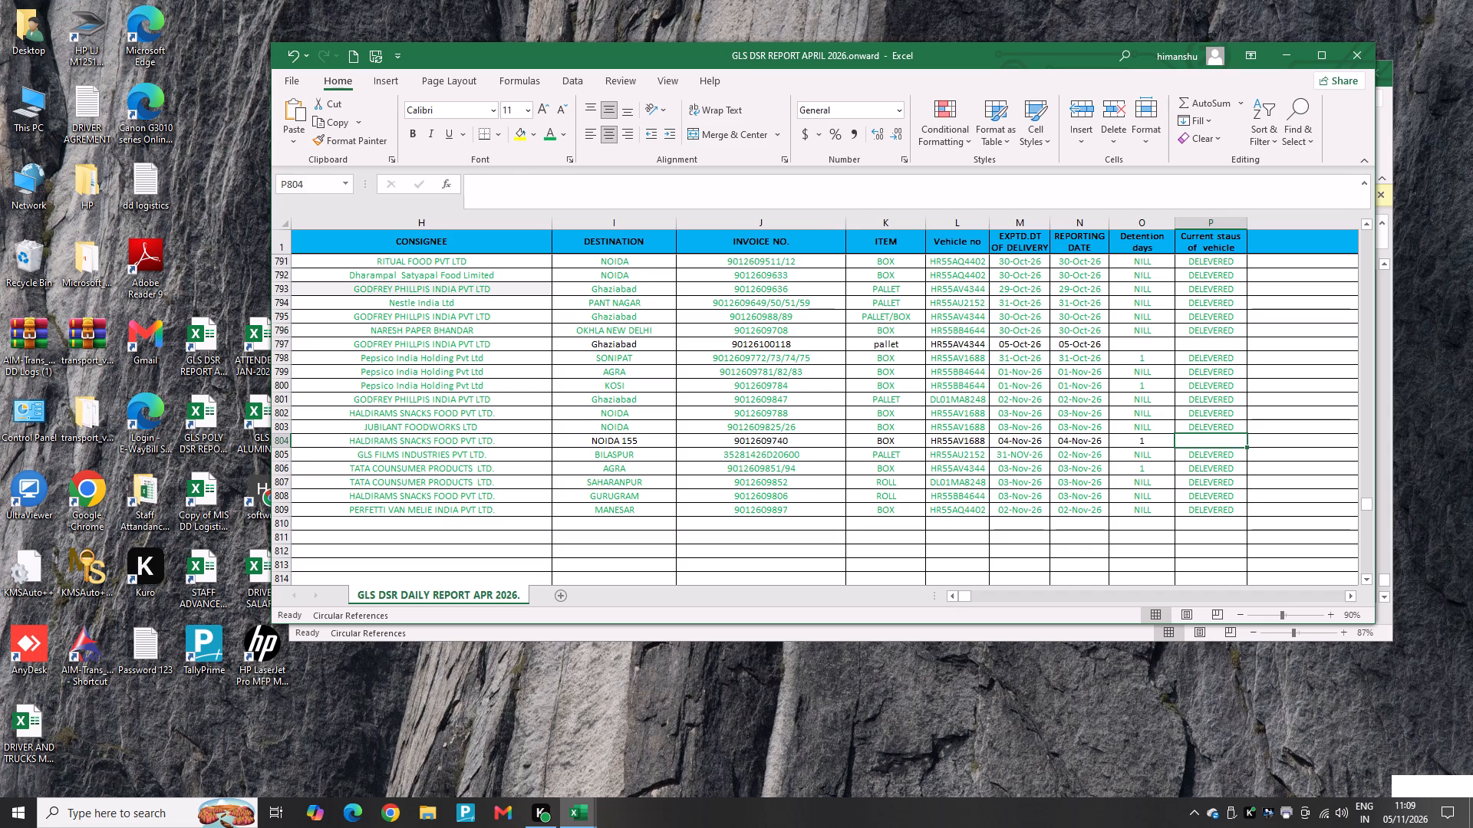
pyautogui.press('Down')
pyautogui.press('Down')
pyautogui.press('Down')
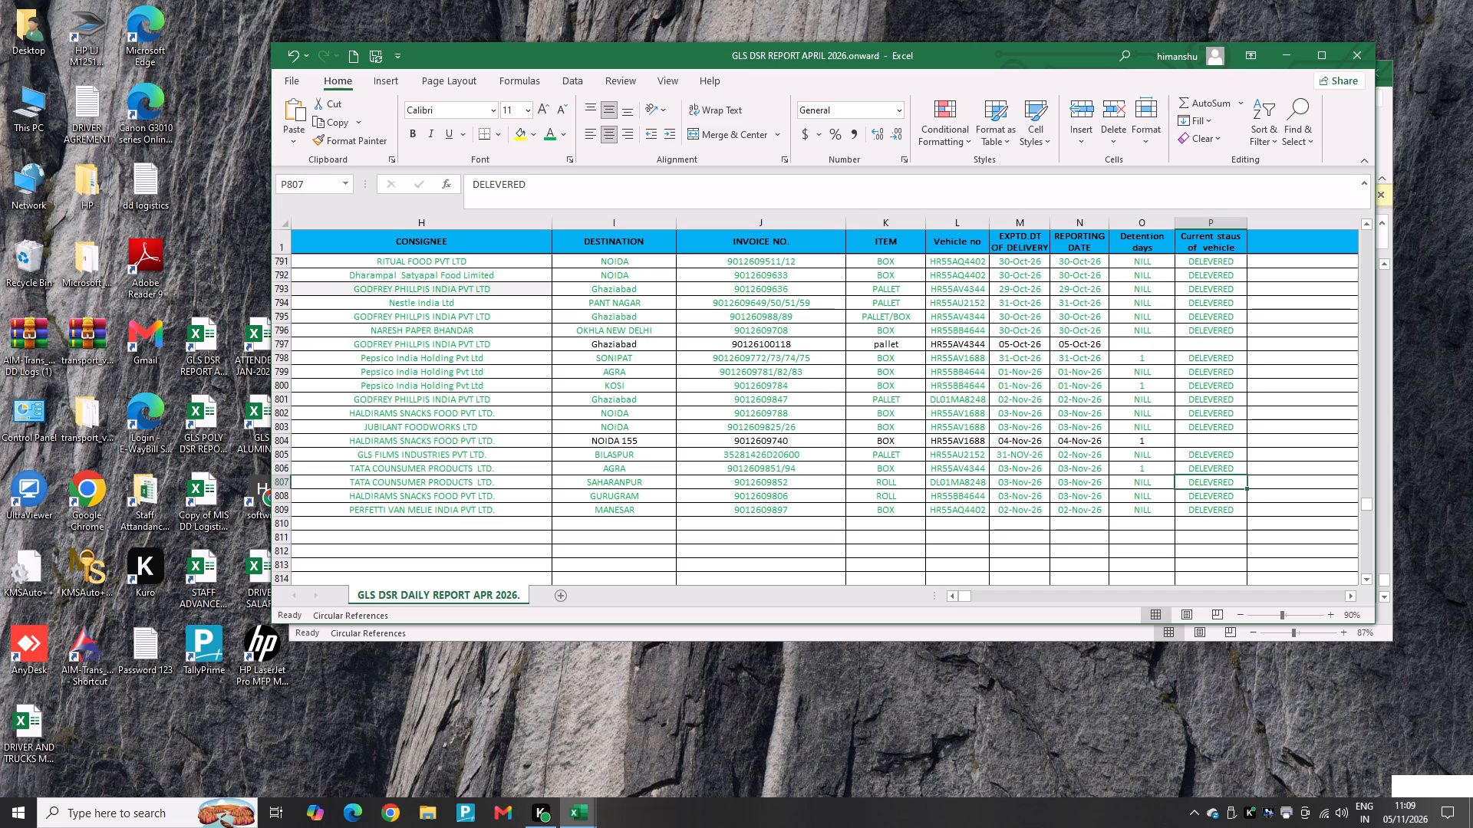
pyautogui.press('Down')
# Back in the MIS DD Logistics workbook, enter consignees JUBILANT FOODWORKS LTD for G.R. No. 11137 and HALDIRAM SNACKS FOOD PVT LTD for 11138.
pyautogui.hotkey('alt', 'Tab')
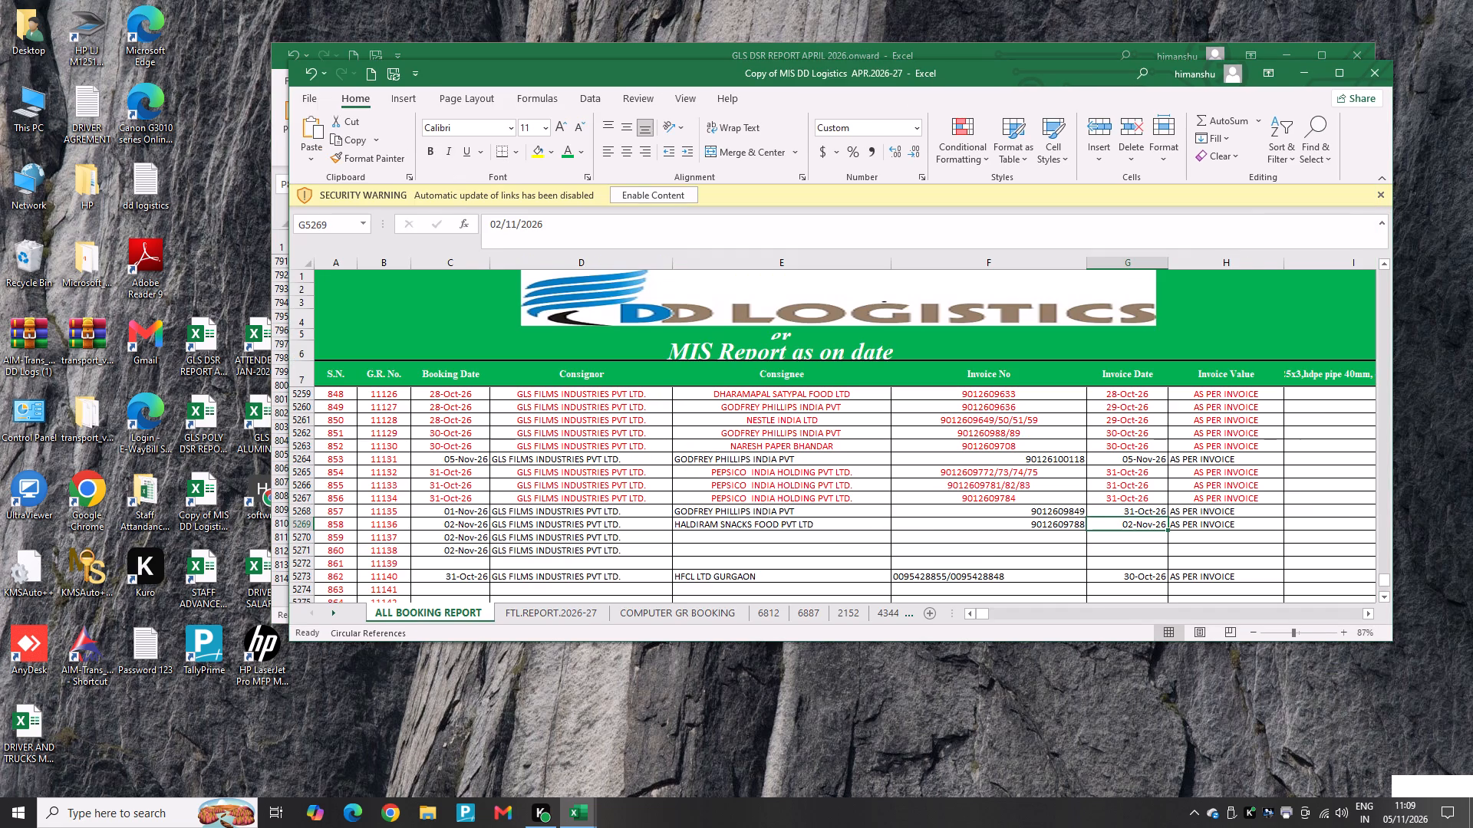
pyautogui.press('Down')
pyautogui.press('Up')
pyautogui.press('Left')
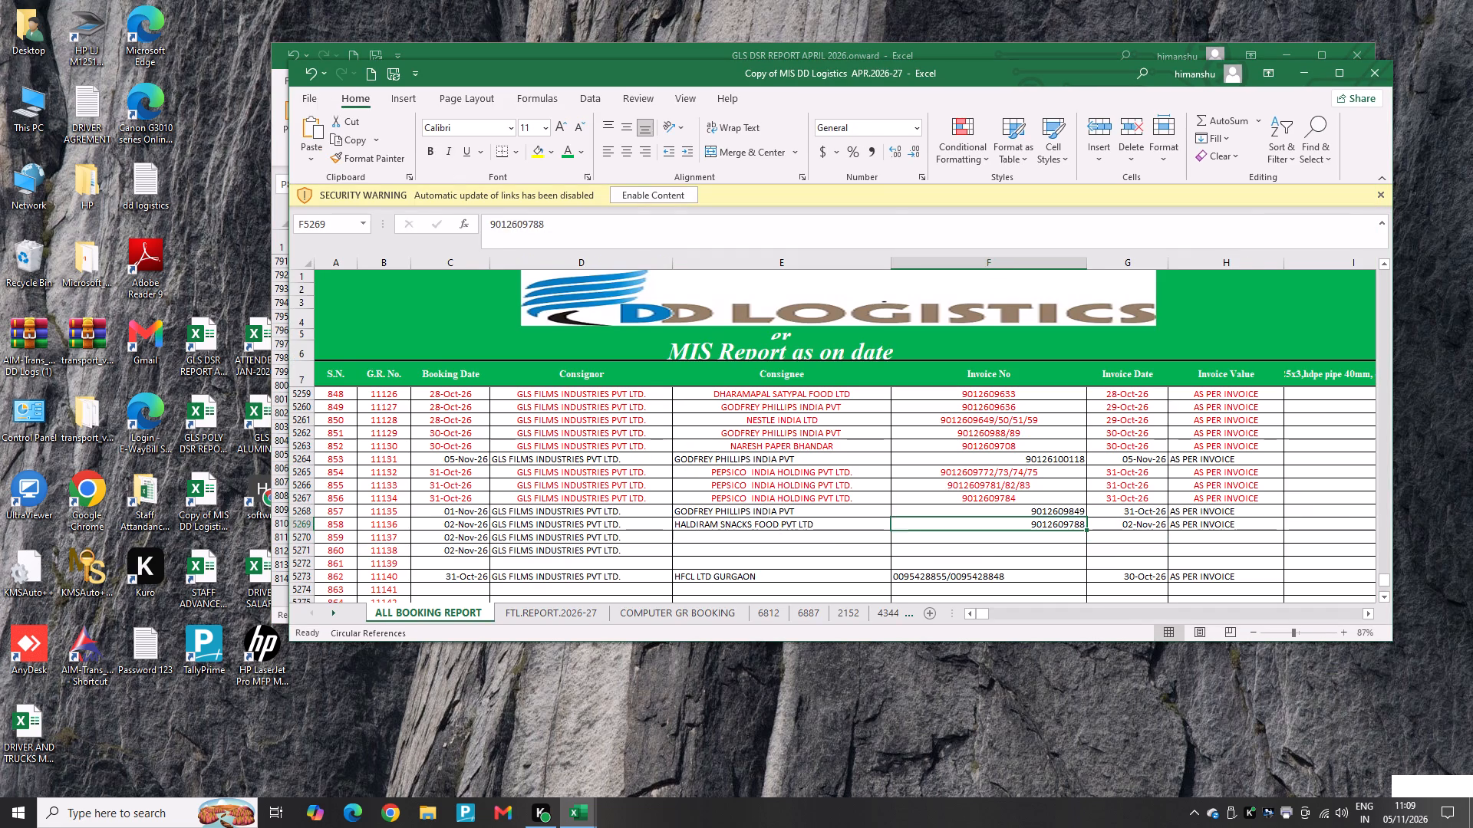
pyautogui.press('Left')
pyautogui.press('Left')
pyautogui.press('Left')
pyautogui.press('Down')
pyautogui.press('Down')
pyautogui.press('Right')
pyautogui.press('Up')
pyautogui.press('Right')
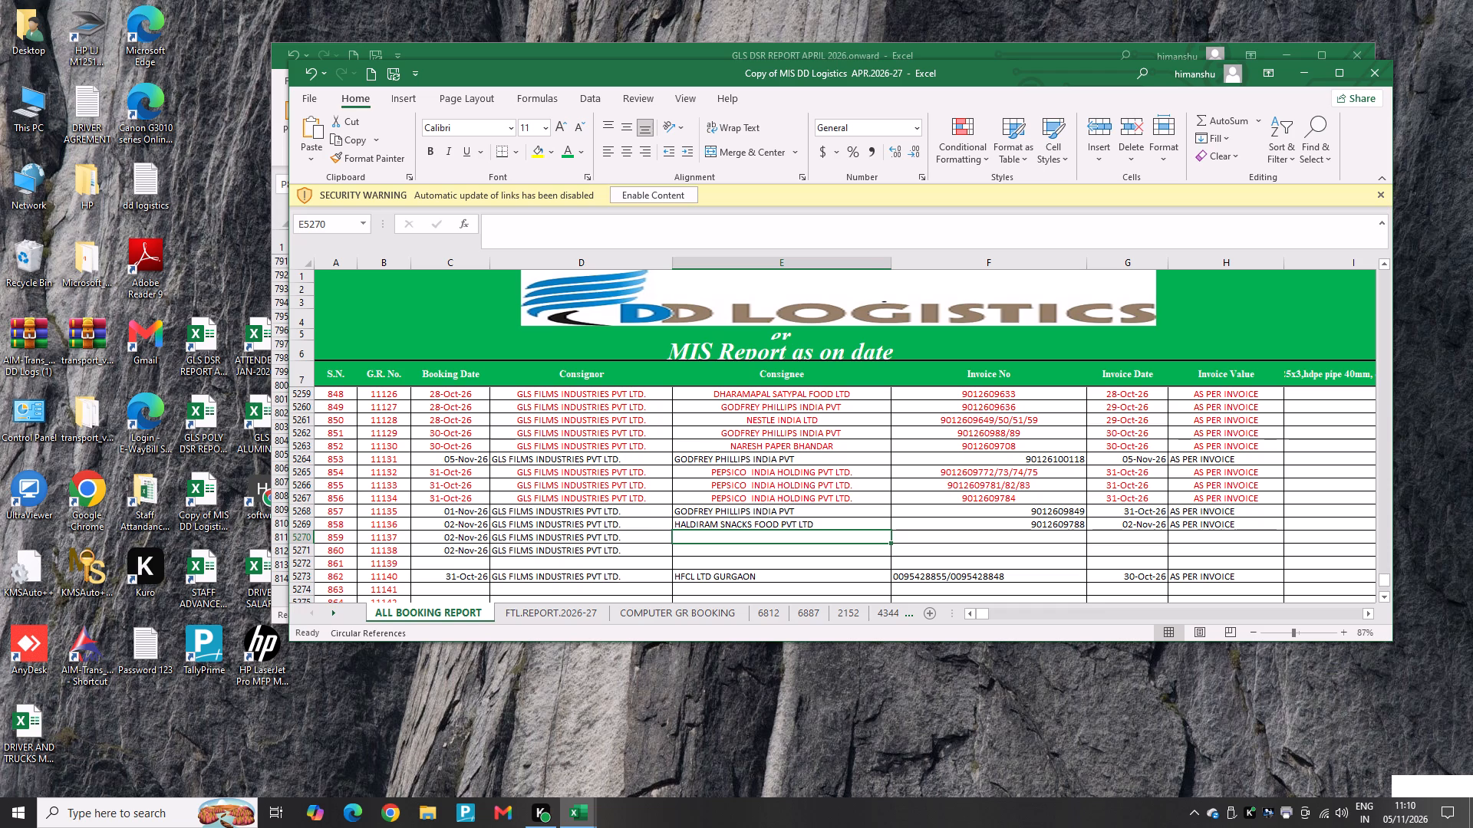
pyautogui.write('JU')
pyautogui.press('Down')
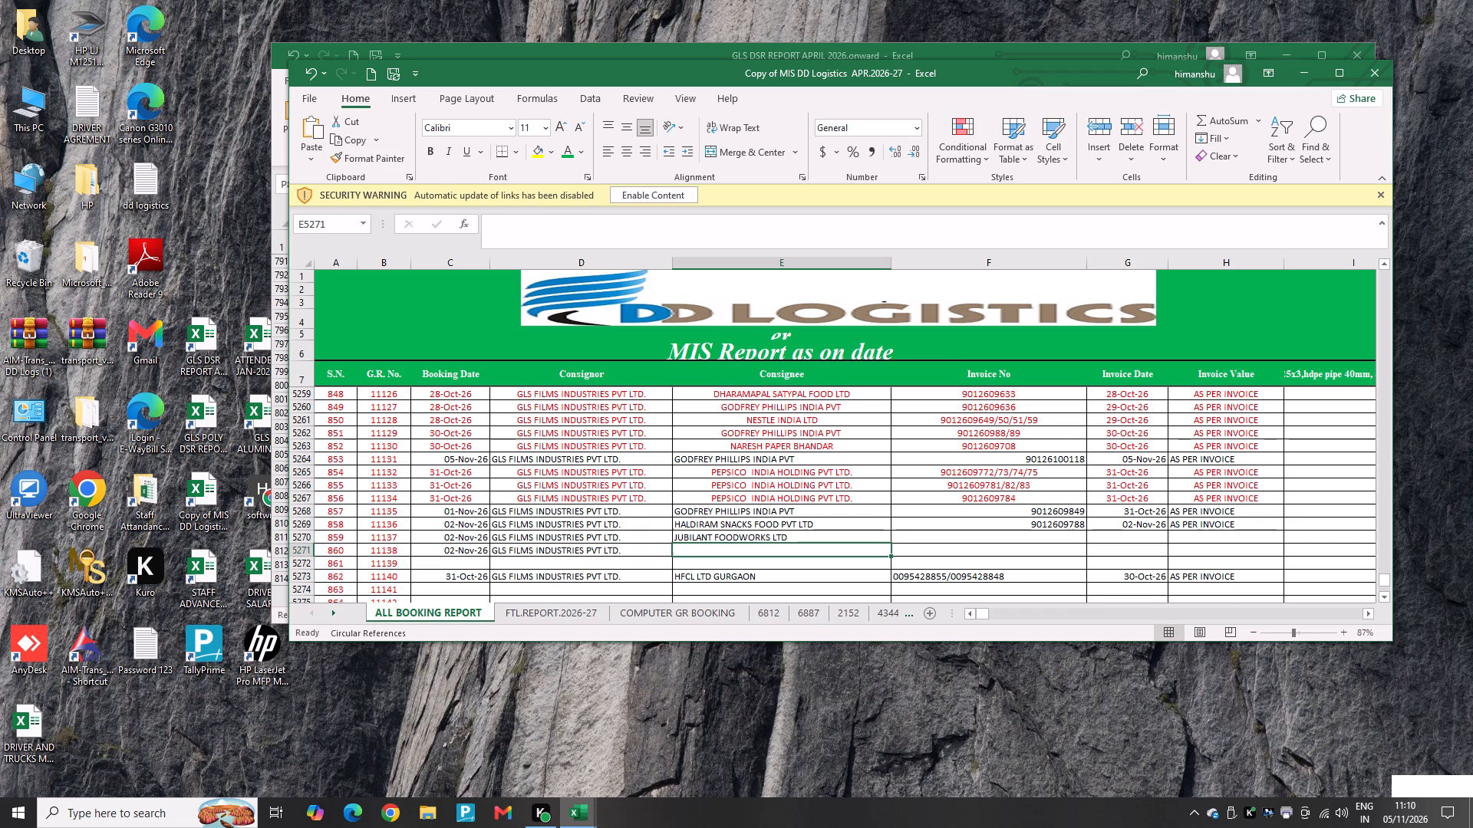
pyautogui.write('HA')
pyautogui.press('Right')
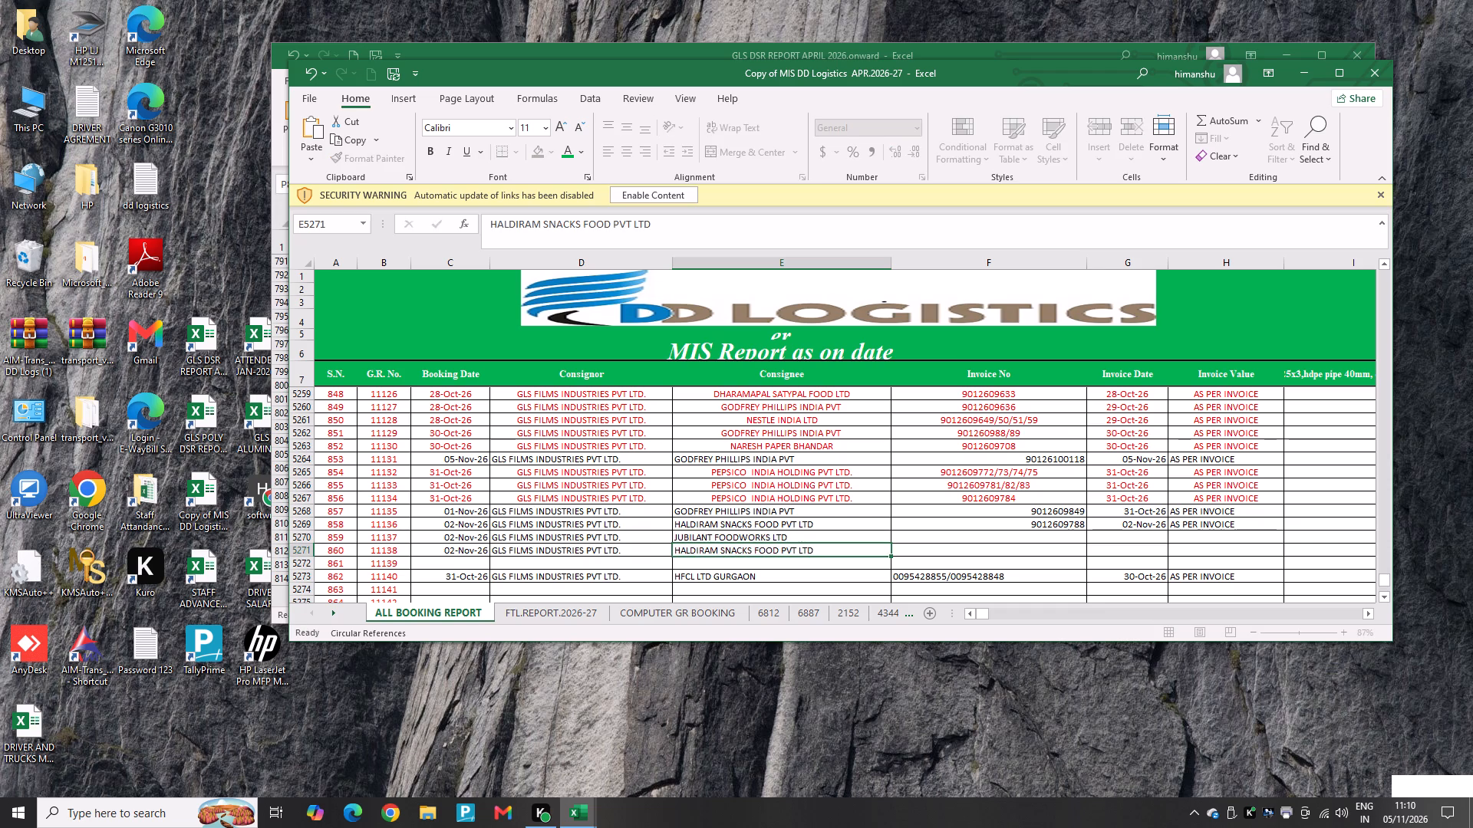
# For G.R. No. 11136 in row 5269, enter NOIDA 155 as the destination and BY ROAD as the mode of booking.
pyautogui.press('Up')
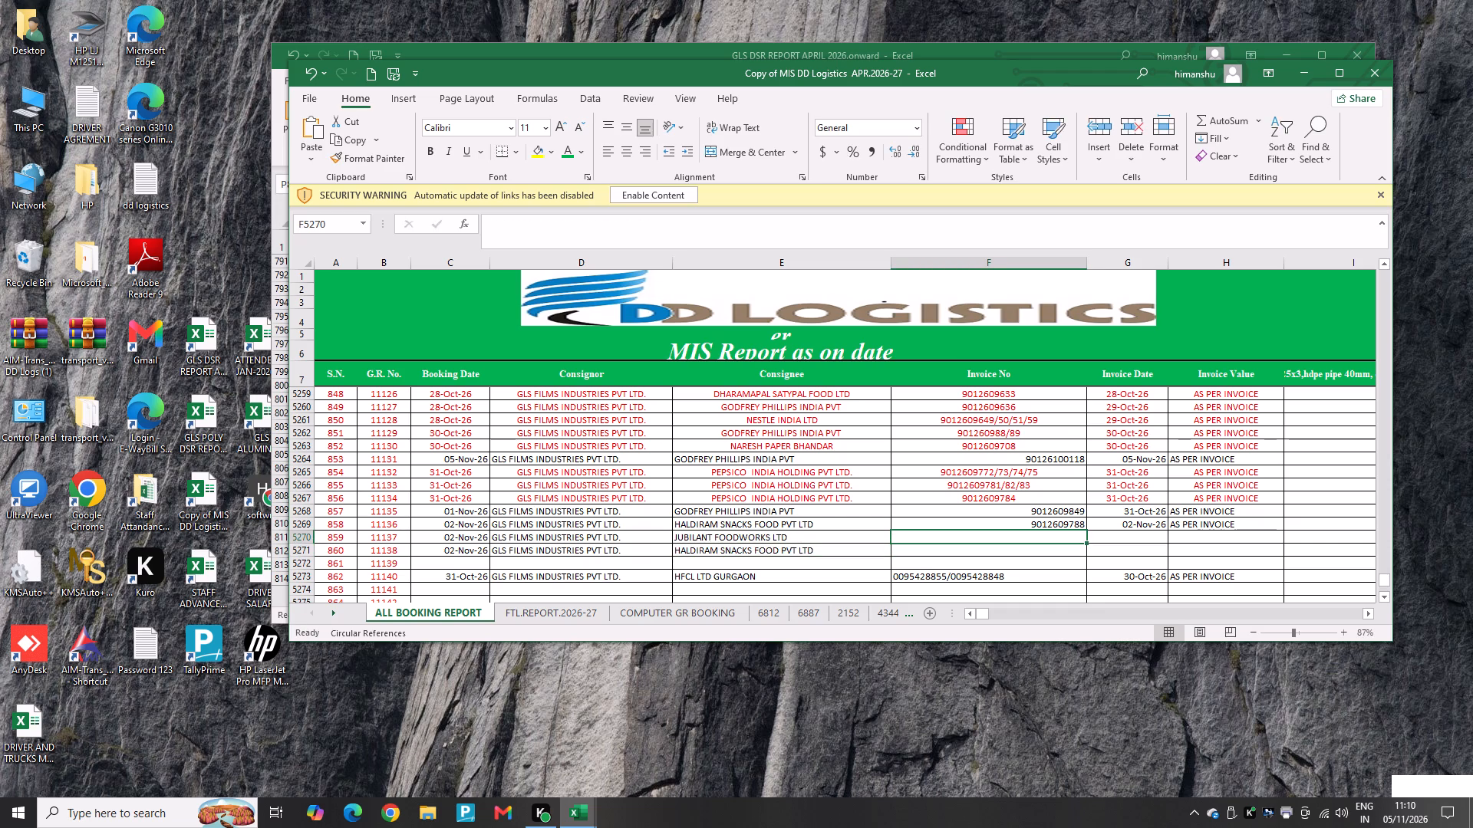
pyautogui.press('Left')
pyautogui.press('Up')
pyautogui.press('Right')
pyautogui.press('Right')
pyautogui.press('Right')
pyautogui.press('Right')
pyautogui.press('Right')
pyautogui.press('Right')
pyautogui.press('Right')
pyautogui.press('Right')
pyautogui.press('Right')
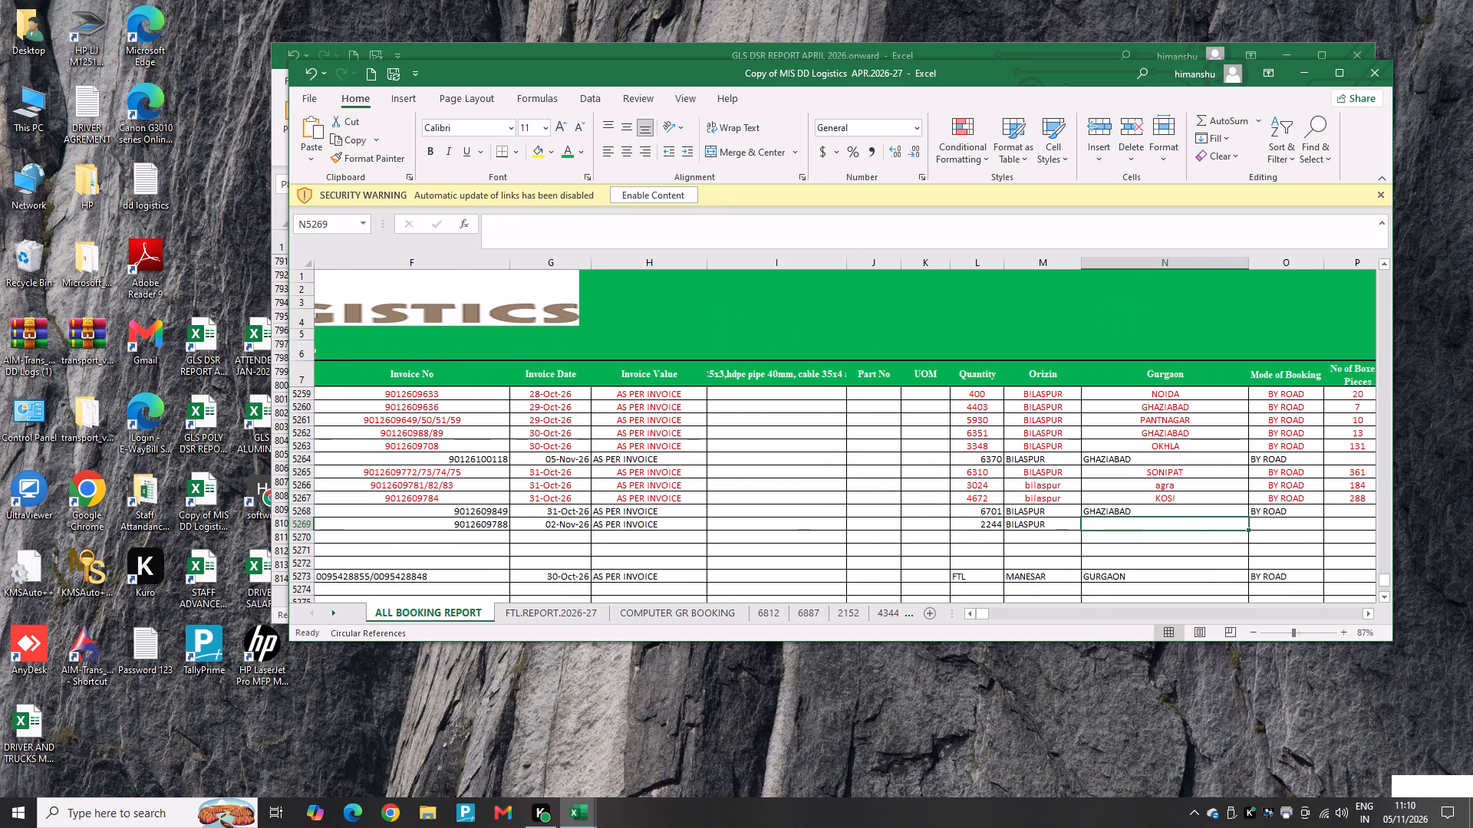
pyautogui.write('NOIDA')
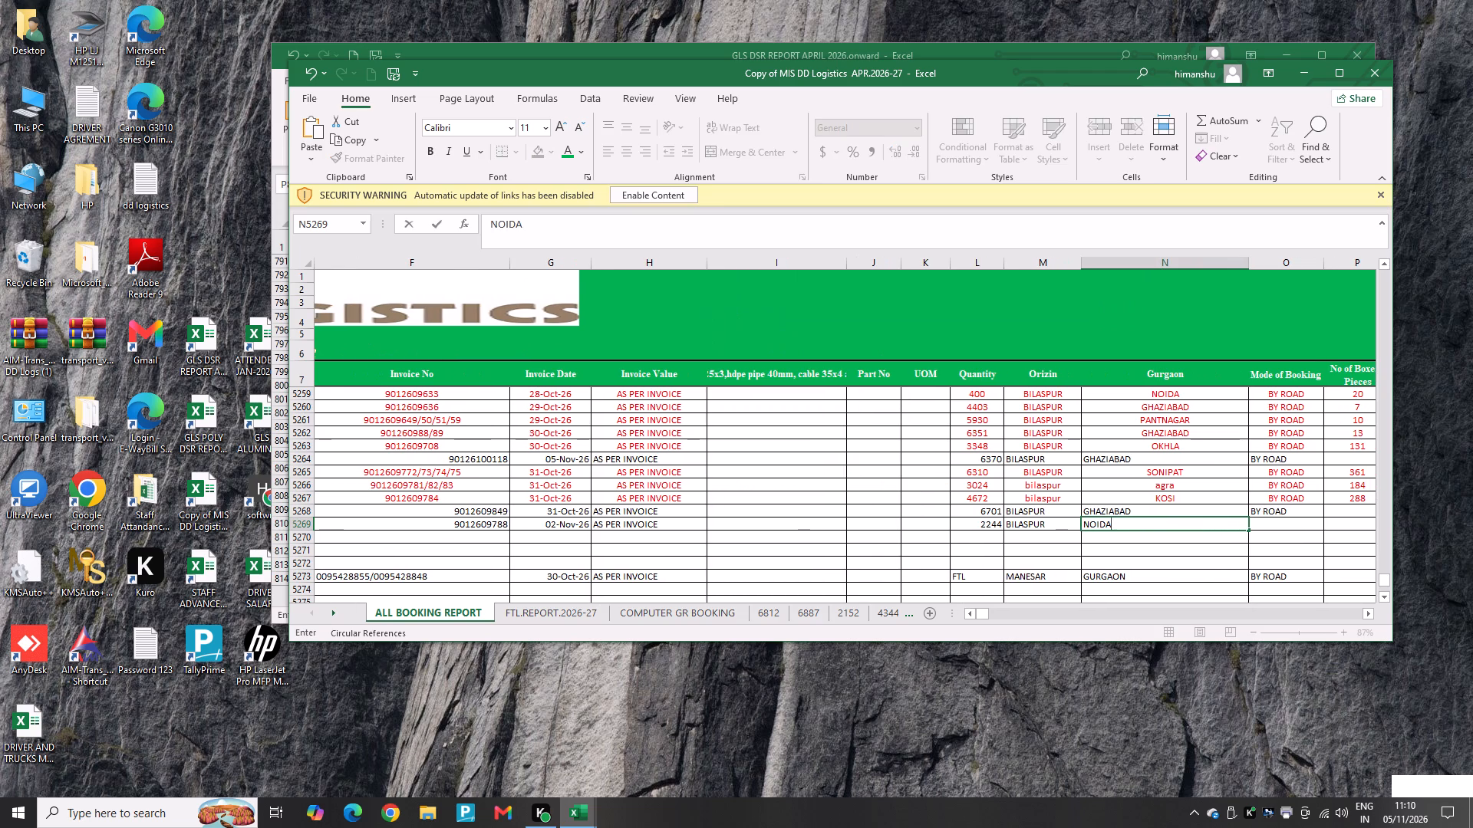
pyautogui.press('space')
pyautogui.write('155')
pyautogui.press('Right')
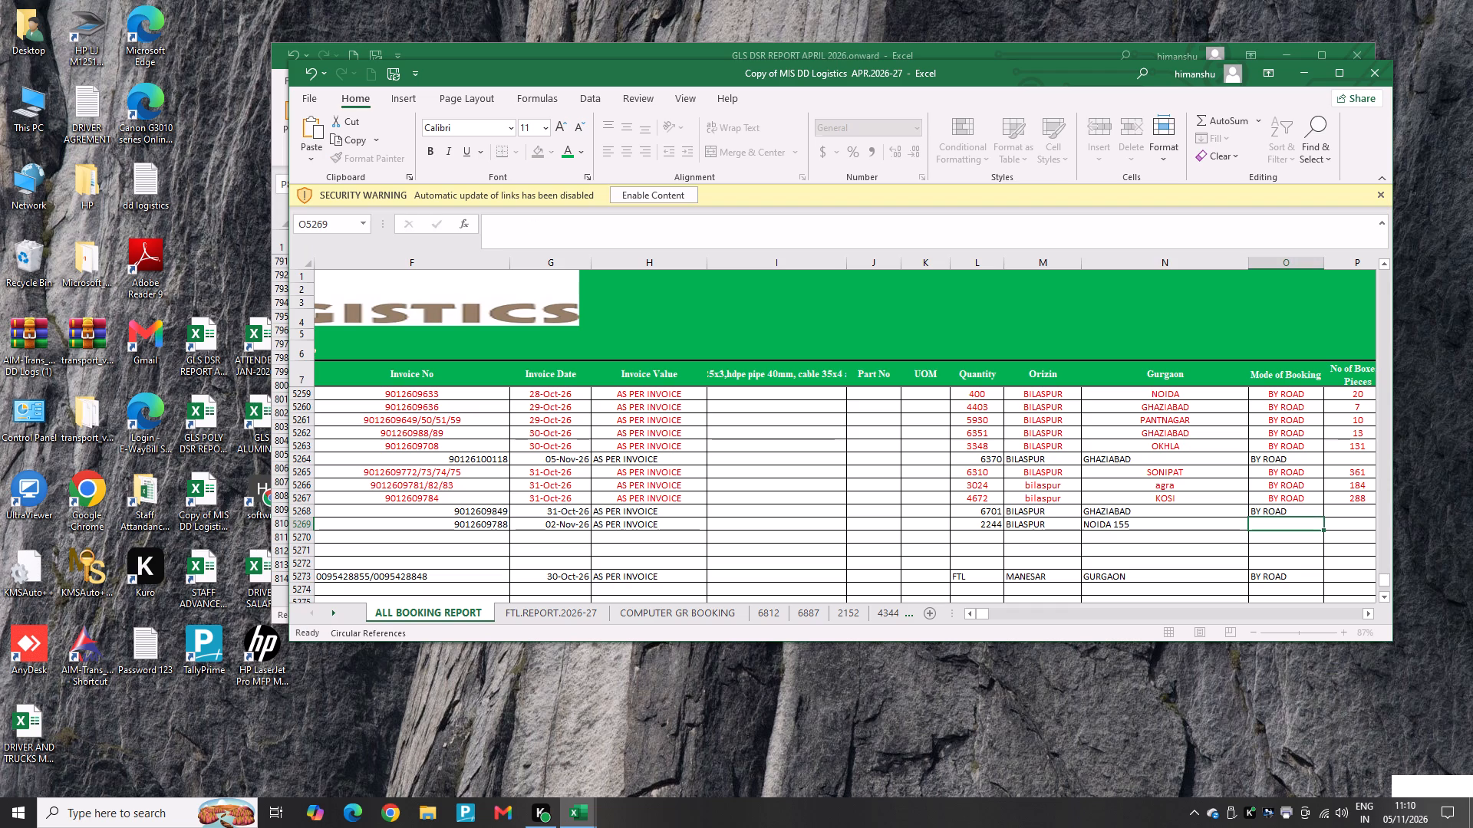
pyautogui.write('BY ROAD')
pyautogui.press('Right')
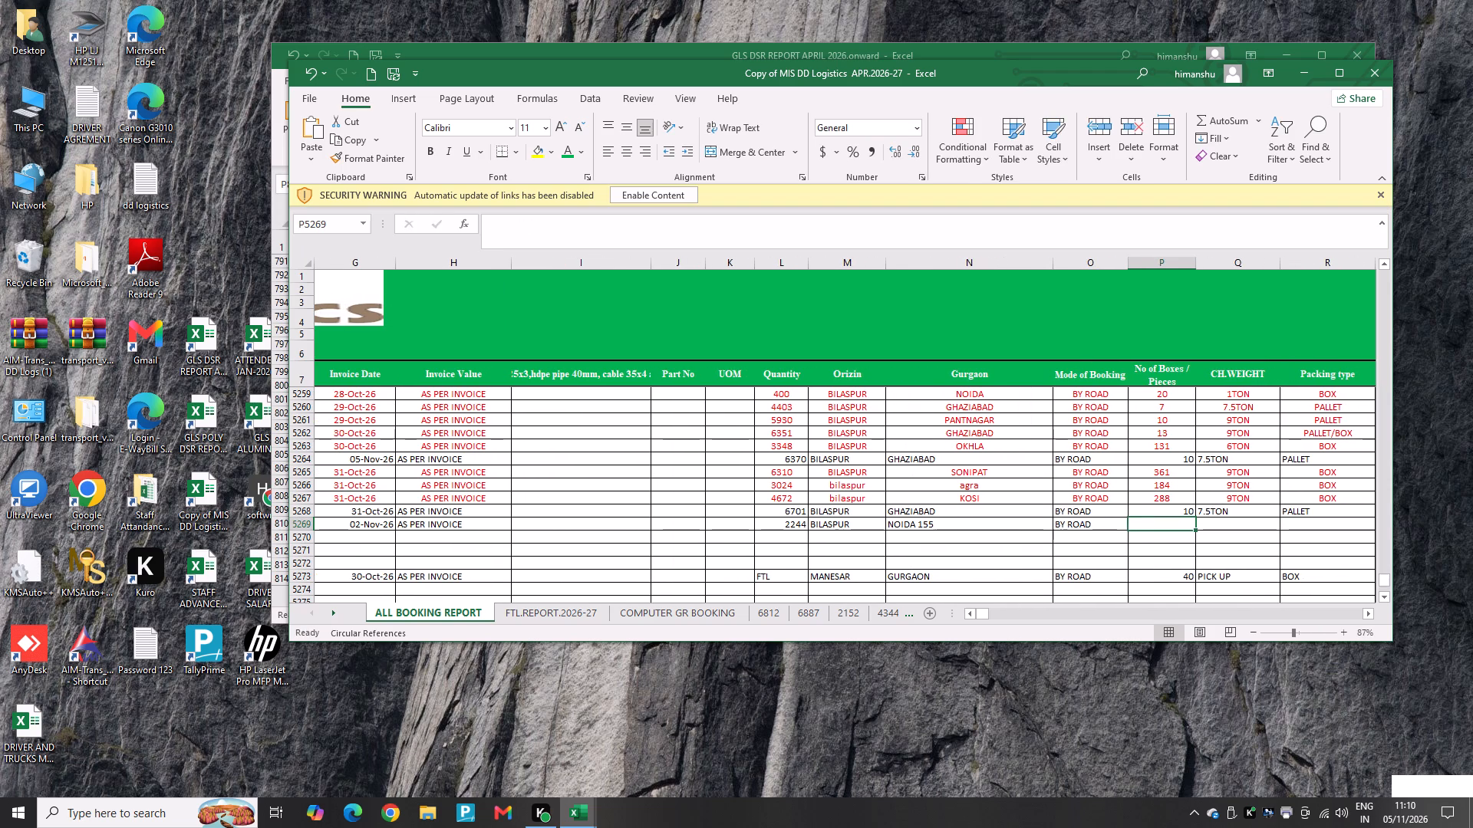
# Complete row 5269 with 105 boxes, charged weight 7.5TON, packing type NOIDA and consignment status DELEVERED.
pyautogui.write('15')
pyautogui.press('BackSpace')
pyautogui.write('05')
pyautogui.press('Right')
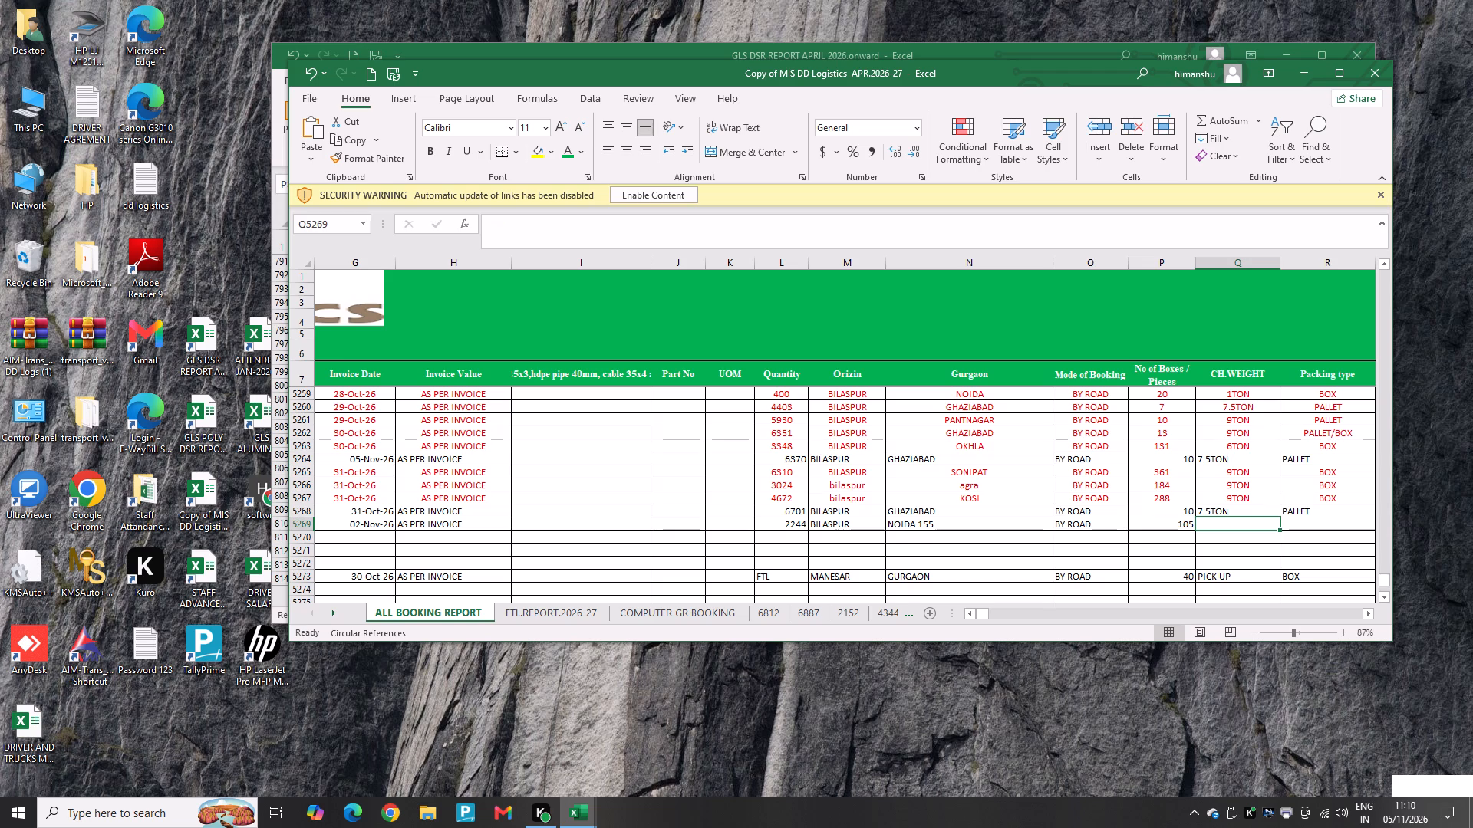
pyautogui.write('7.5TON')
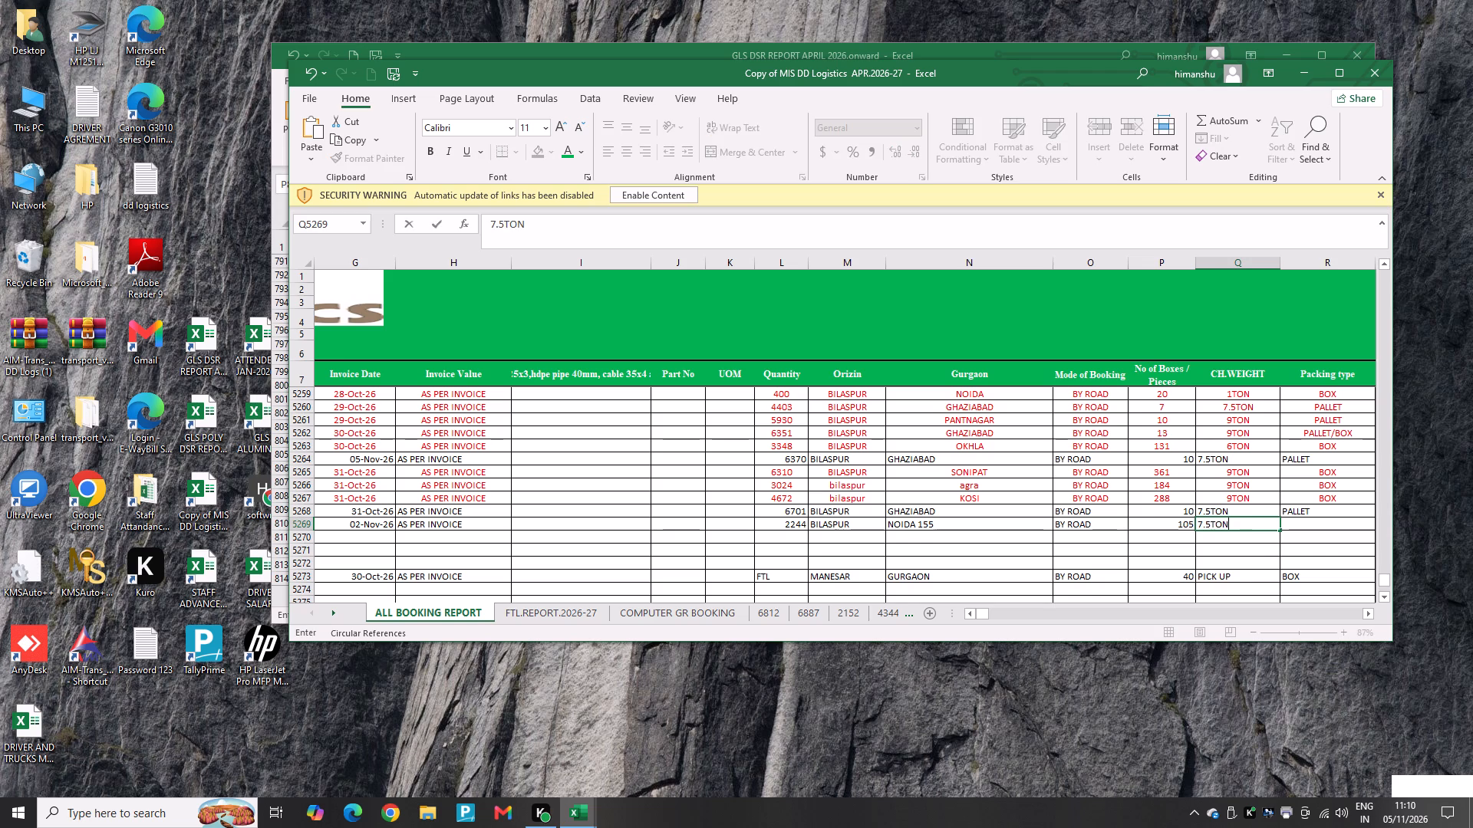
pyautogui.press('Right')
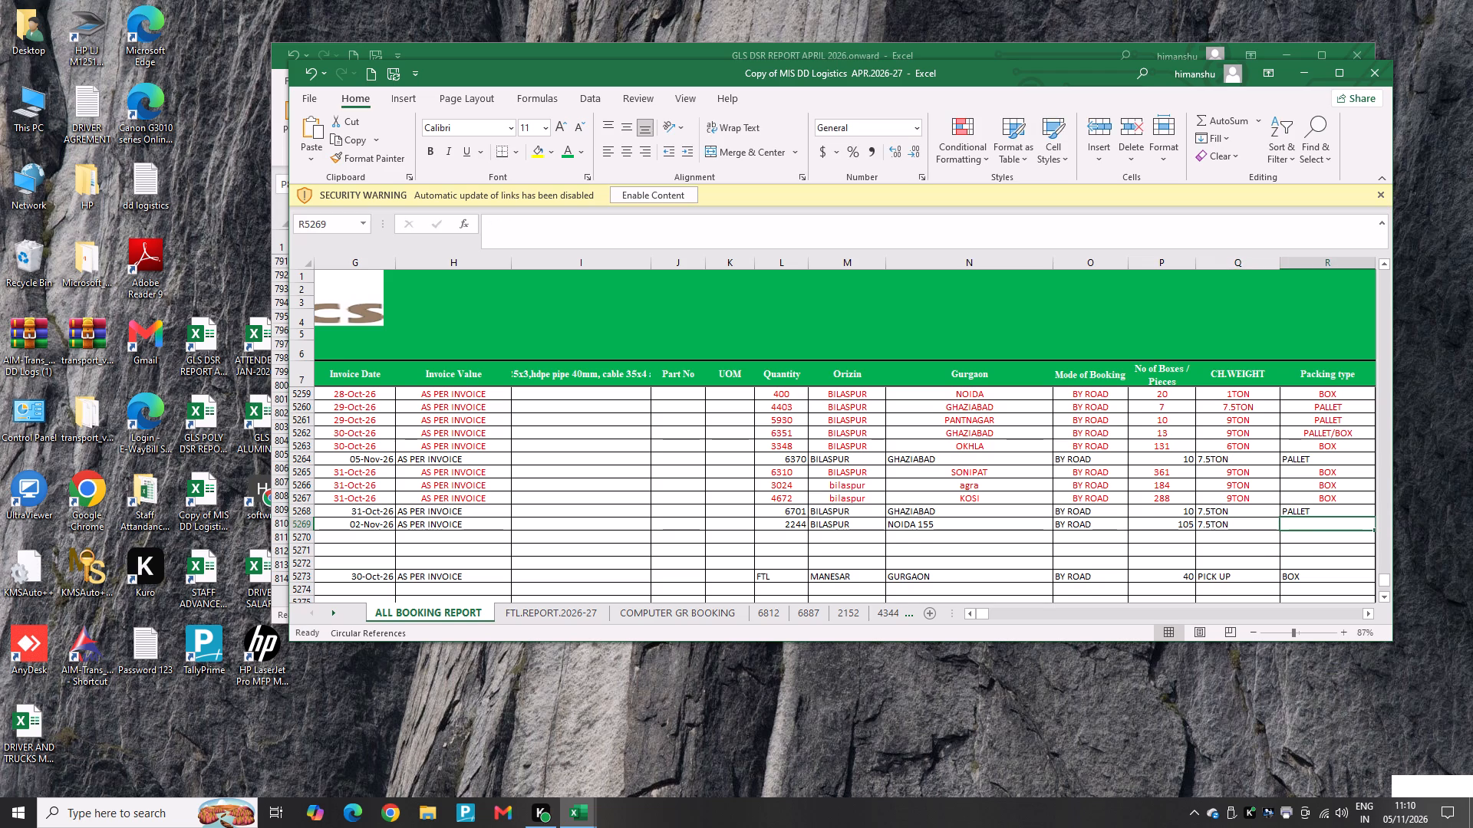
pyautogui.write('NOIA')
pyautogui.press('BackSpace')
pyautogui.write('DA')
pyautogui.press('Right')
pyautogui.write('DE')
pyautogui.press('Down')
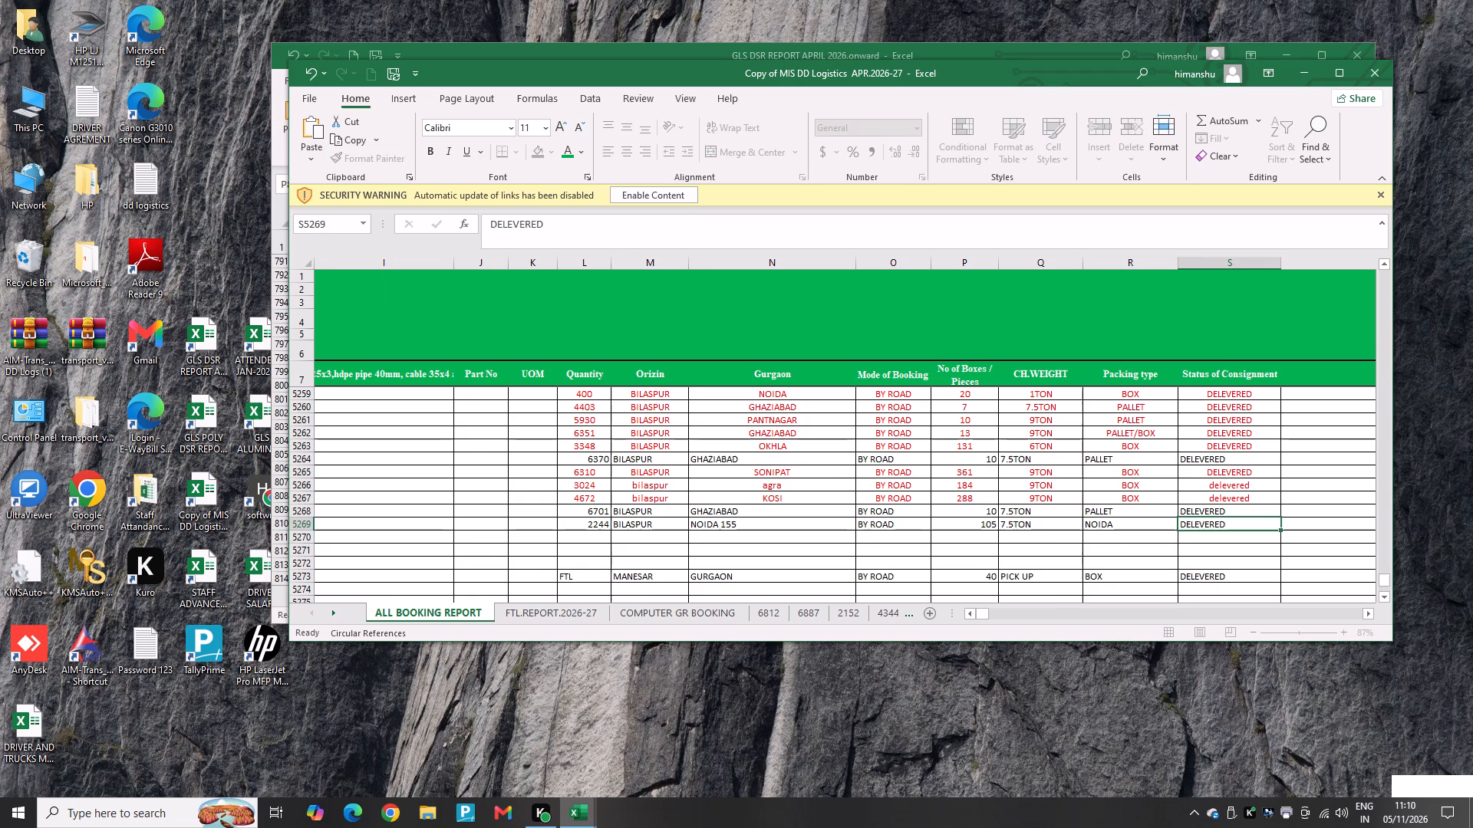
pyautogui.press('Left')
pyautogui.press('Left')
pyautogui.press('Left')
pyautogui.press('Left')
pyautogui.press('Left')
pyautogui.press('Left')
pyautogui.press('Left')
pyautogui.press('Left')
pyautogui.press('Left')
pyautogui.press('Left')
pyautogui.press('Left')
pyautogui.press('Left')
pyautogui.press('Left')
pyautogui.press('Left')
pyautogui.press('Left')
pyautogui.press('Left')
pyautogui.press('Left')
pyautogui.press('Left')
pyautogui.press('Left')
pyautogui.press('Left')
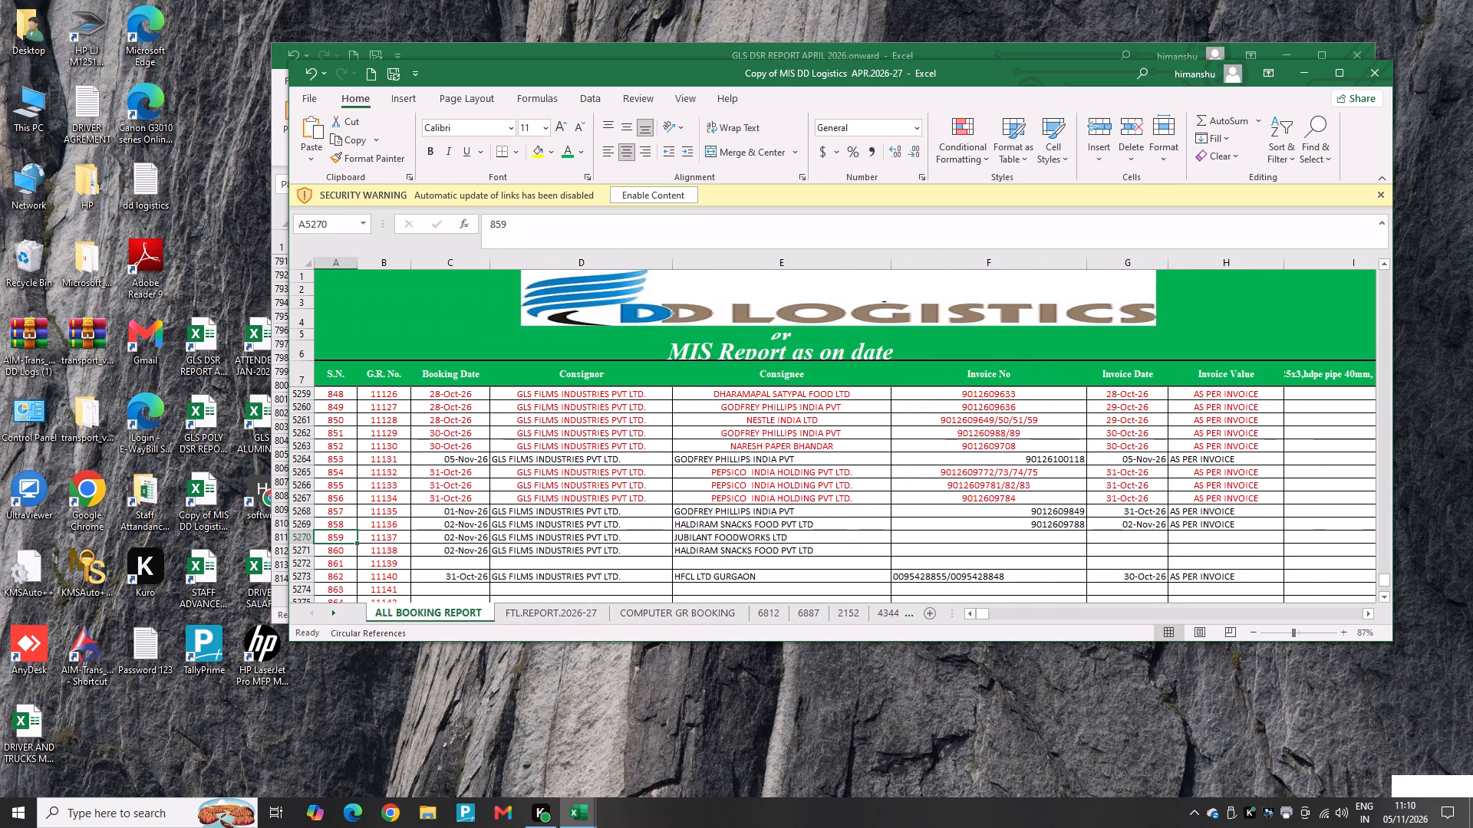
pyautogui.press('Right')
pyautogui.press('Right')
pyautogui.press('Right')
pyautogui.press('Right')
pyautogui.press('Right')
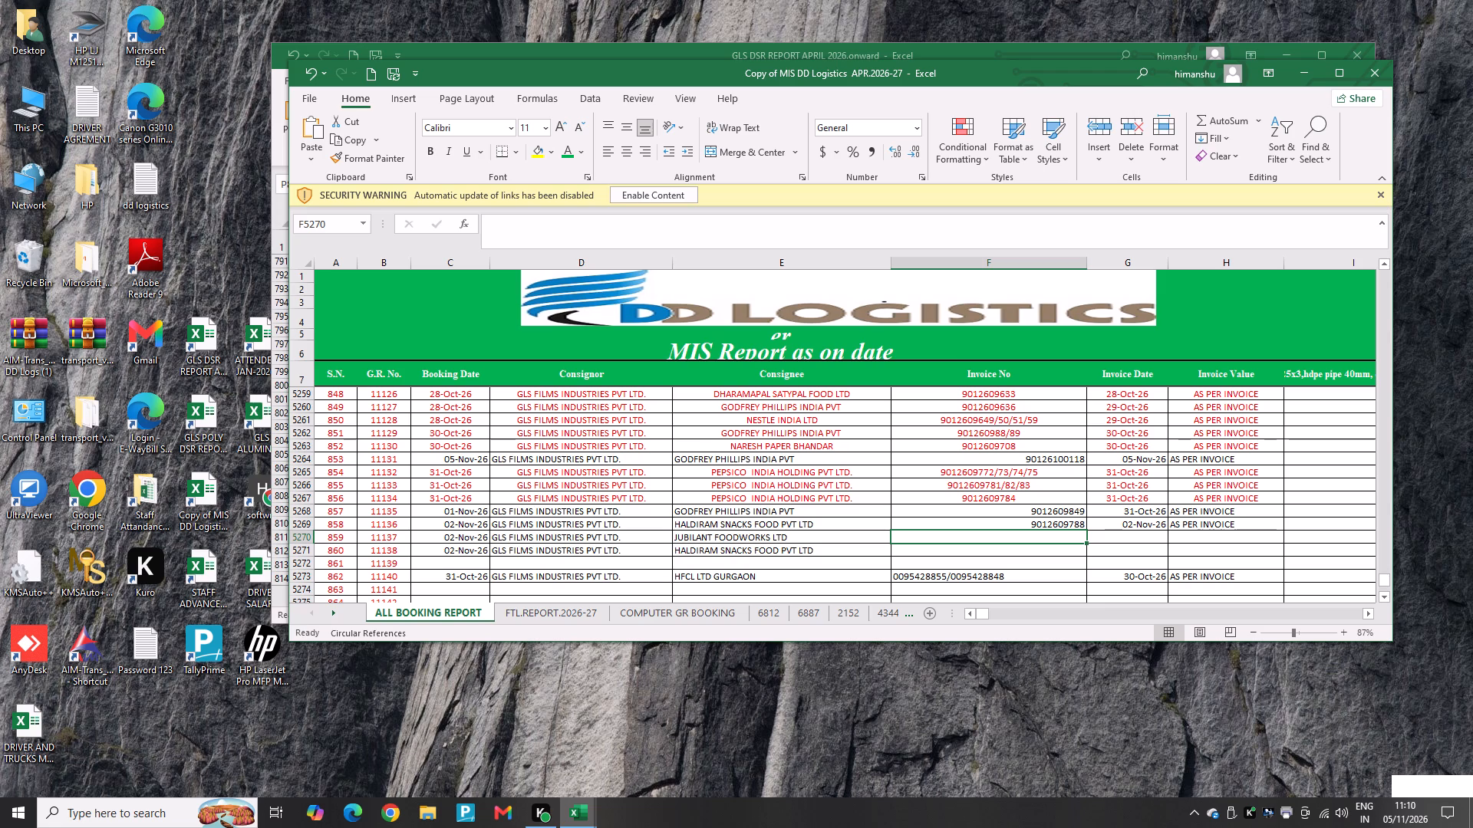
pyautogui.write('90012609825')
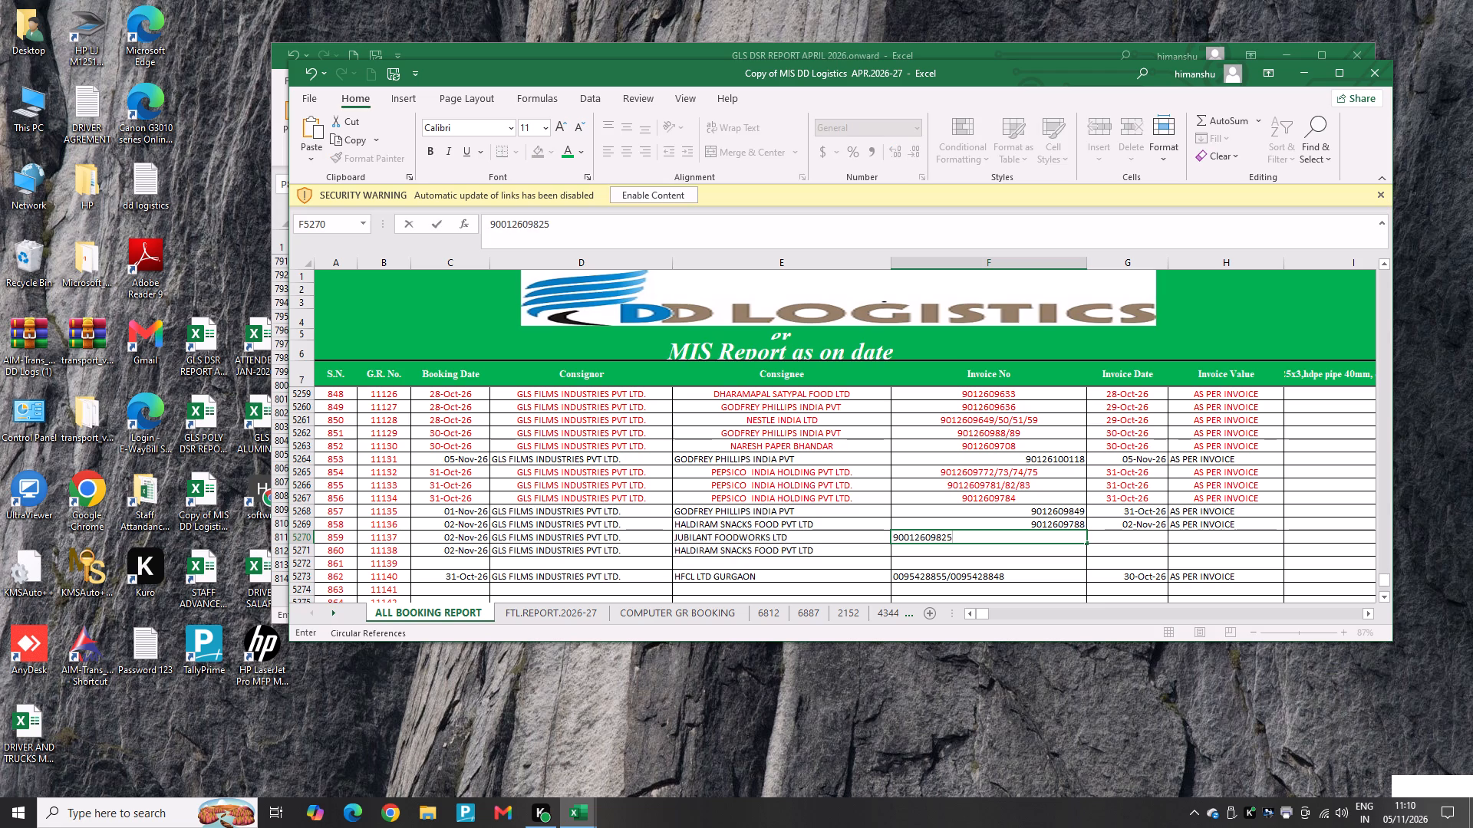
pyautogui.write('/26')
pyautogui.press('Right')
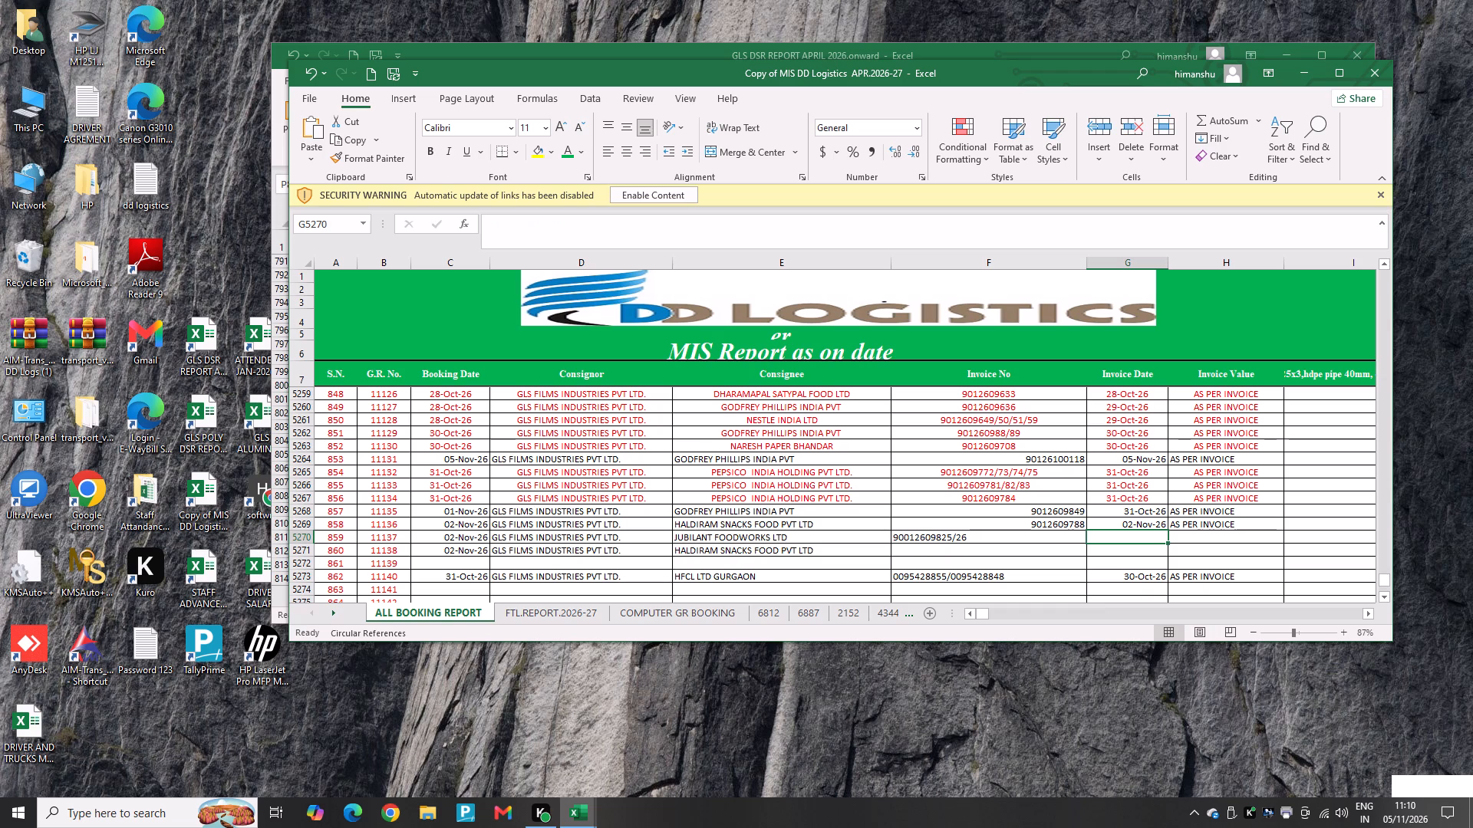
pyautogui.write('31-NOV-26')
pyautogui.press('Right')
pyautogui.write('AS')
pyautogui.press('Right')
# Enter quantity 1694, origin BILASPUR, destination NOIDA and mode of booking BY ROAD in row 5270.
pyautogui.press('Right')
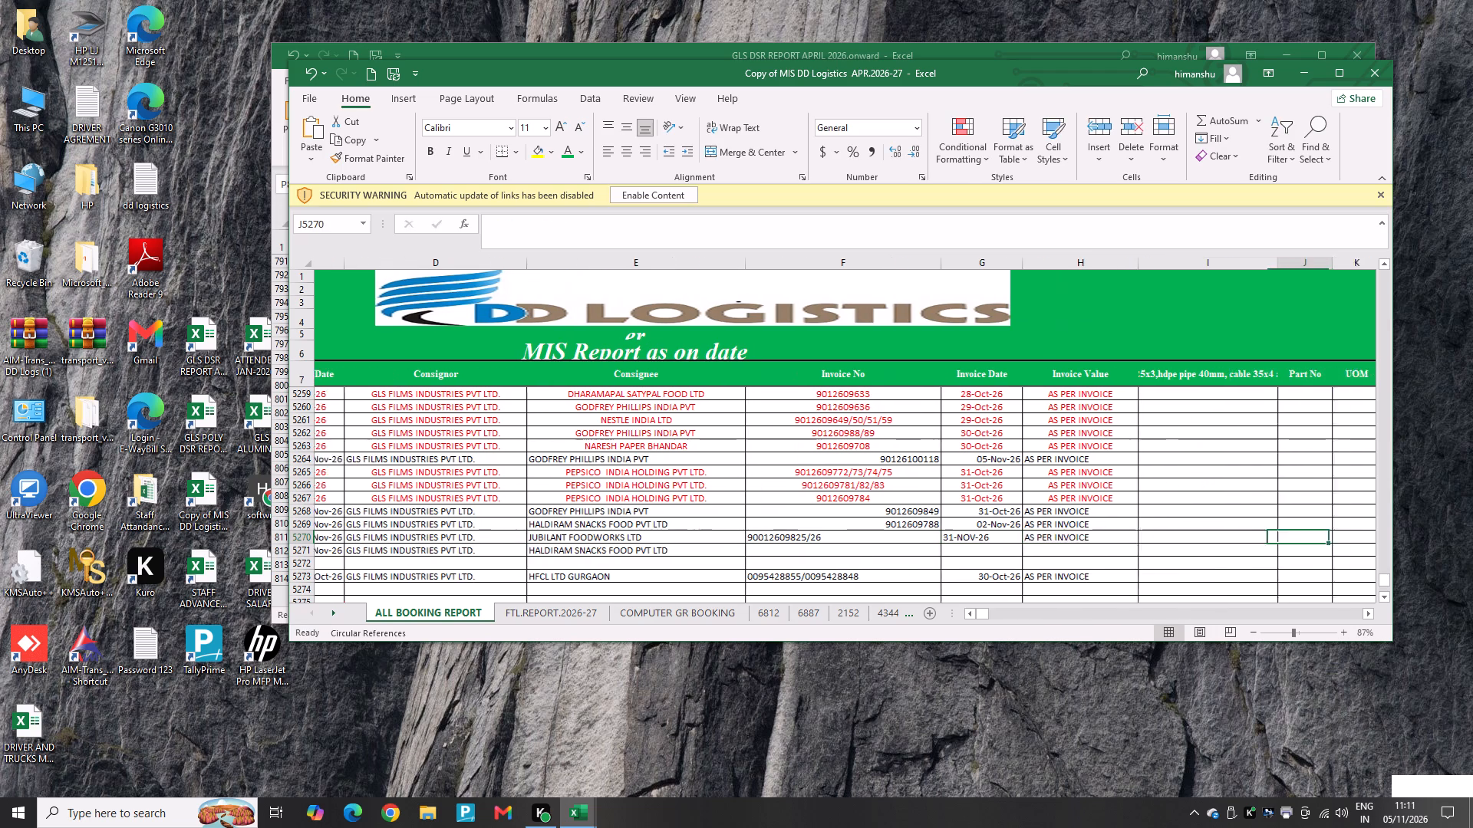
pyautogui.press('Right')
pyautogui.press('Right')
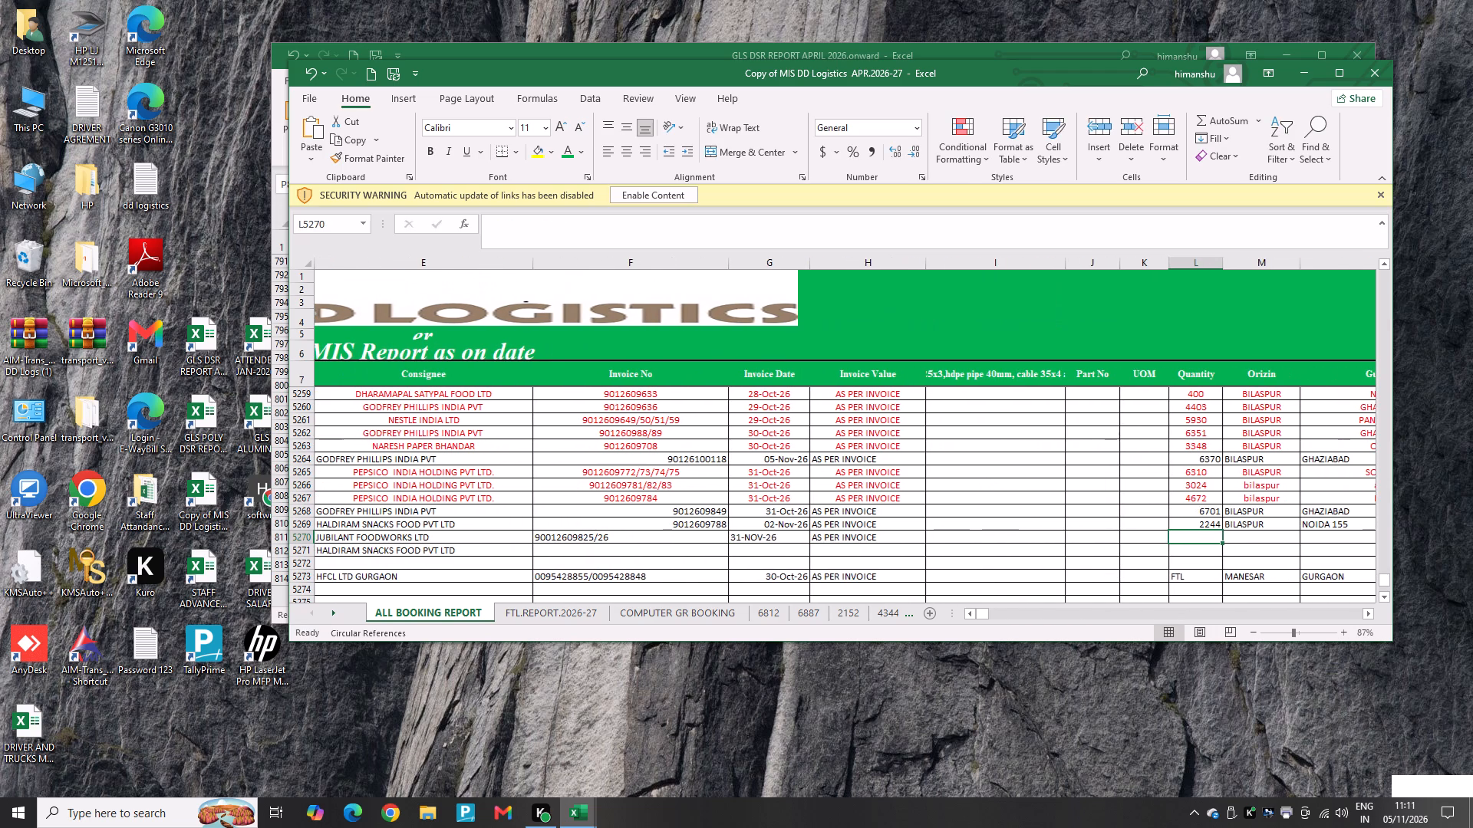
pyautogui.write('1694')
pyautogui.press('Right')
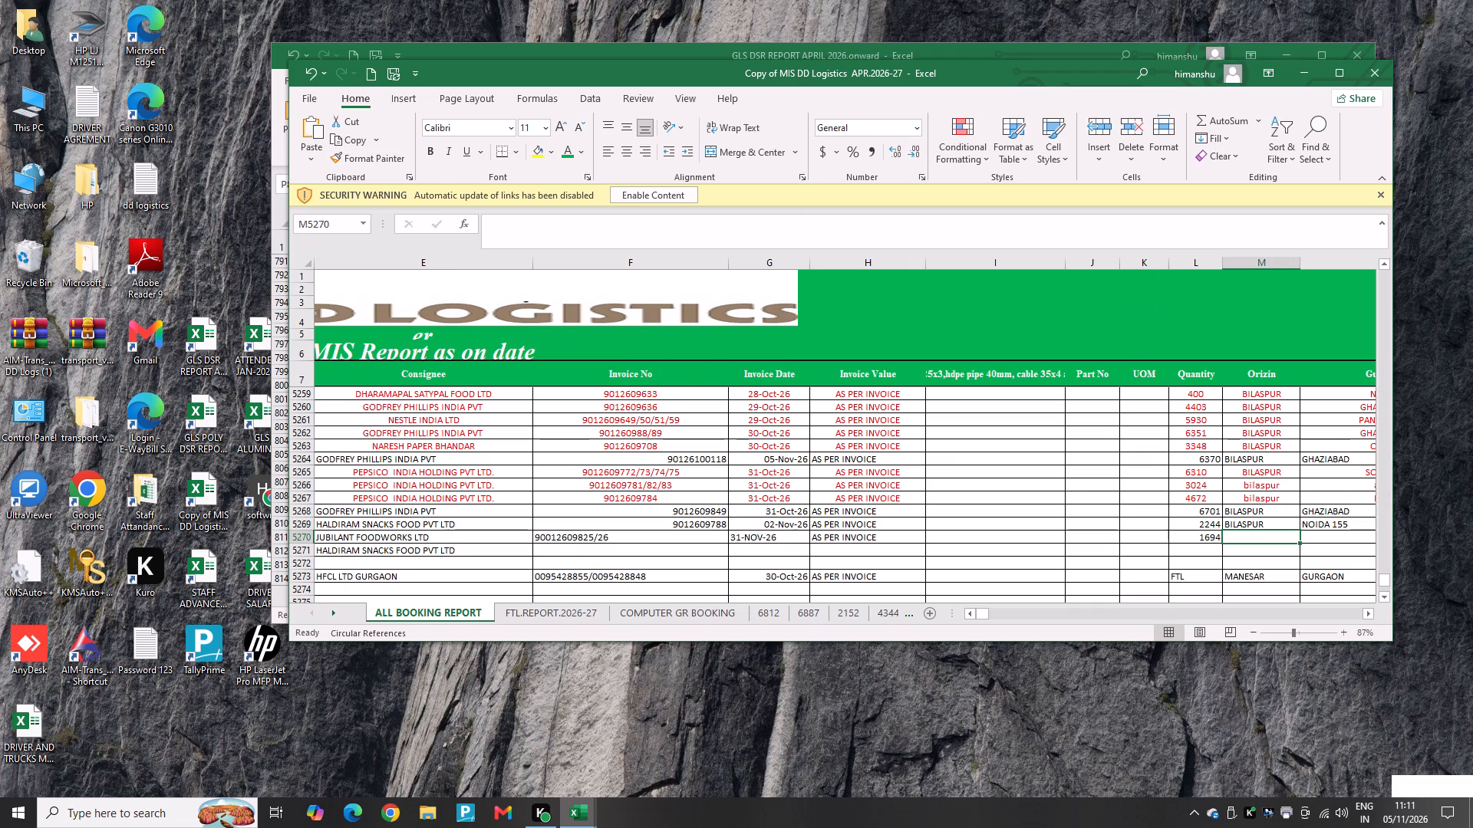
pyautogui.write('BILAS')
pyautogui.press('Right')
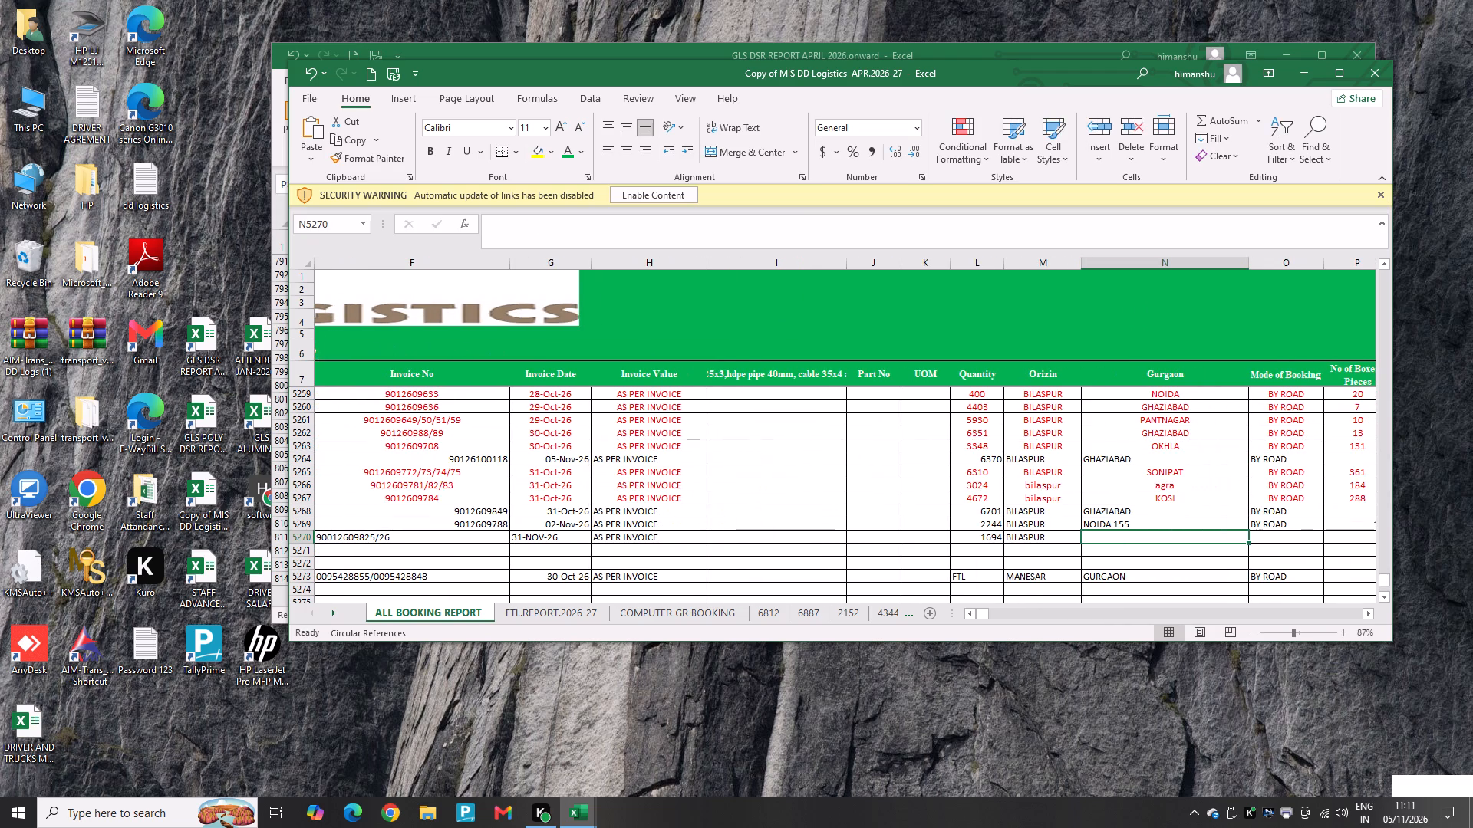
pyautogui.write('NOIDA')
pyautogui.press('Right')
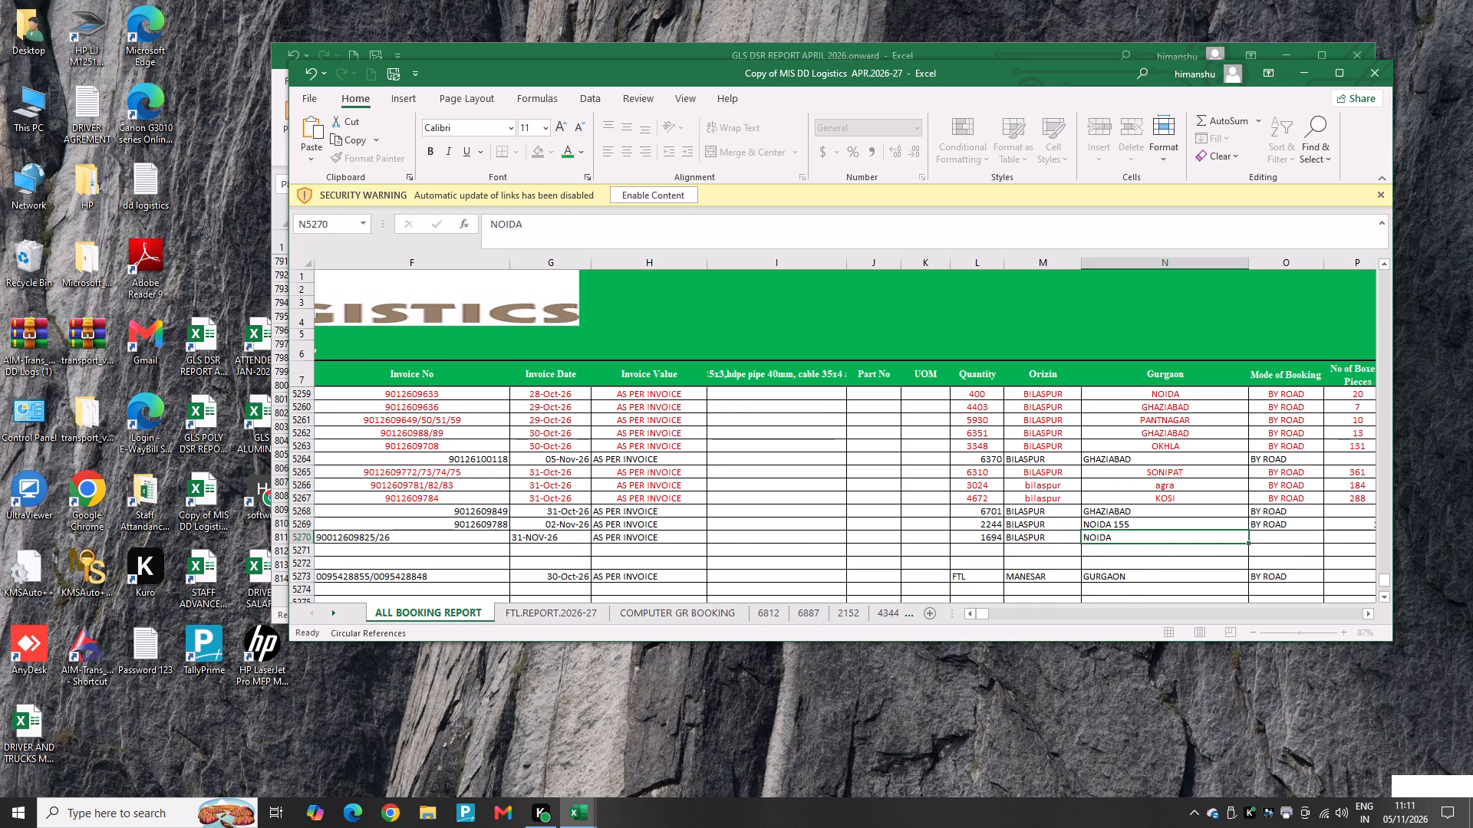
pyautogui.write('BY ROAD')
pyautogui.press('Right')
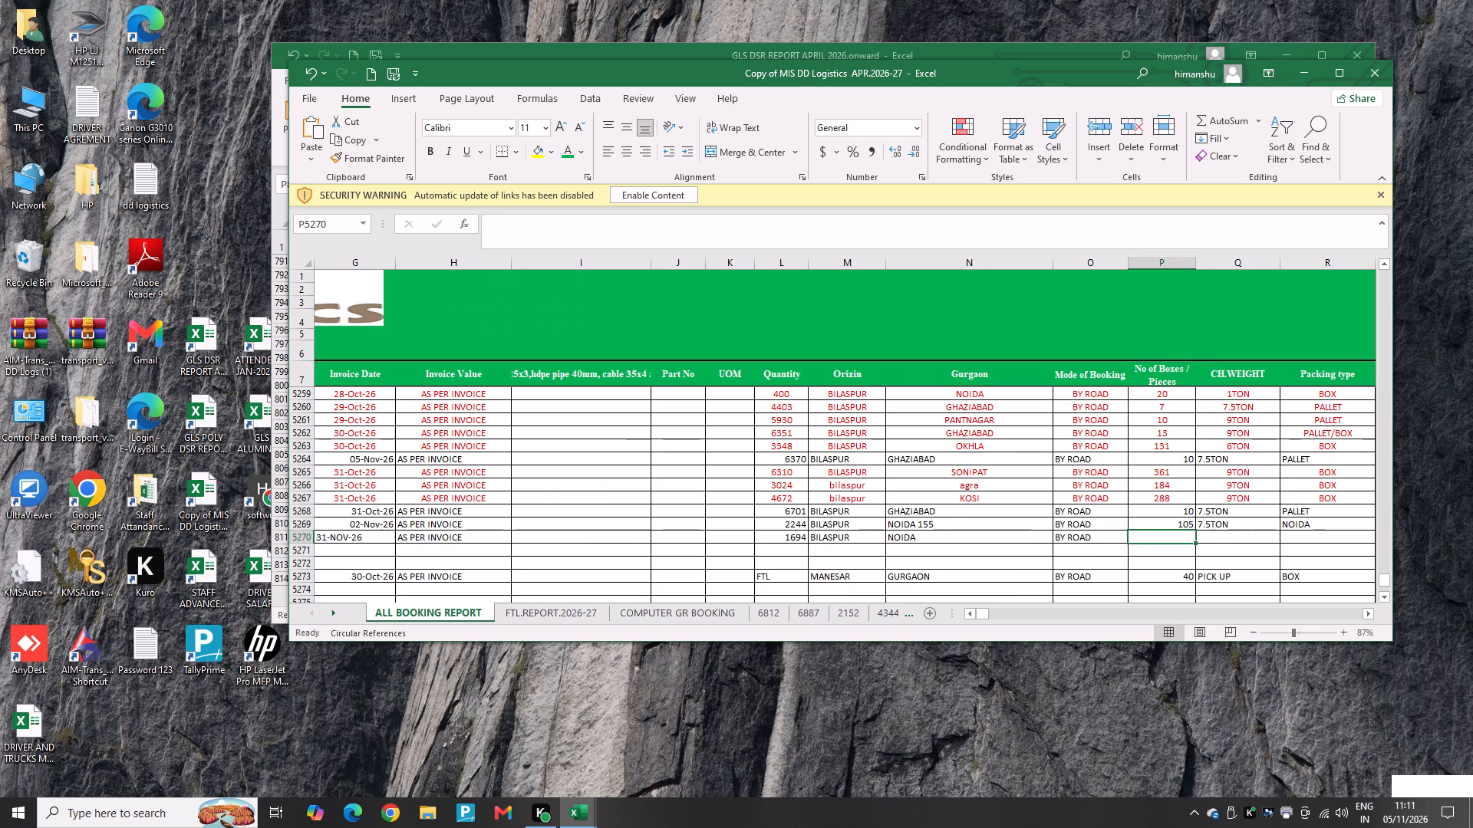
# Enter 54 boxes and charged weight 7.5TON for the NOIDA consignment in row 5270.
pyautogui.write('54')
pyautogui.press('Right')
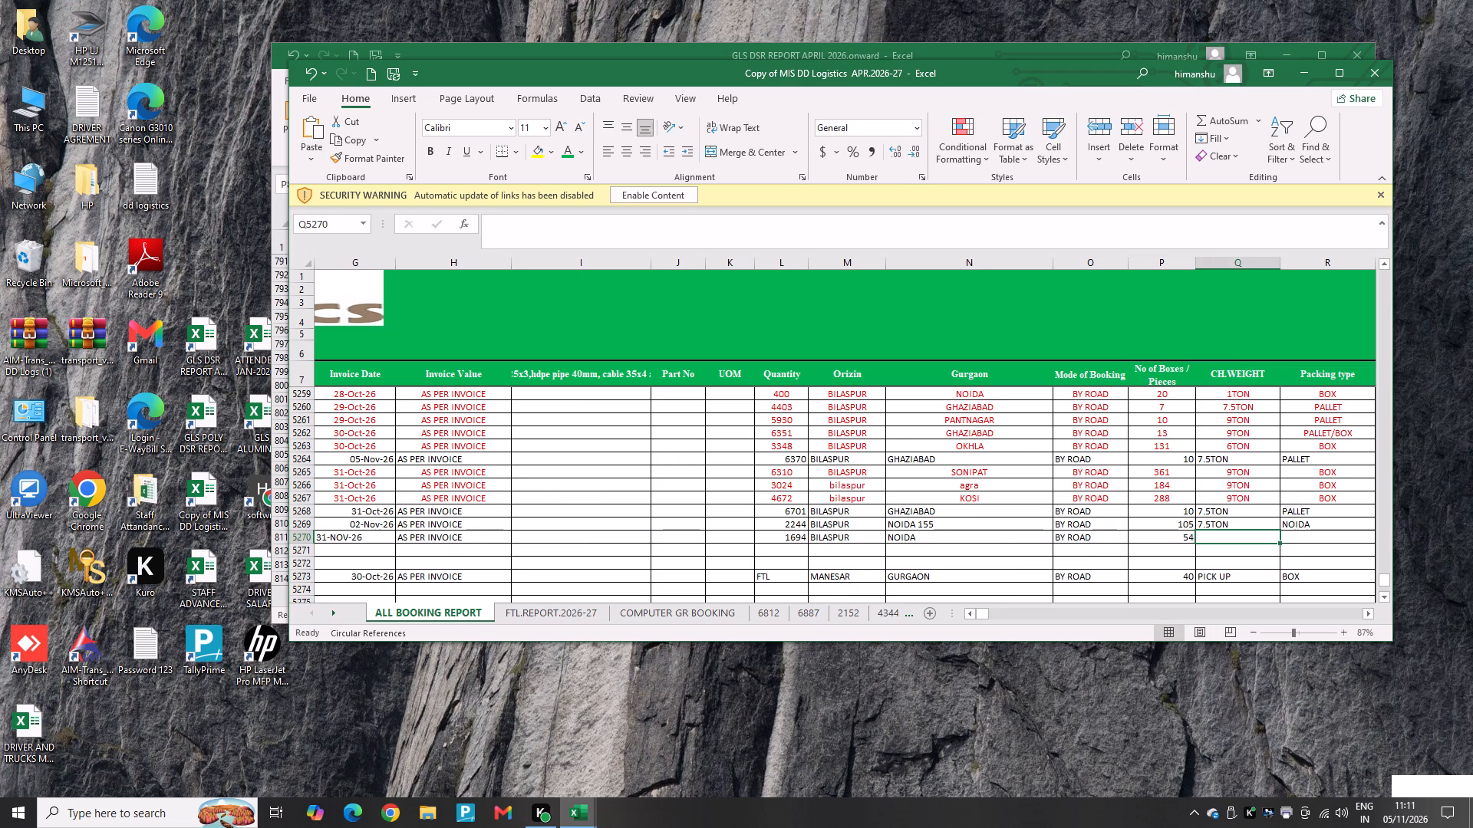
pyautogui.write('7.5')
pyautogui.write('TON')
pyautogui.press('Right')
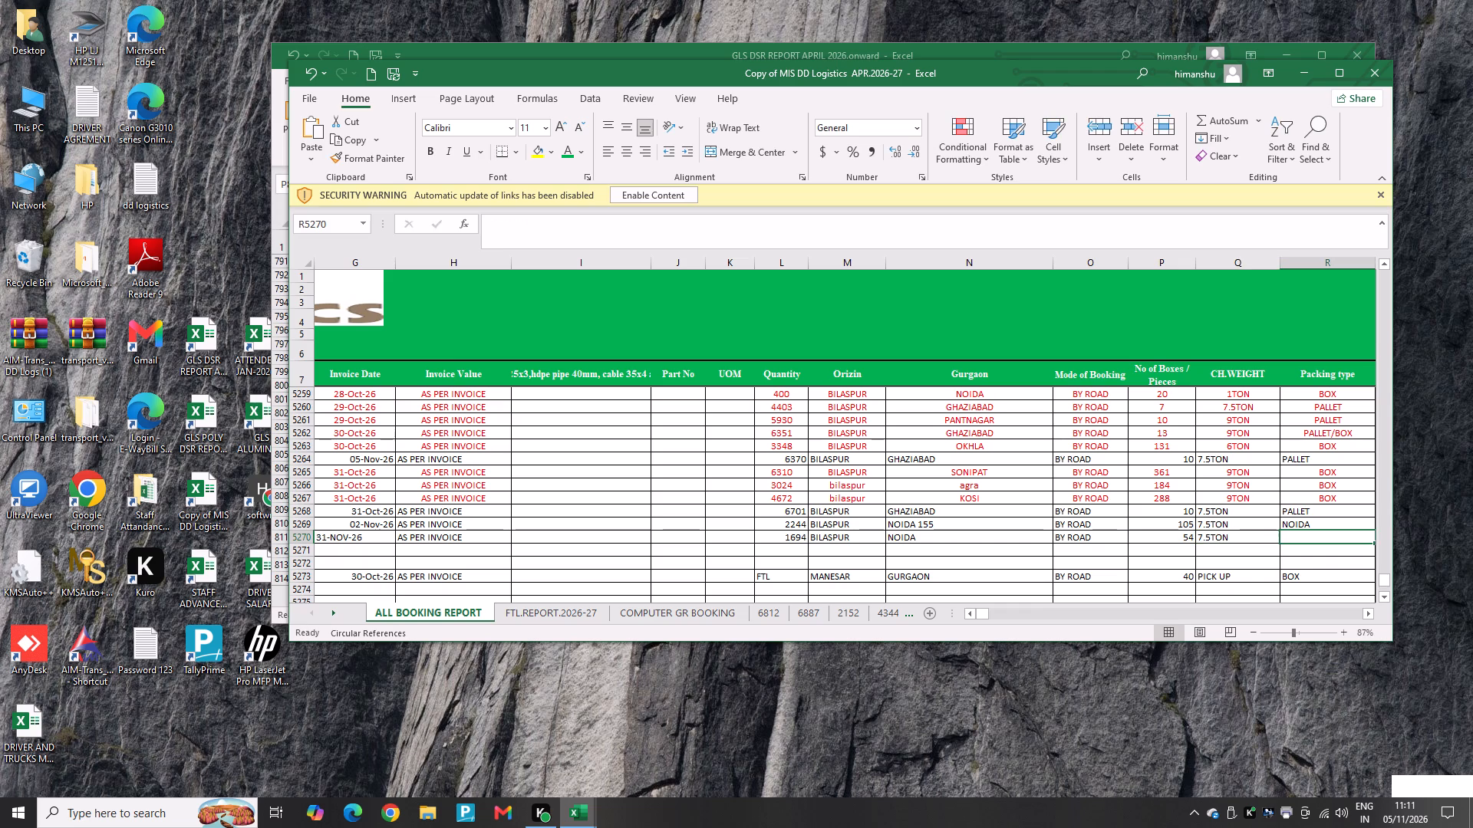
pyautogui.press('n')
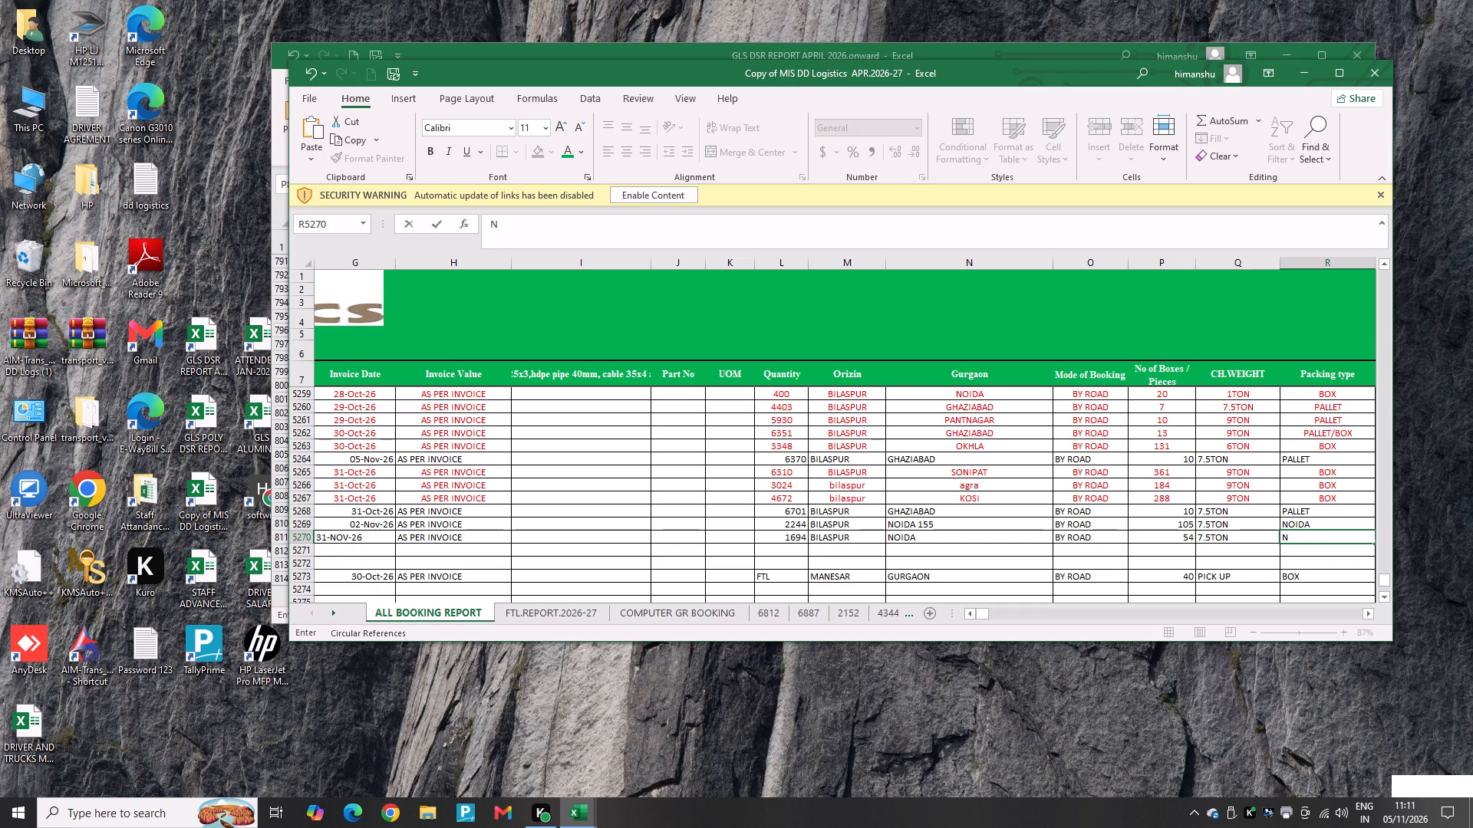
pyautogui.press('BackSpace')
# Correct the packing type of the NOIDA 155 consignment in row 5269 to BOX.
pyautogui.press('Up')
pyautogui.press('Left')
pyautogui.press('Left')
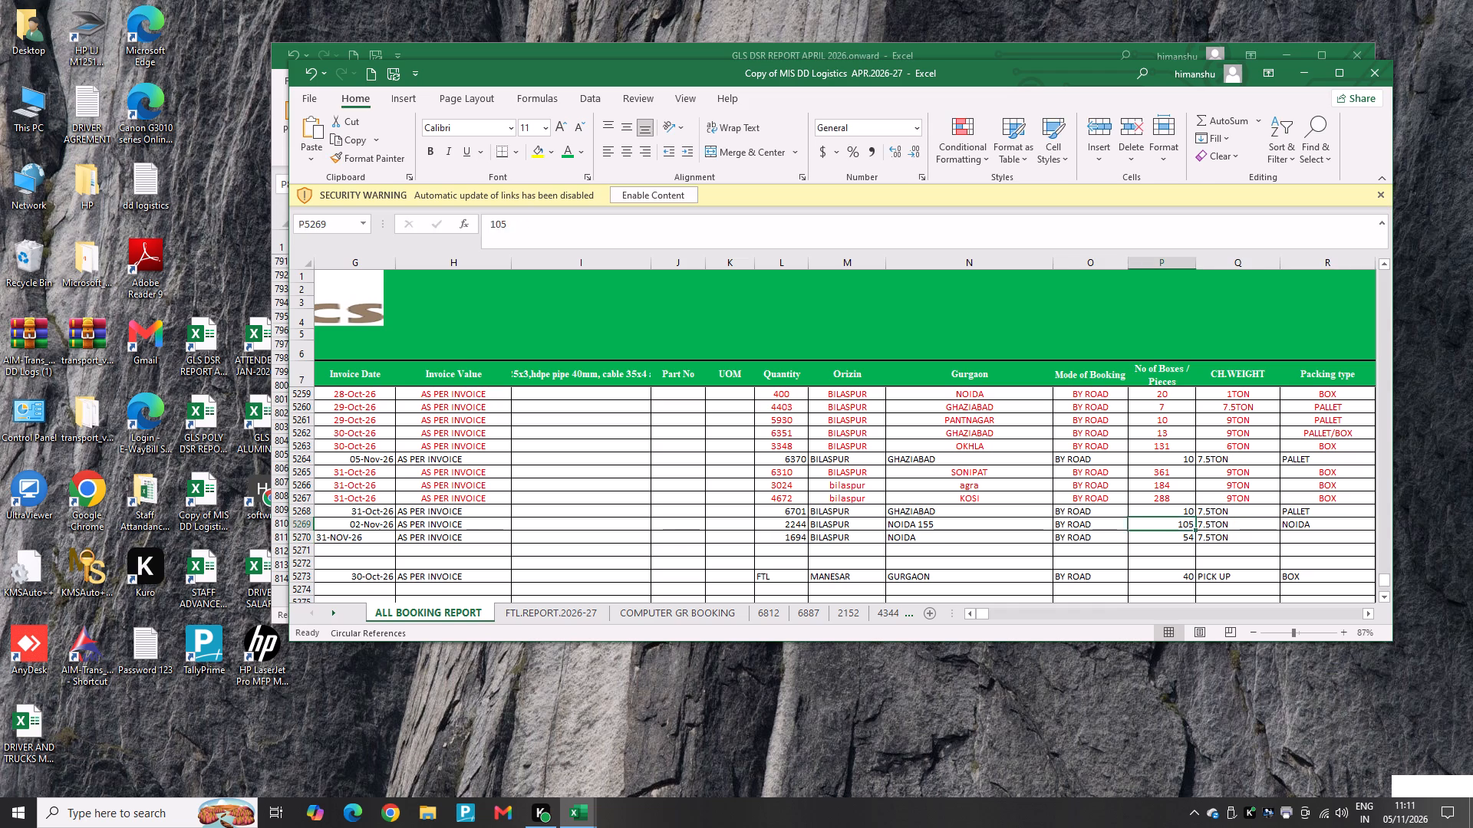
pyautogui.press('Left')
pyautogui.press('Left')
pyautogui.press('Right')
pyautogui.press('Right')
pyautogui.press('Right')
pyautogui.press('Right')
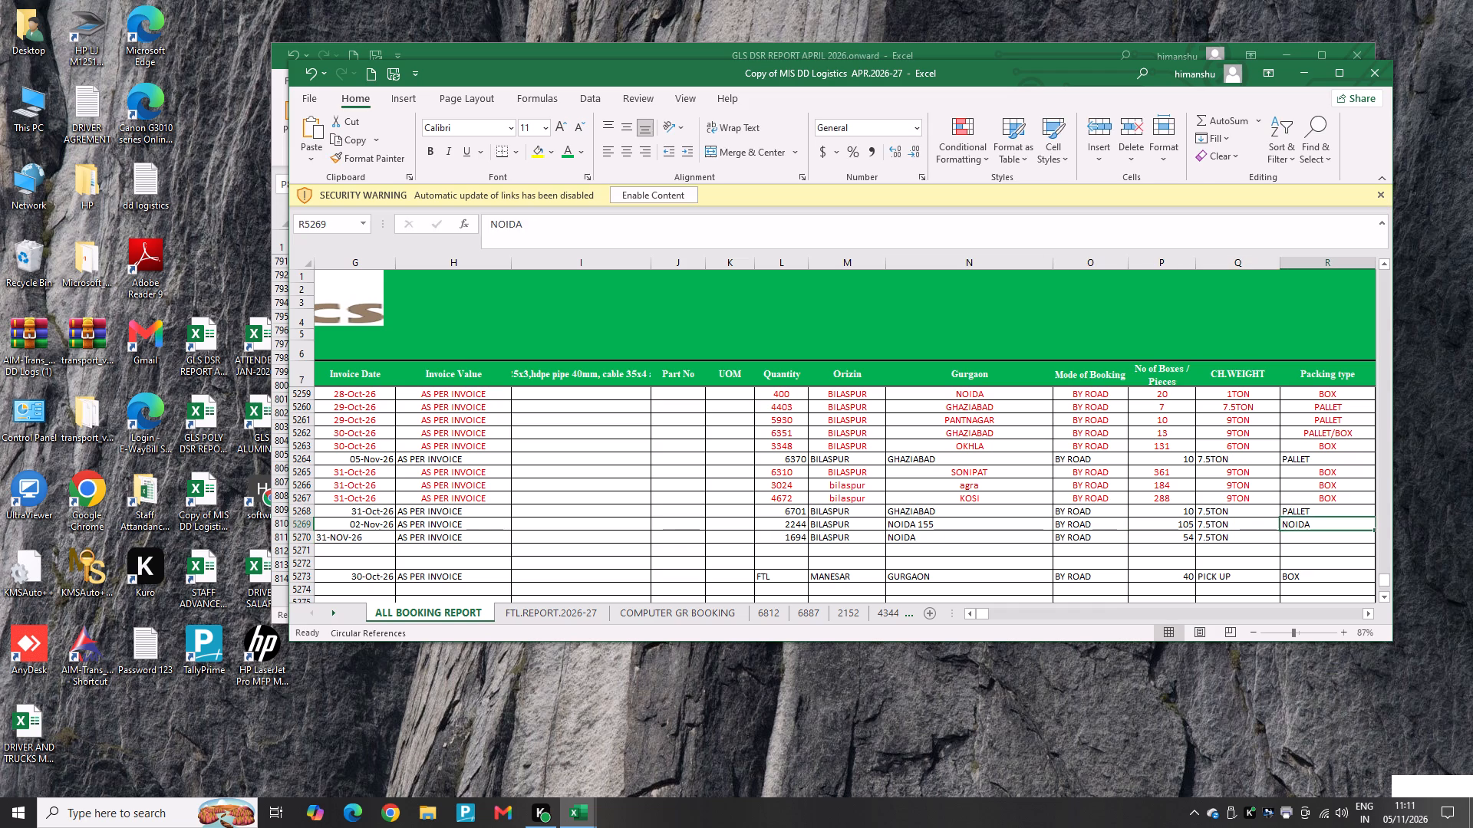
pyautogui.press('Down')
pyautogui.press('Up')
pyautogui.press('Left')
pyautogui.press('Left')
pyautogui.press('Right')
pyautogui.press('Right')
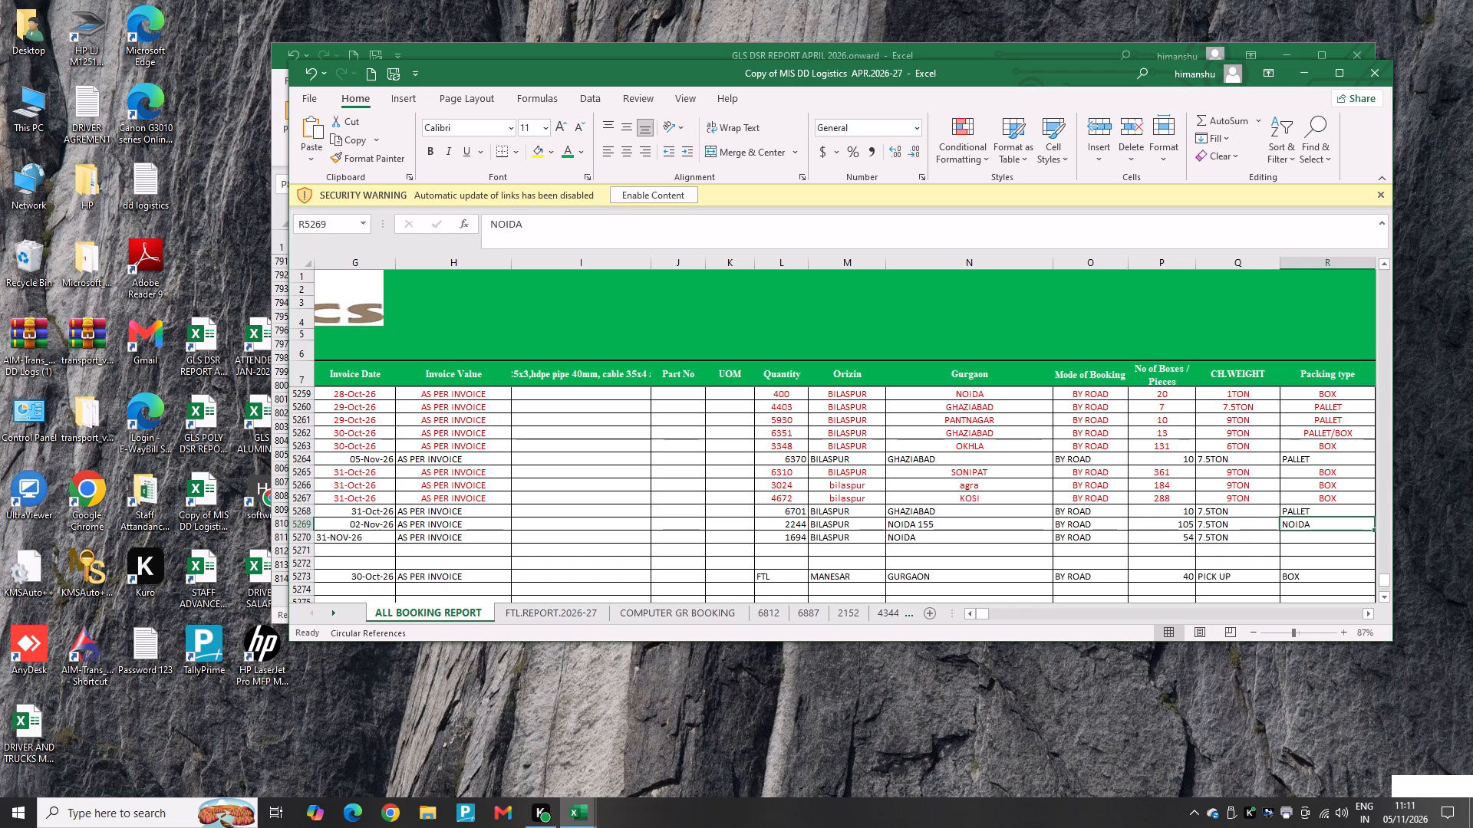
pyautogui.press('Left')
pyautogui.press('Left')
pyautogui.press('Left')
pyautogui.press('Left')
pyautogui.press('Left')
pyautogui.press('Left')
pyautogui.press('Left')
pyautogui.press('Right')
pyautogui.press('Right')
pyautogui.press('Right')
pyautogui.press('Right')
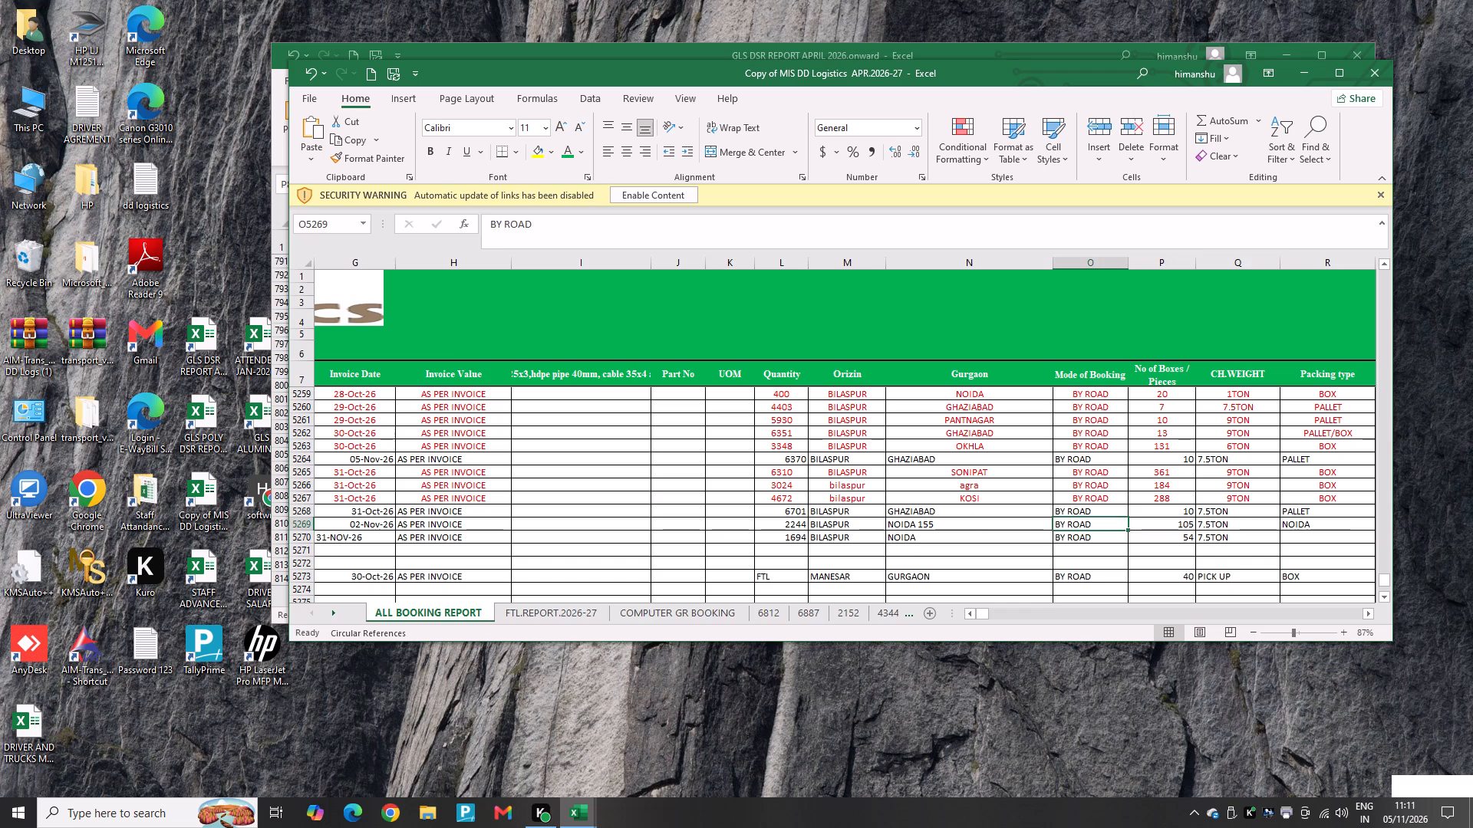
pyautogui.press('Right')
pyautogui.press('Right')
pyautogui.press('Right')
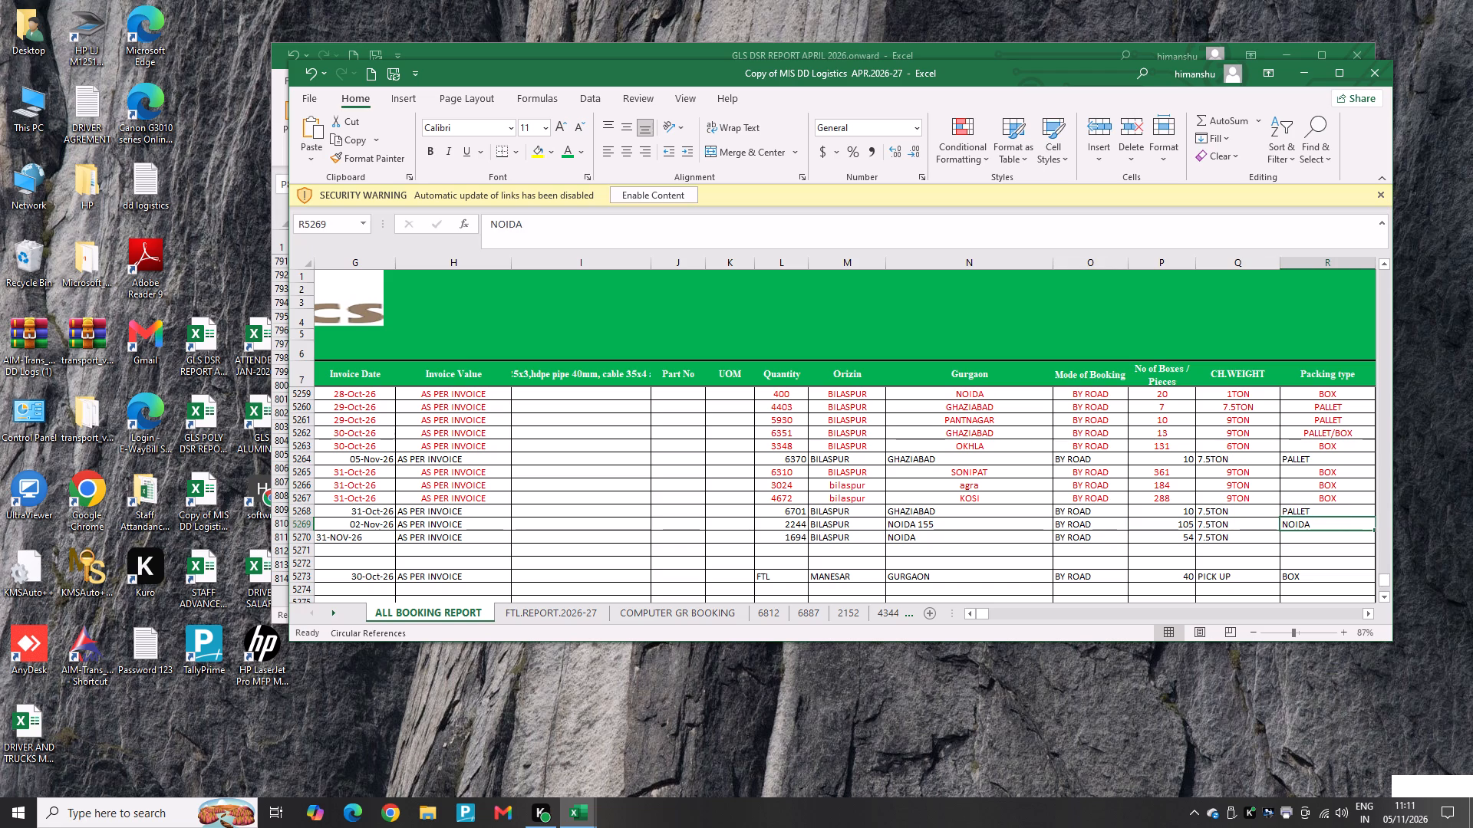
pyautogui.write('BOX')
pyautogui.press('Down')
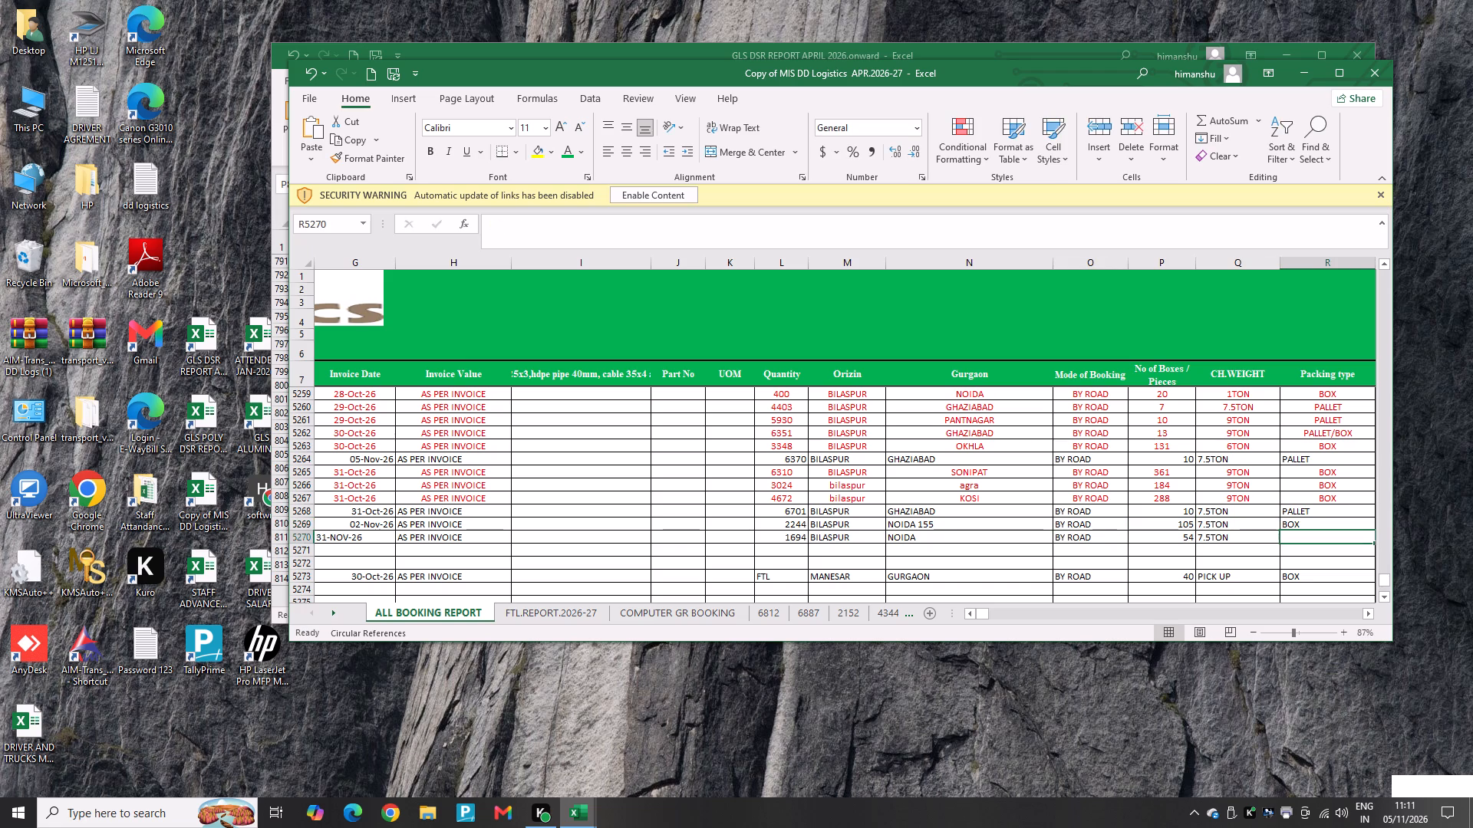
# Enter BOX as the packing type in rows 5270 and 5271.
pyautogui.write('BOX')
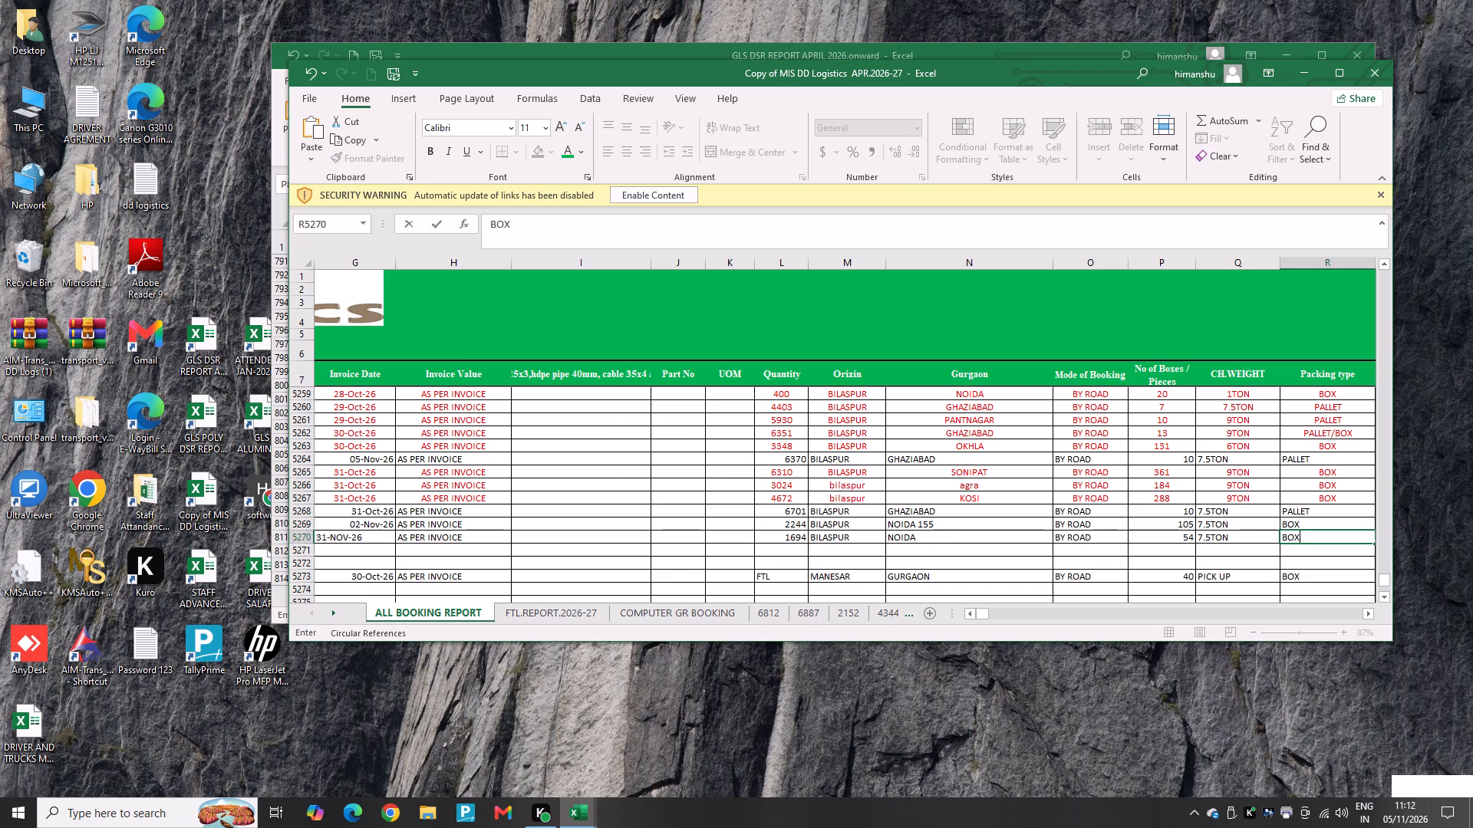
pyautogui.press('Right')
pyautogui.press('Left')
pyautogui.press('Down')
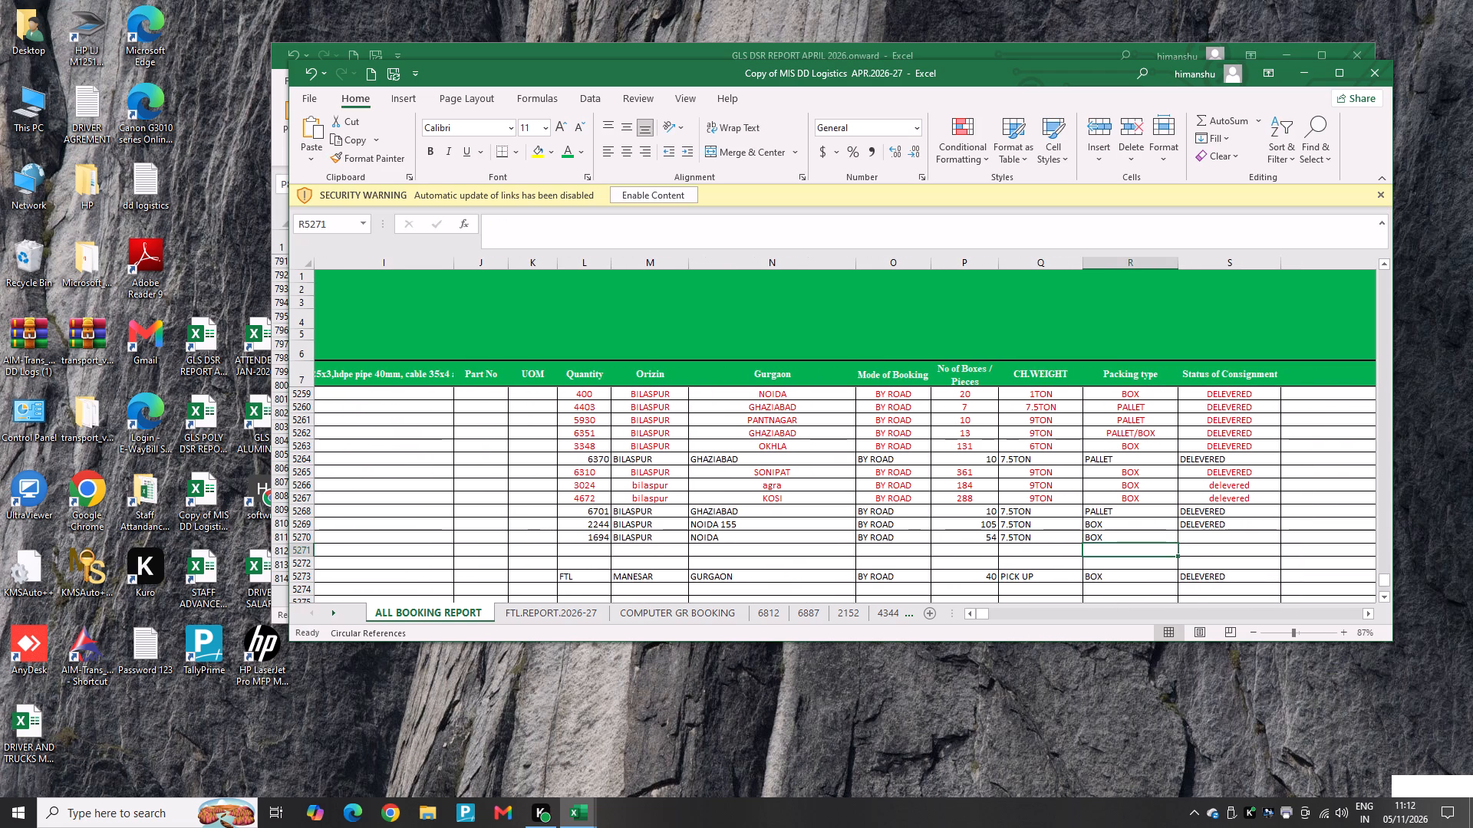
pyautogui.write('BOX')
pyautogui.press('Right')
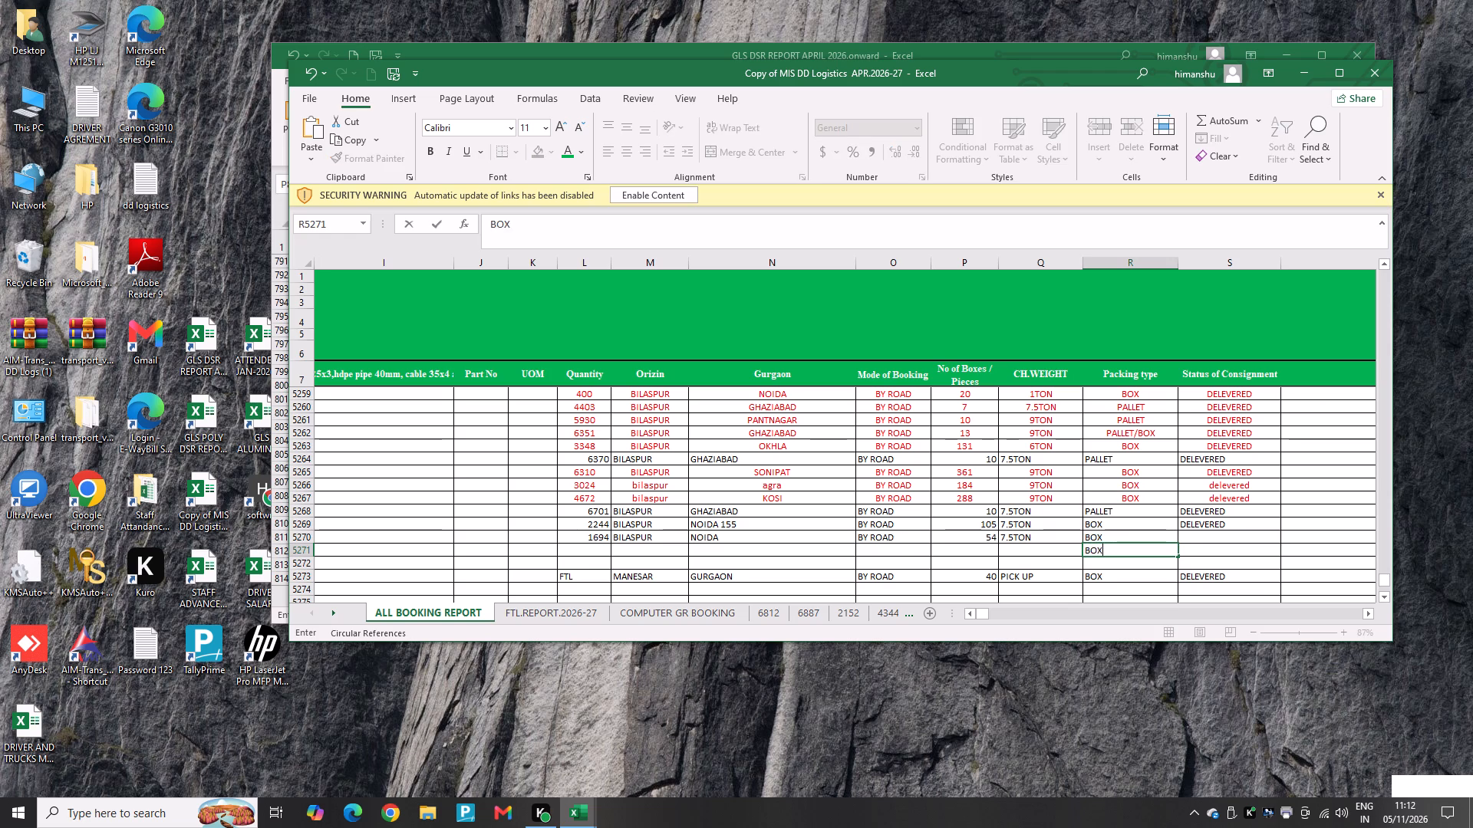
# Set the consignment status to DELEVERED in rows 5270, 5271 and 5272.
pyautogui.press('Up')
pyautogui.write('DE')
pyautogui.press('Down')
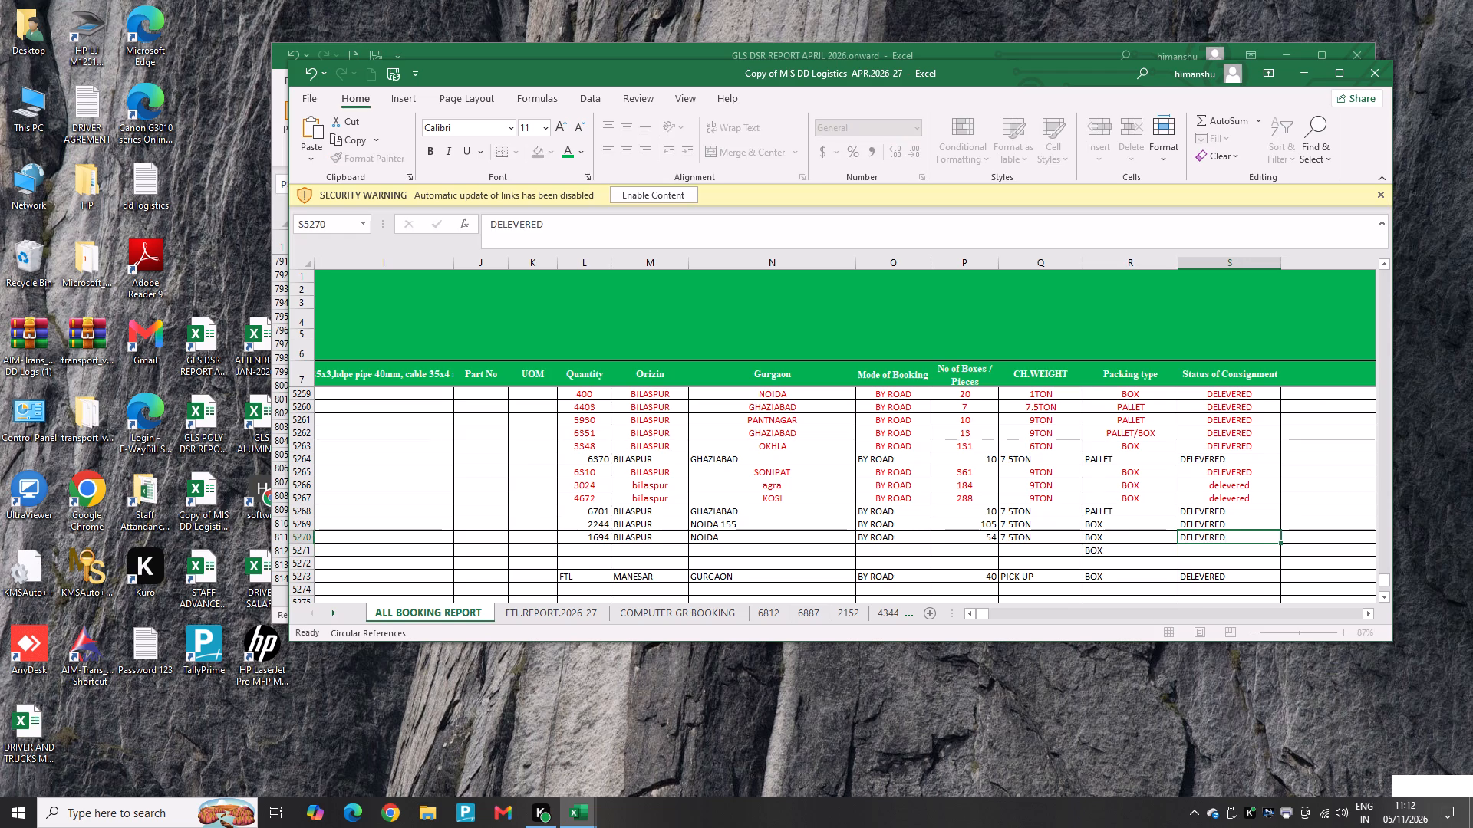
pyautogui.write('DE')
pyautogui.press('Down')
pyautogui.write('DE')
pyautogui.press('Left')
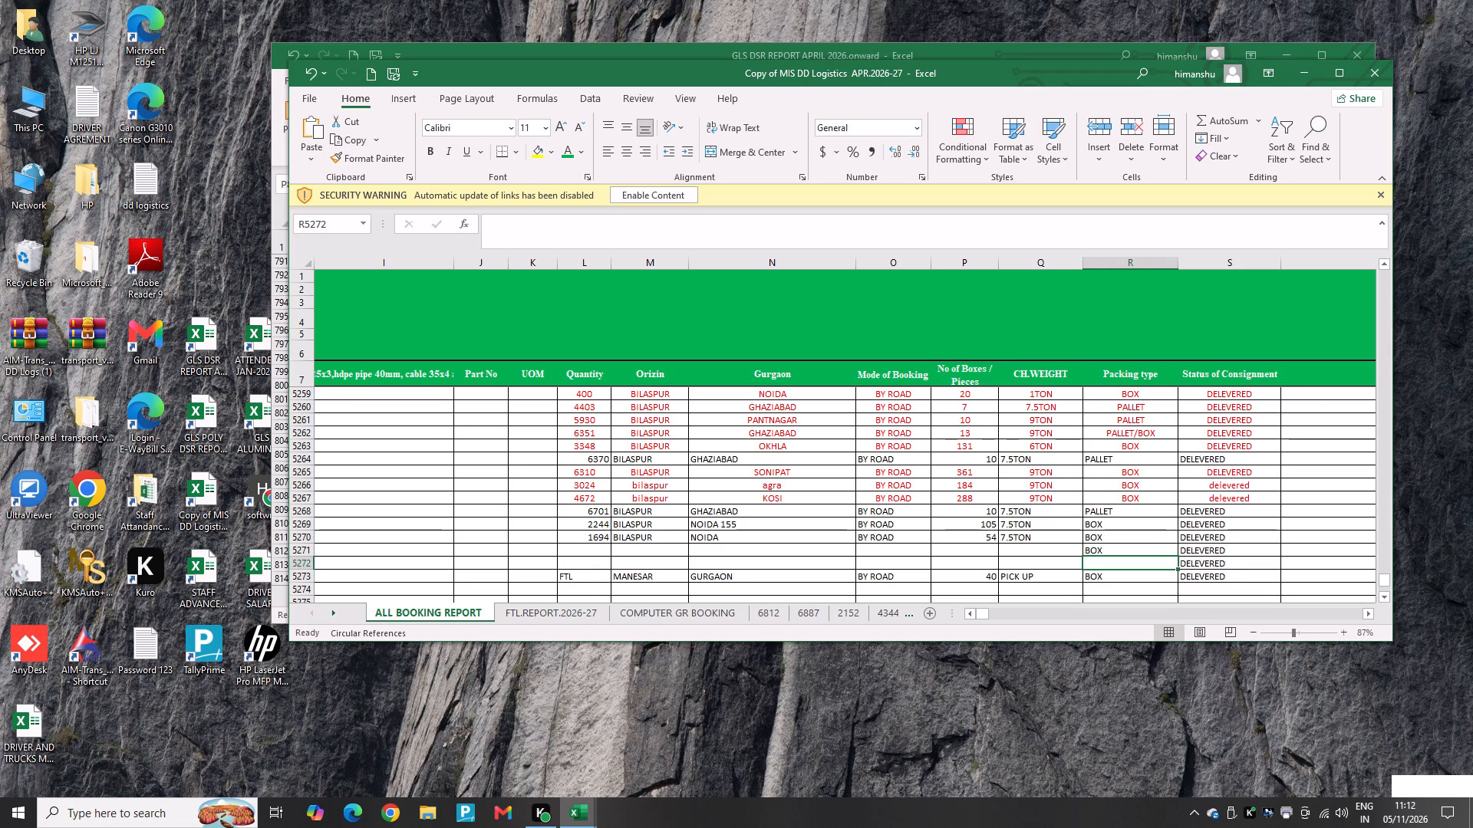
# Enter 36 boxes and charged weight 7.5TON in row 5271.
pyautogui.press('Up')
pyautogui.press('Left')
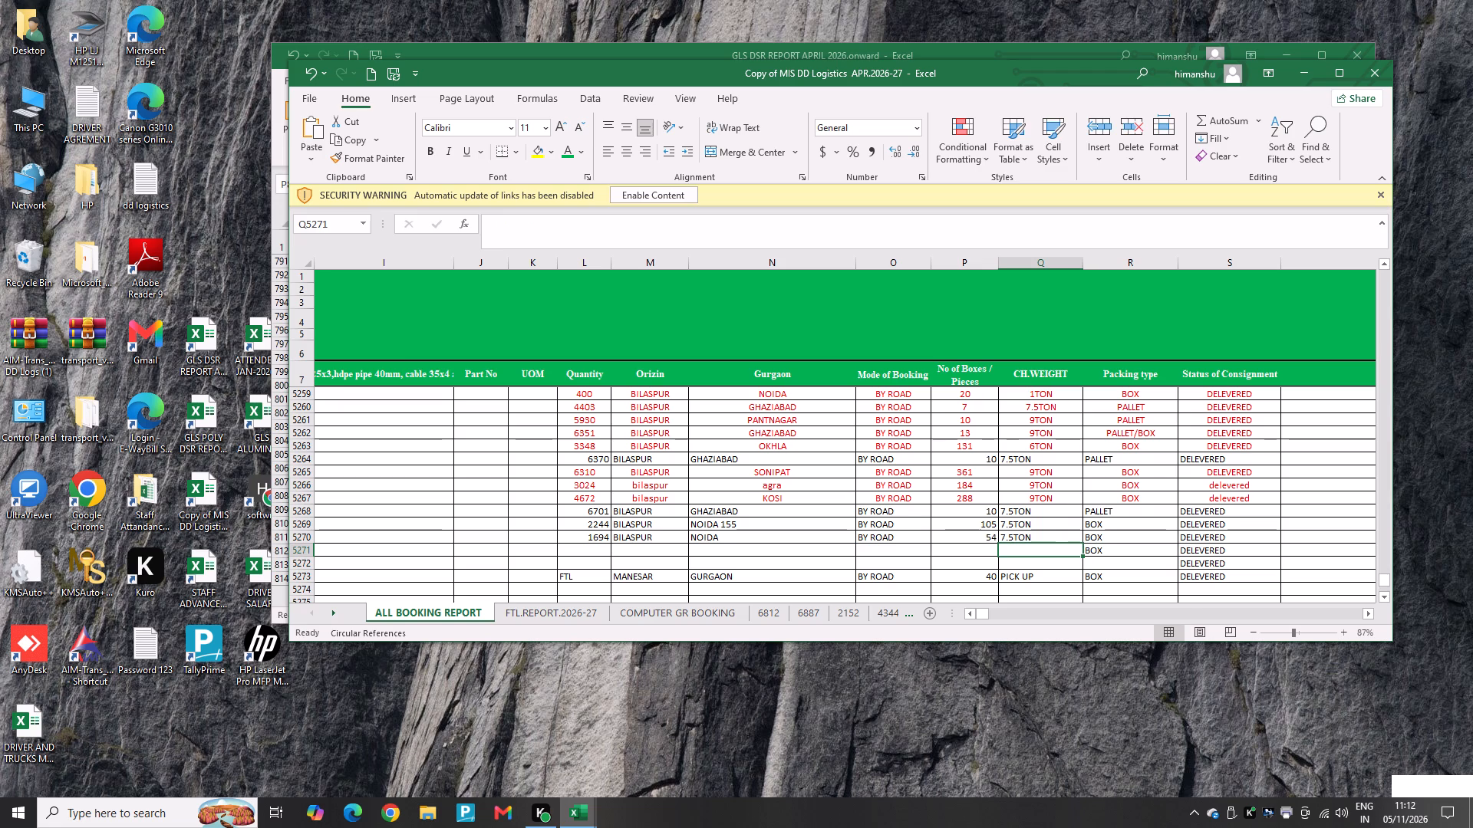
pyautogui.press('7')
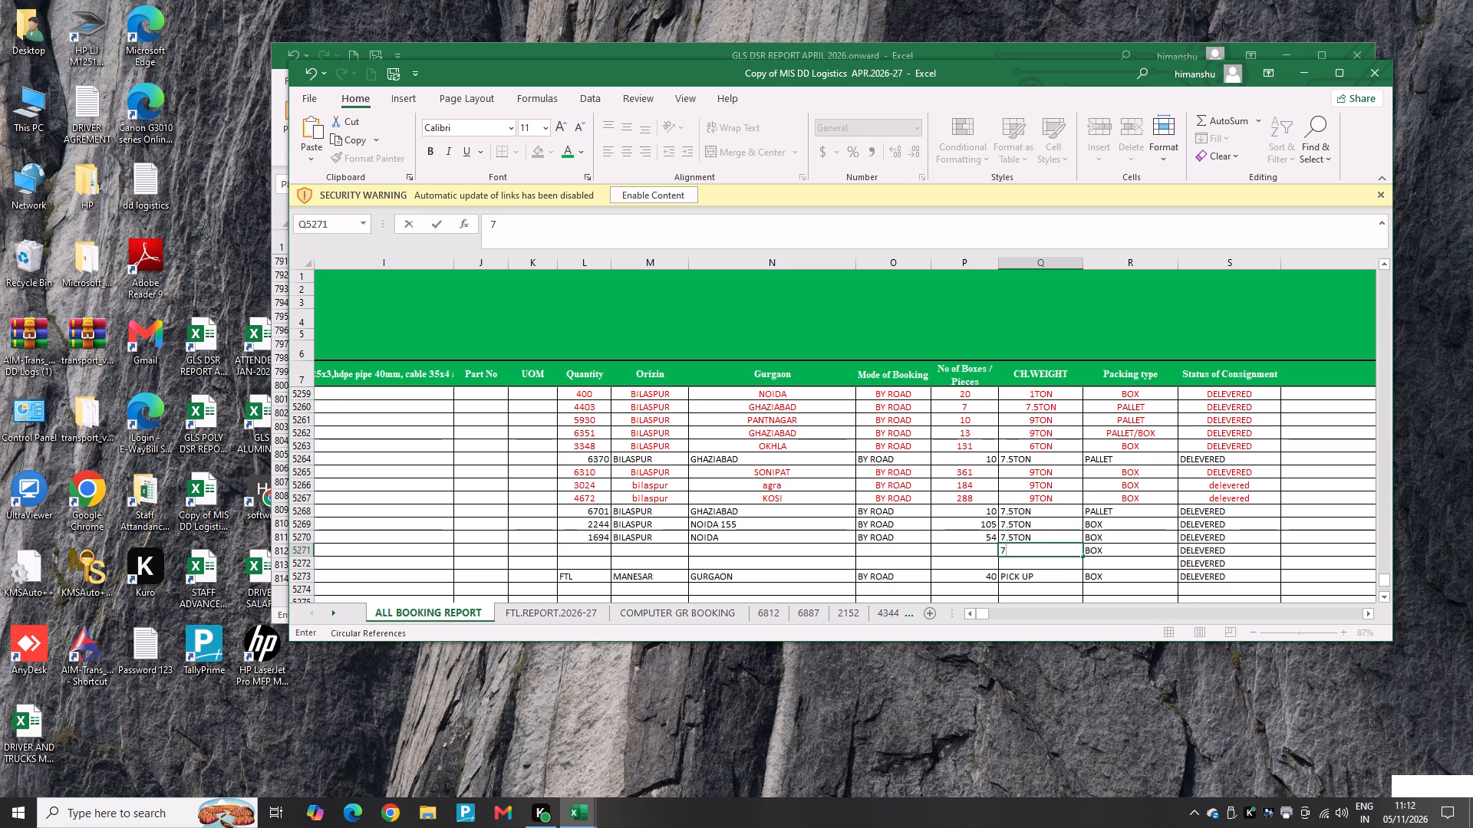
pyautogui.press('BackSpace')
pyautogui.press('Left')
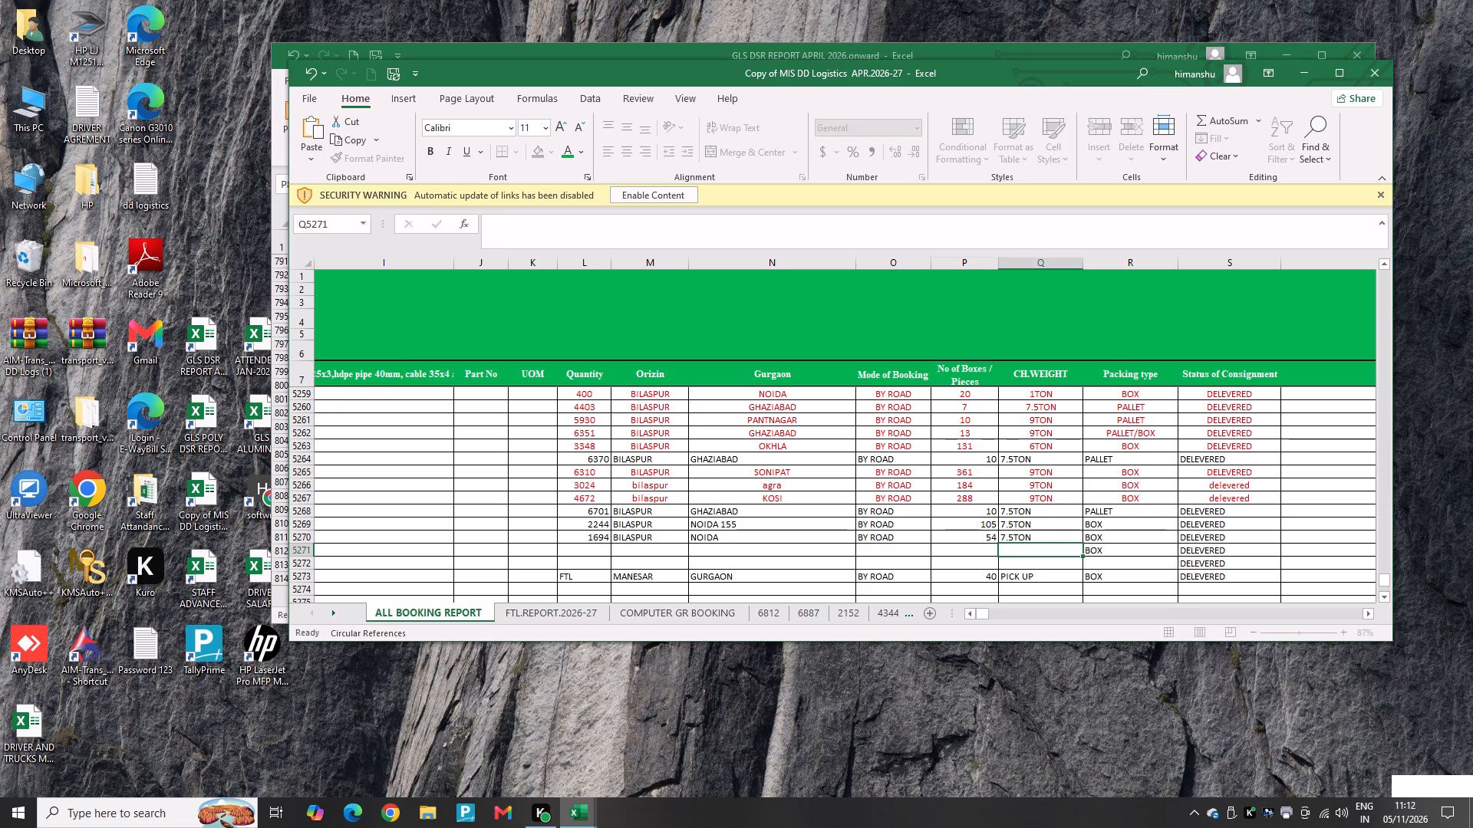
pyautogui.press('Left')
pyautogui.press('Up')
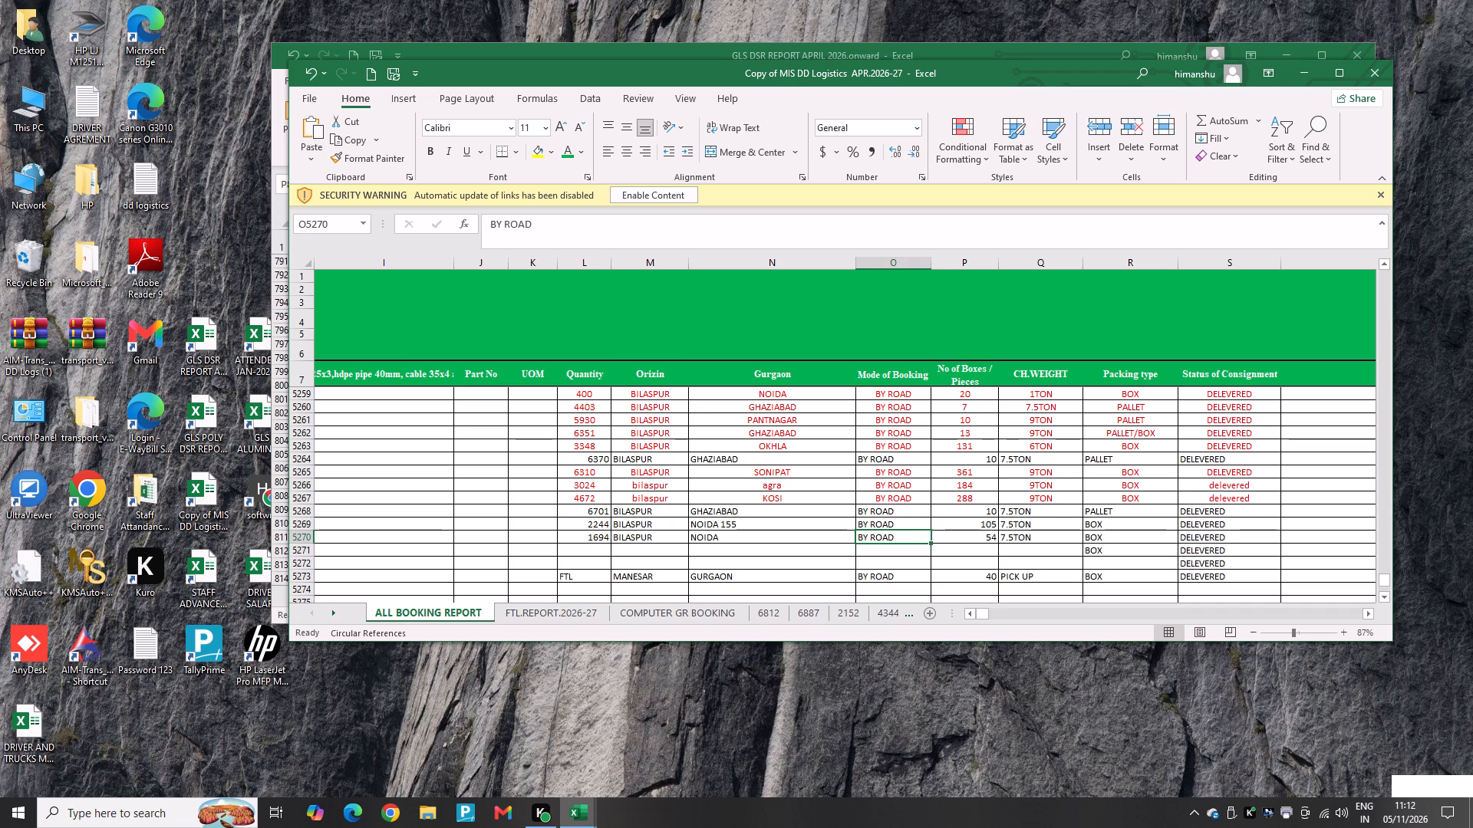
pyautogui.press('Up')
pyautogui.press('Right')
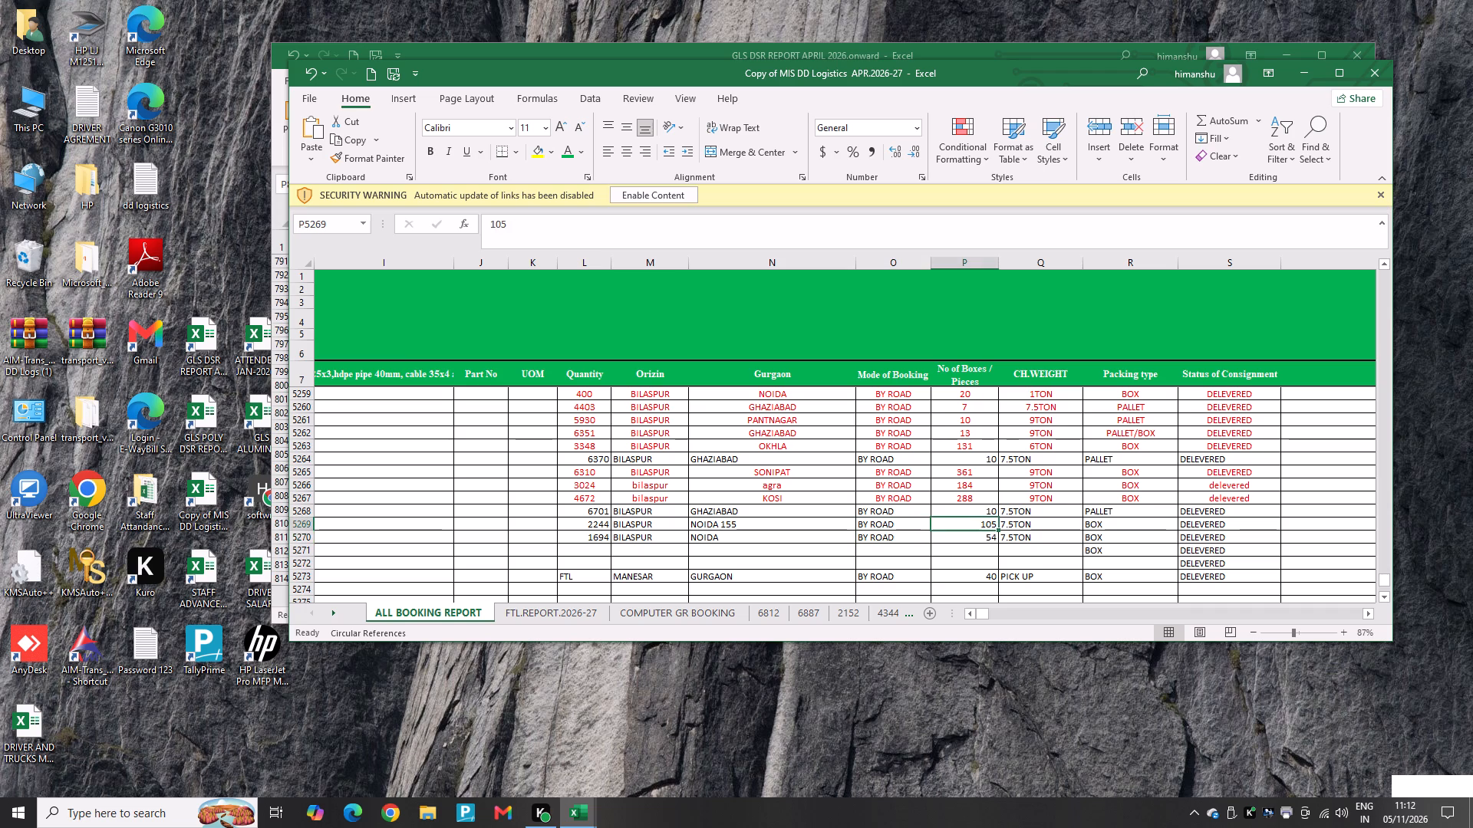
pyautogui.press('Up')
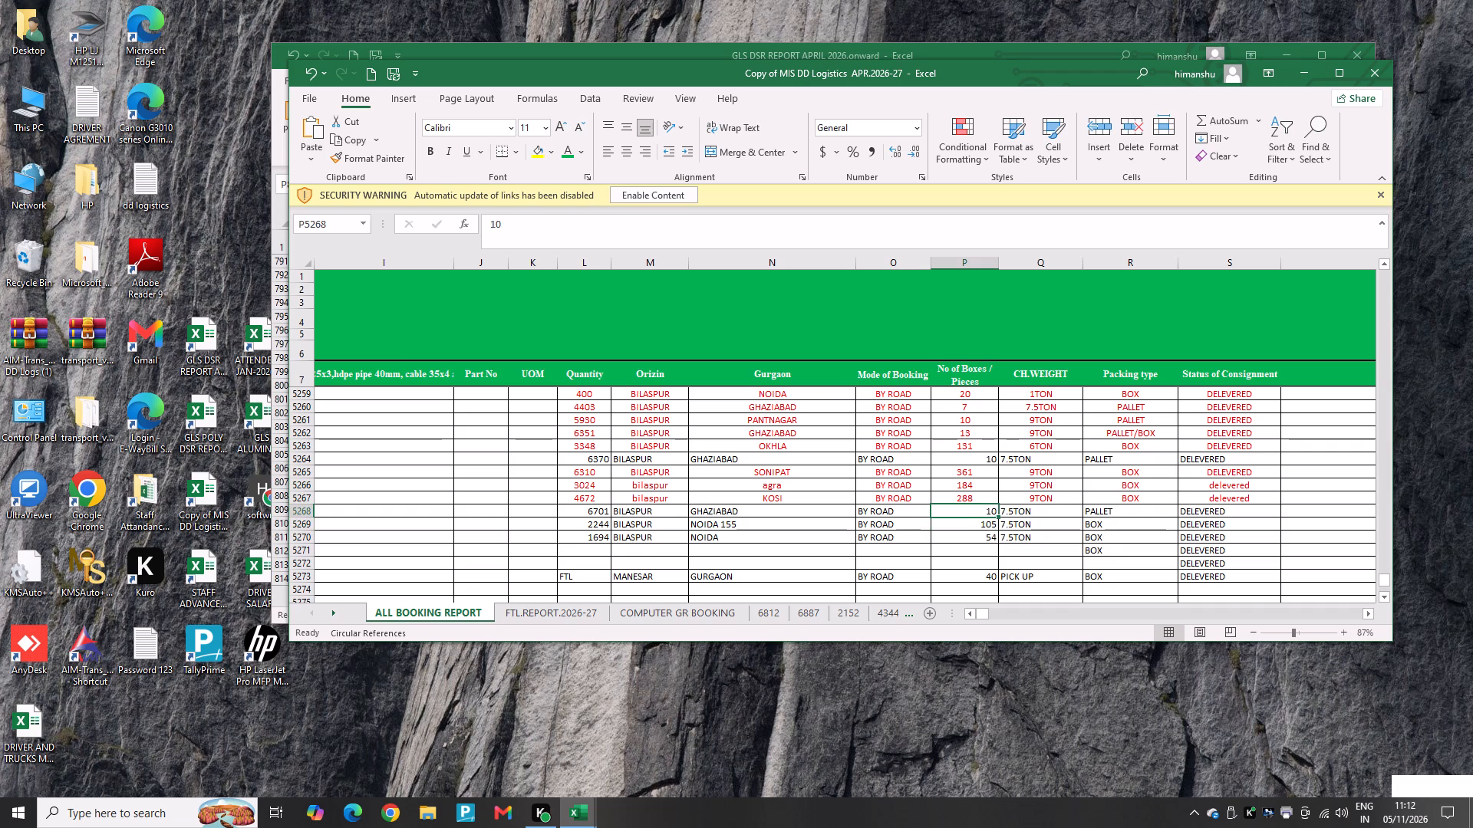
pyautogui.press('Down')
pyautogui.press('Down')
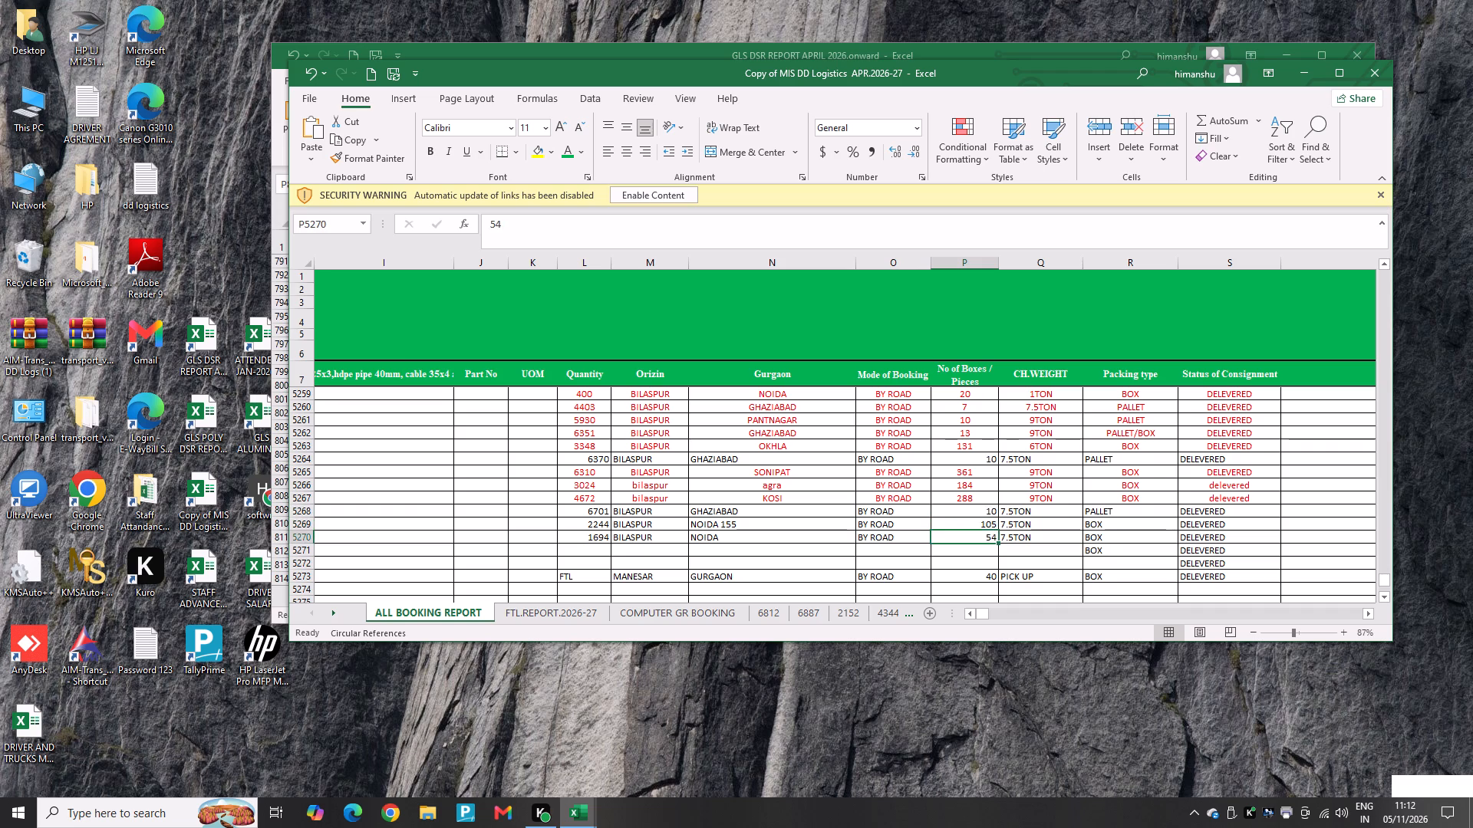
pyautogui.press('Down')
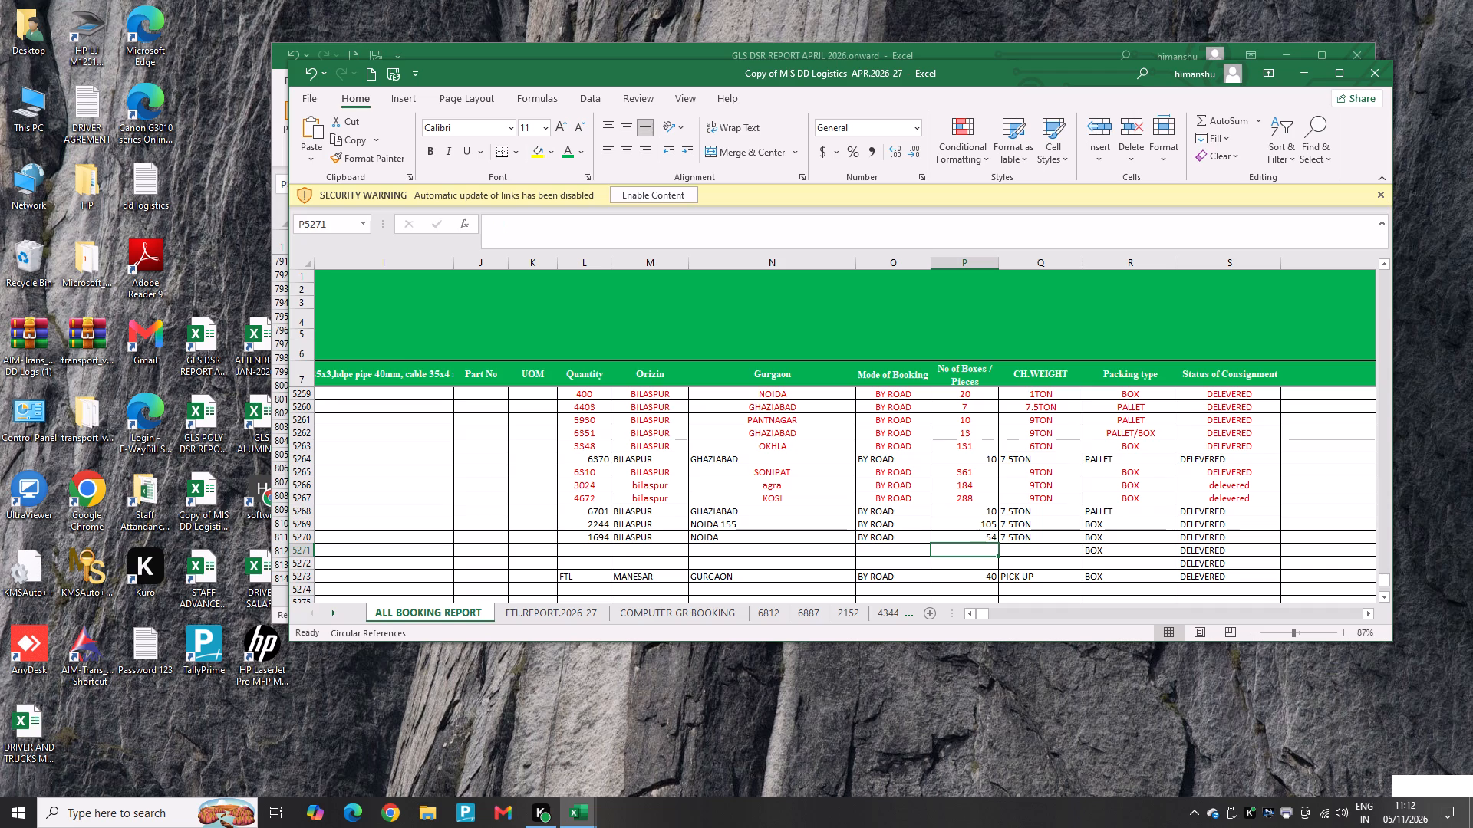
pyautogui.write('36')
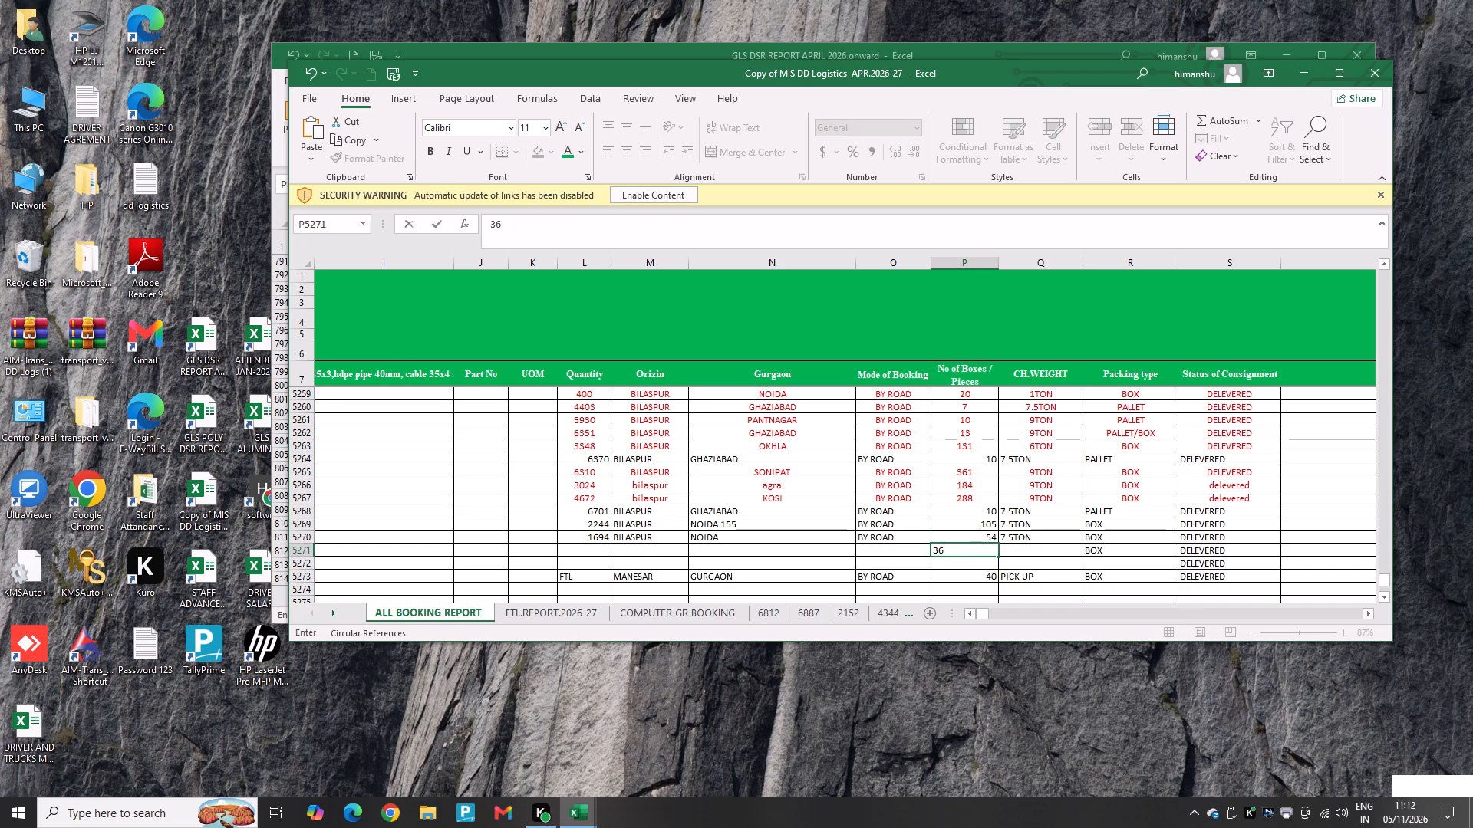
pyautogui.press('Right')
pyautogui.write('7.5TON')
pyautogui.press('Right')
# Enter BY ROAD as the mode of booking in row 5271.
pyautogui.press('Left')
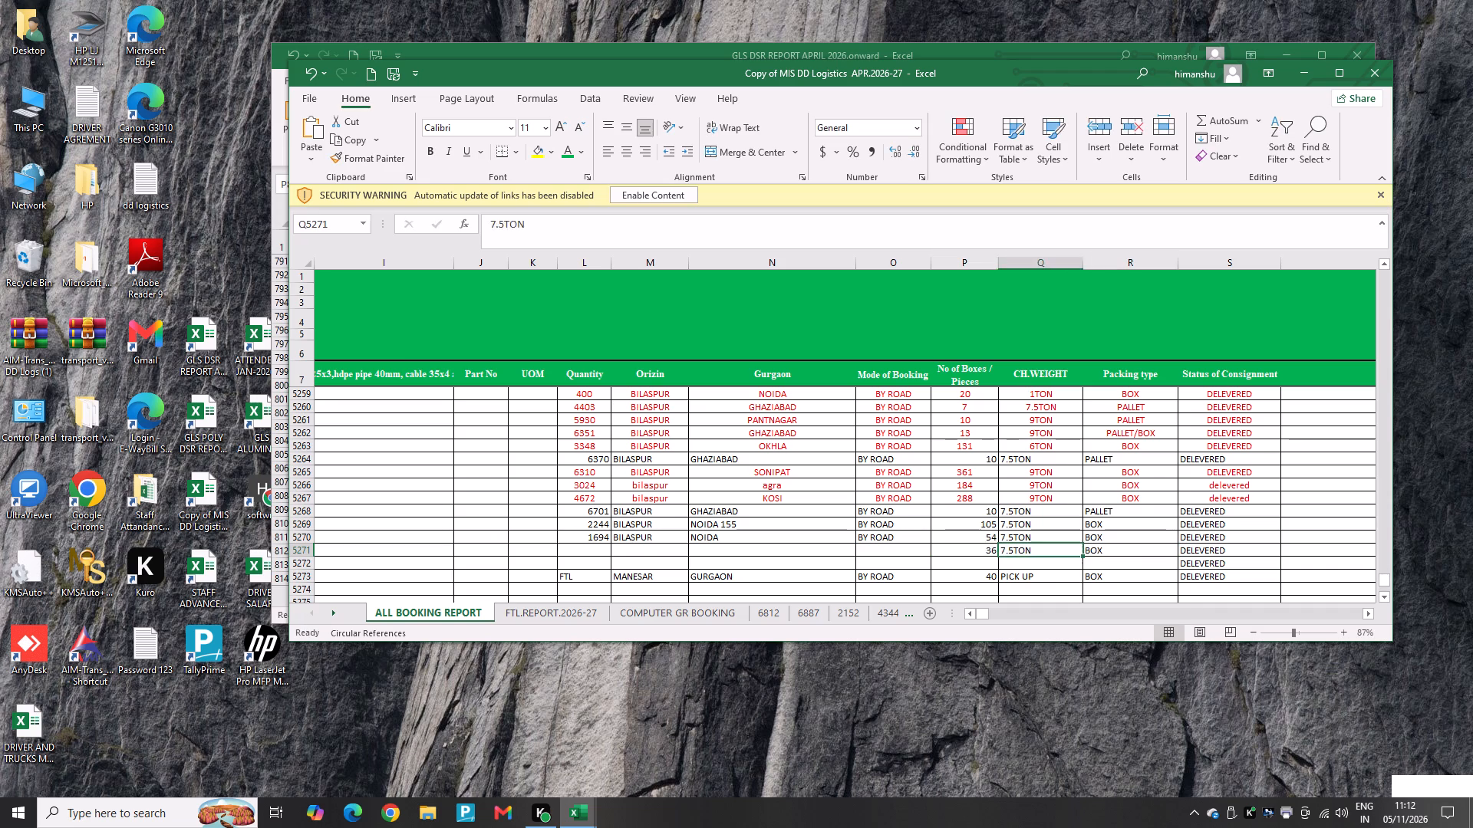
pyautogui.press('Left')
pyautogui.press('Left')
pyautogui.write('NY')
pyautogui.press('space')
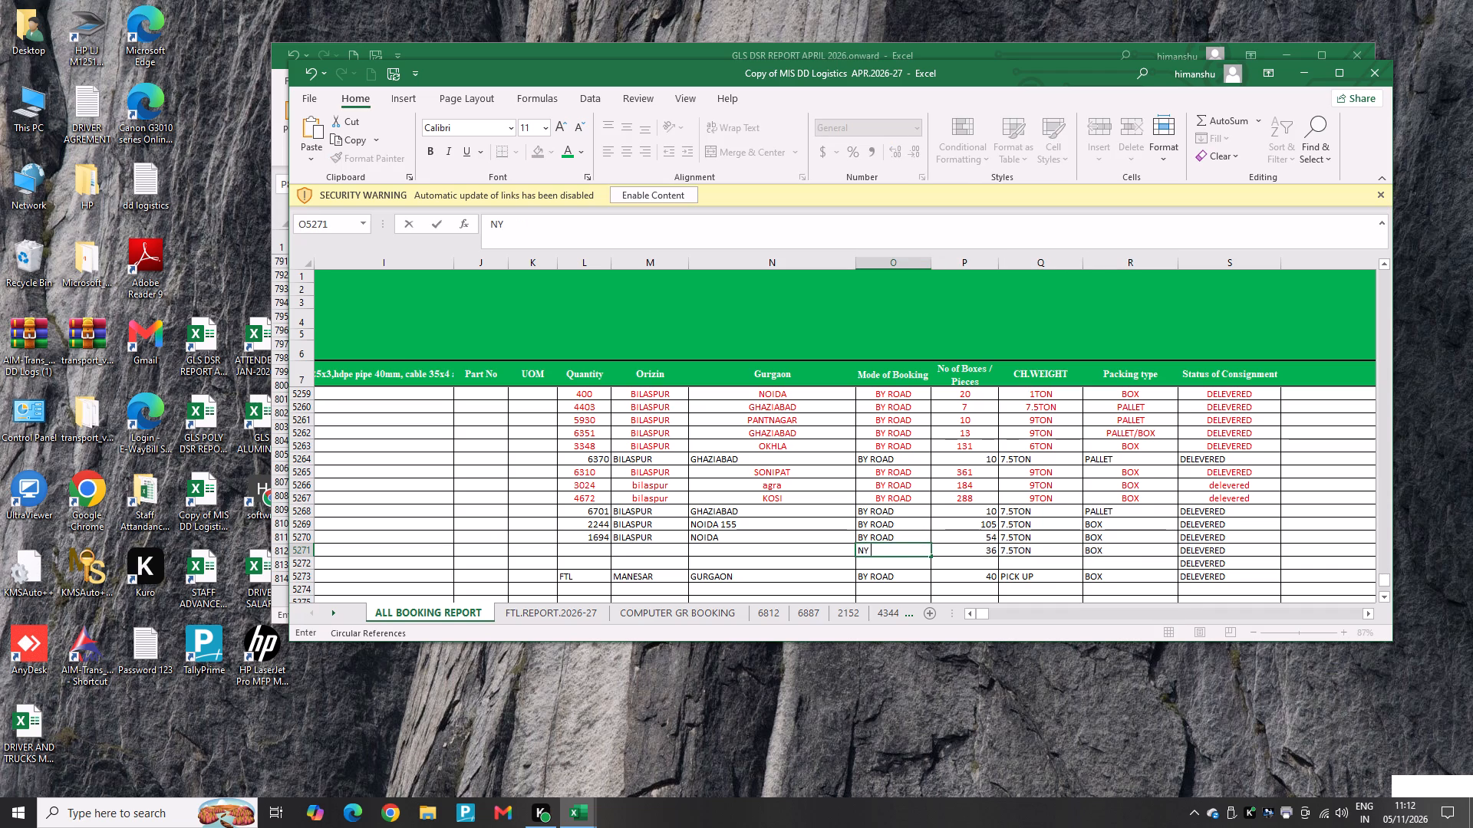
pyautogui.press('BackSpace')
pyautogui.press('BackSpace')
pyautogui.press('BackSpace')
pyautogui.press('BackSpace')
pyautogui.write('NY')
pyautogui.press('BackSpace')
pyautogui.press('BackSpace')
pyautogui.write('BY')
pyautogui.press('BackSpace')
pyautogui.write('Y ROAD')
pyautogui.press('Left')
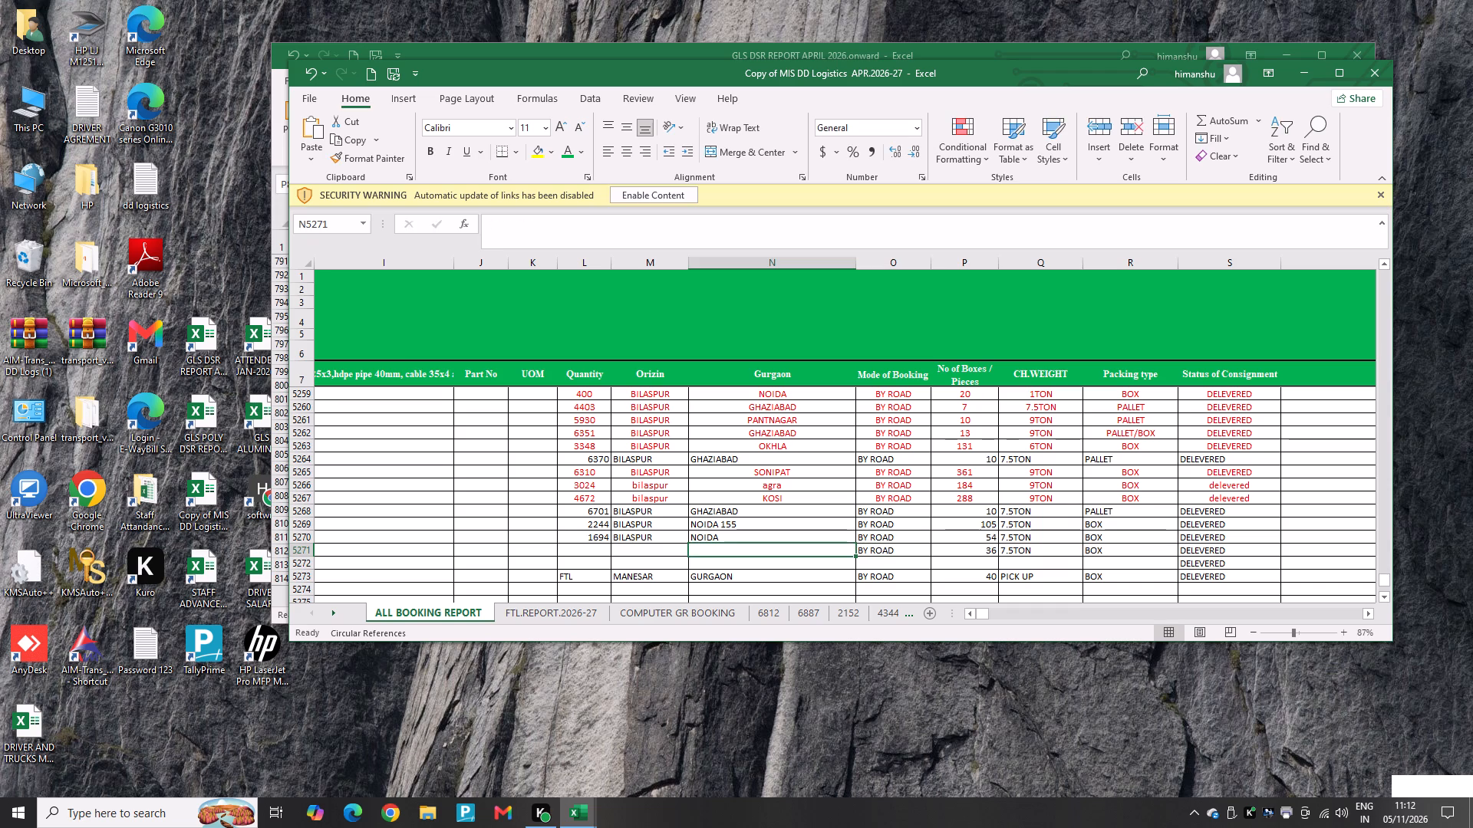
# Enter destination NOIDA, origin BILASPUR and quantity 1070 in row 5271.
pyautogui.write('NOIDA')
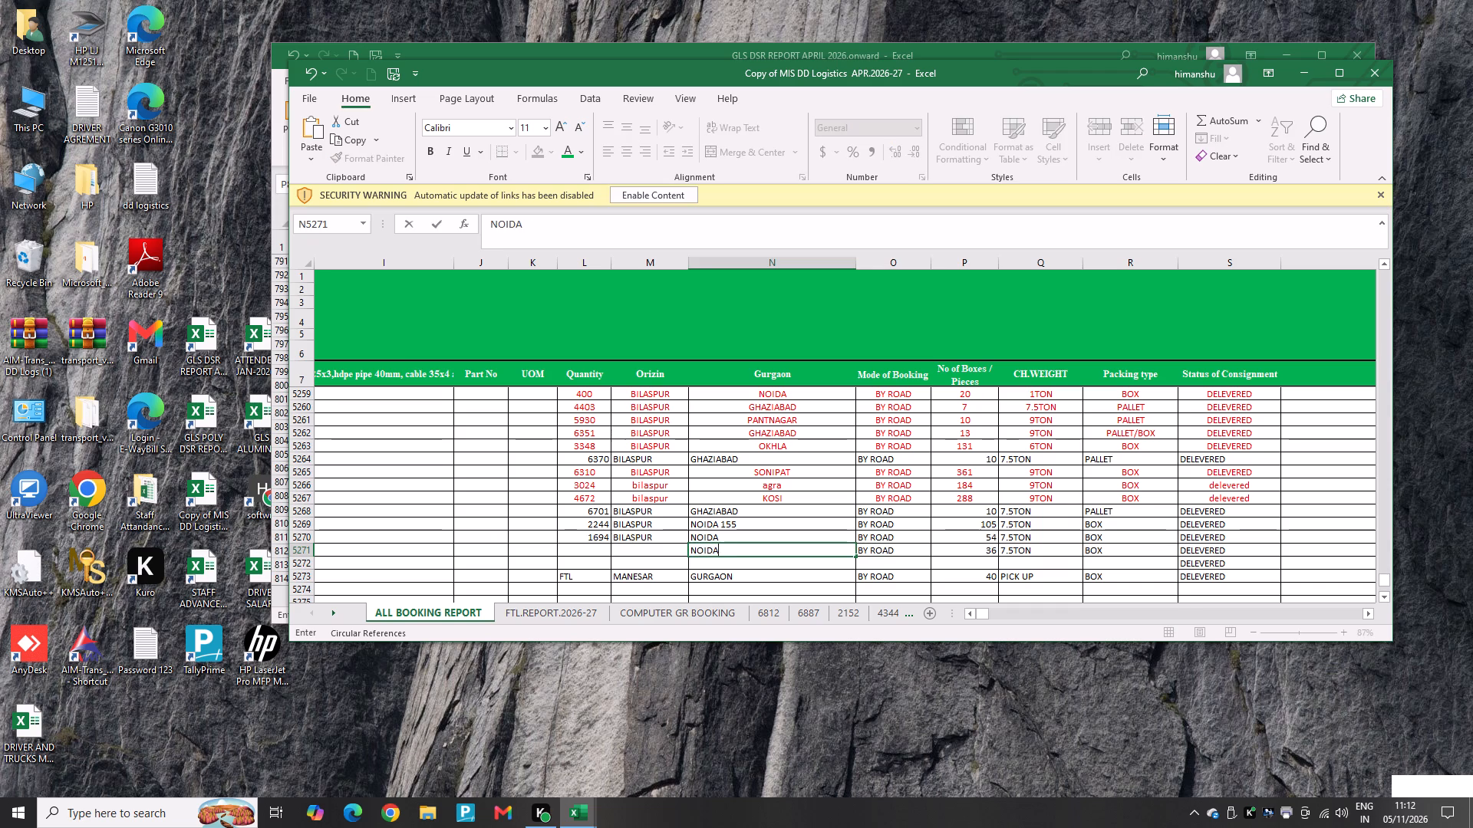
pyautogui.press('Left')
pyautogui.press('b')
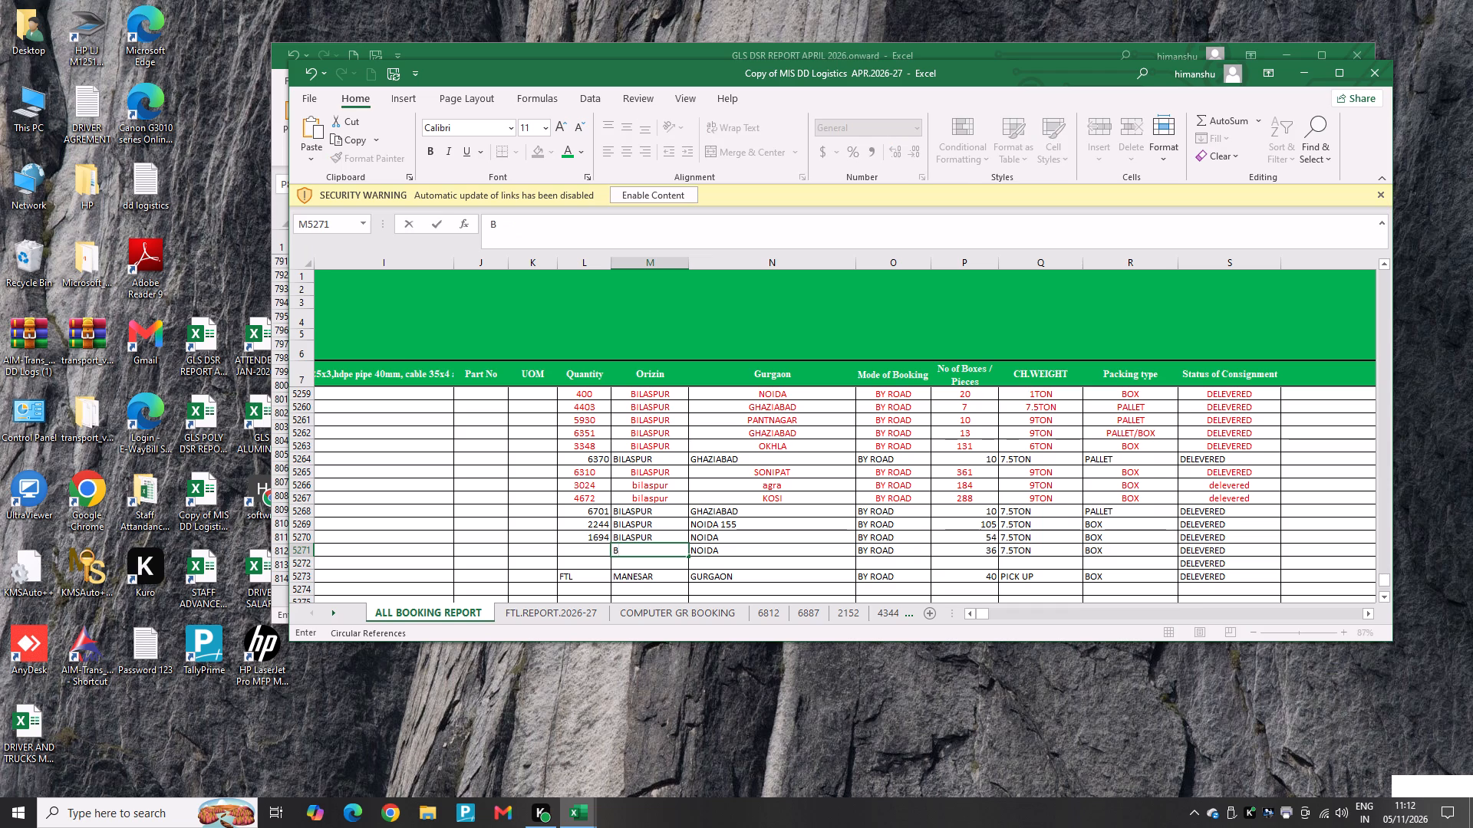
pyautogui.write('ILASPUR')
pyautogui.press('Left')
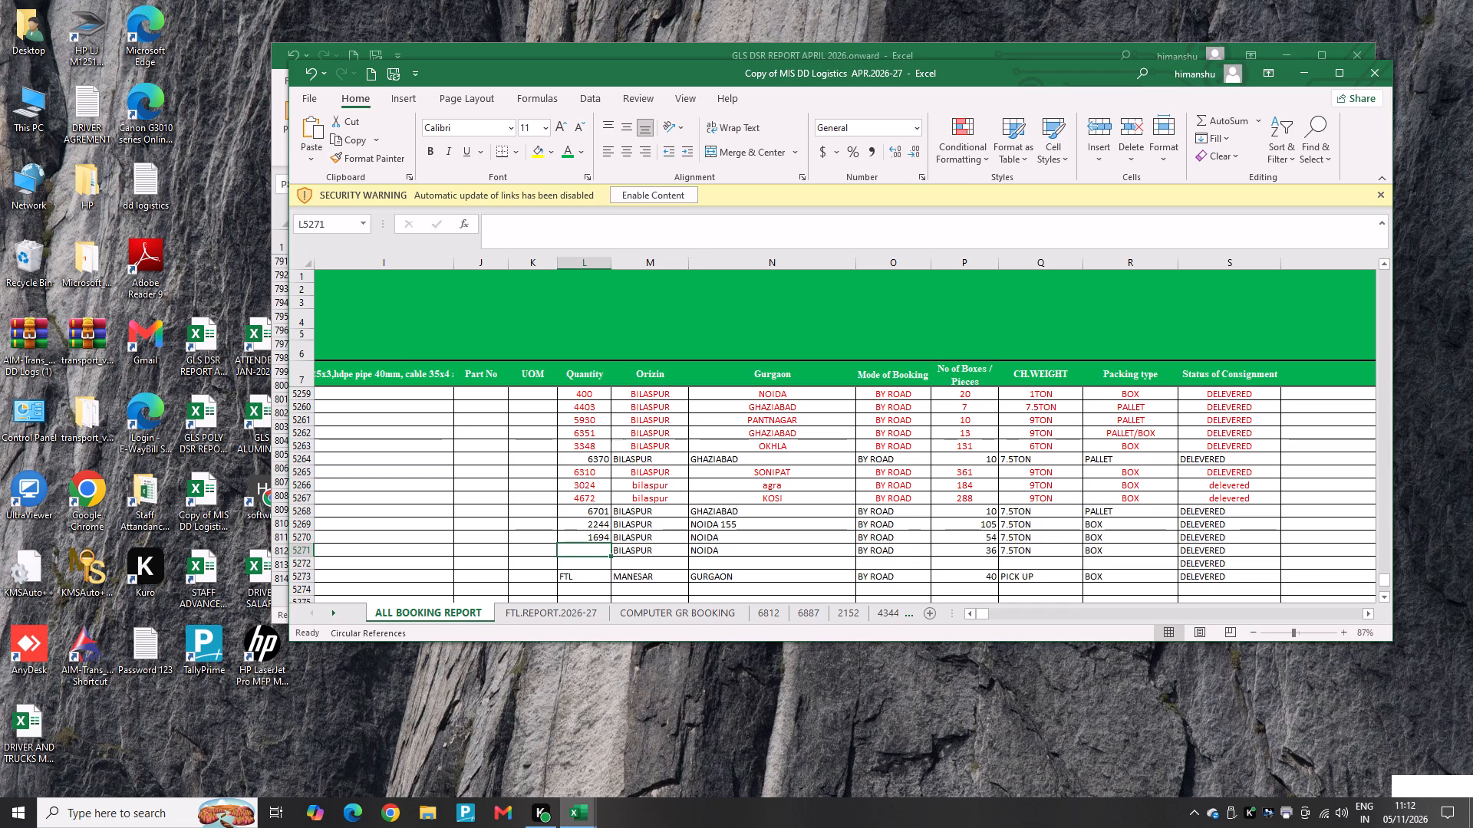
pyautogui.write('1070')
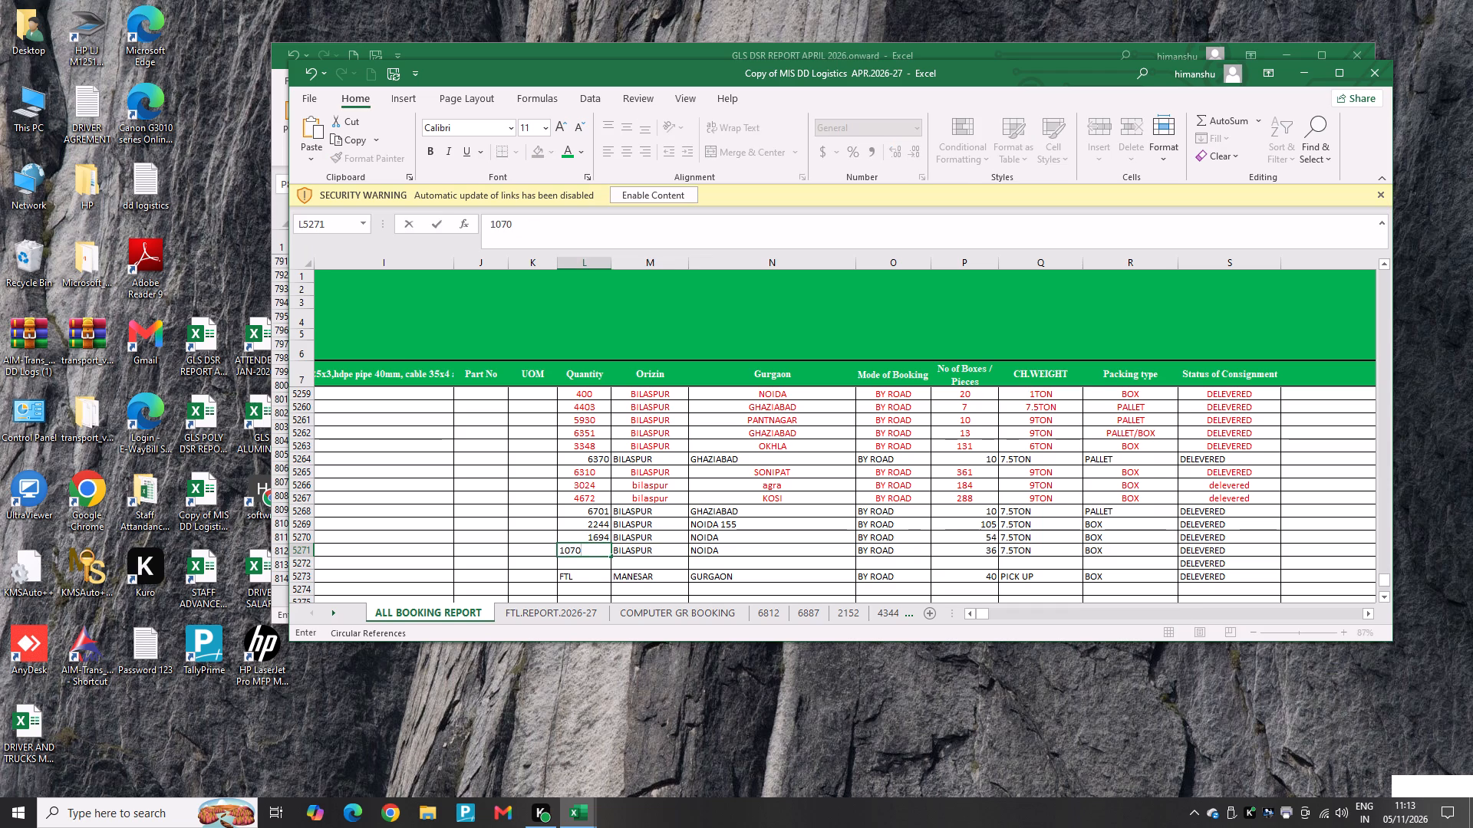
pyautogui.press('Left')
# Enter AS PER INVOICE as the invoice value in row 5271.
pyautogui.press('Left')
pyautogui.press('Left')
pyautogui.press('Left')
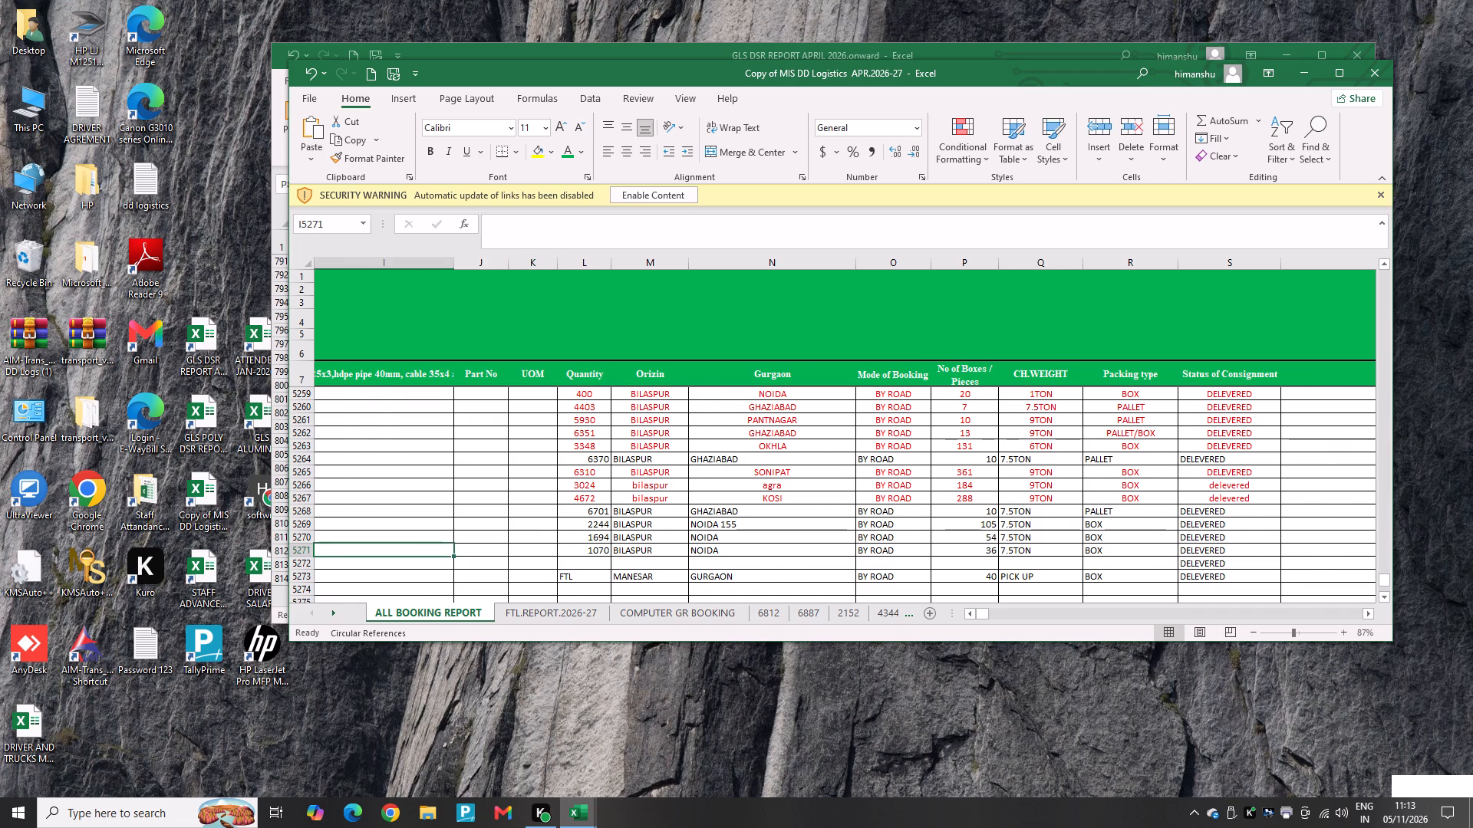
pyautogui.press('Left')
pyautogui.press('Right')
pyautogui.write('AS')
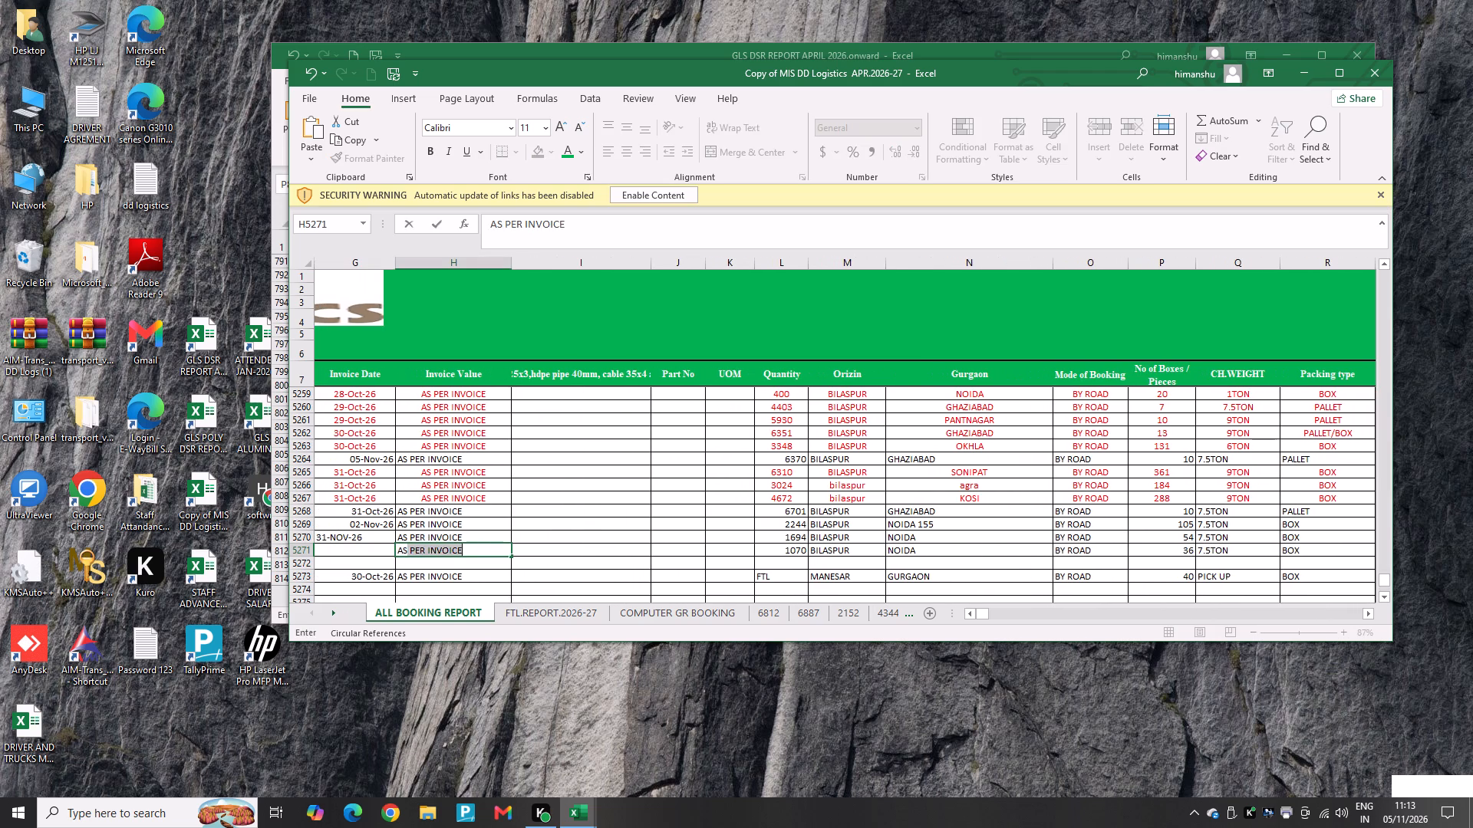
# Set the invoice date to 31-OCT-26 in rows 5271 and 5270.
pyautogui.press('Left')
pyautogui.press('Left')
pyautogui.press('Right')
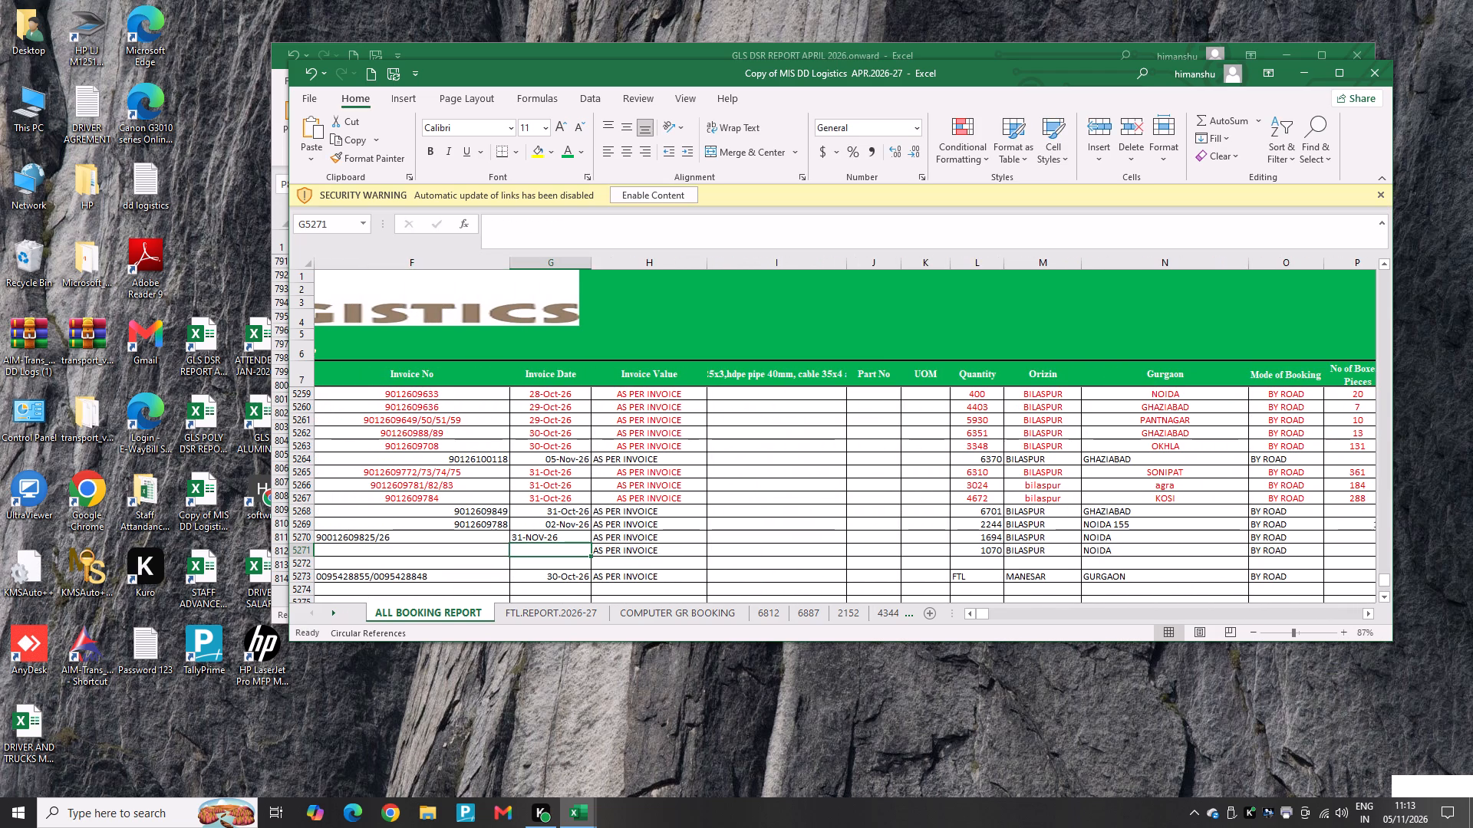
pyautogui.write('31-')
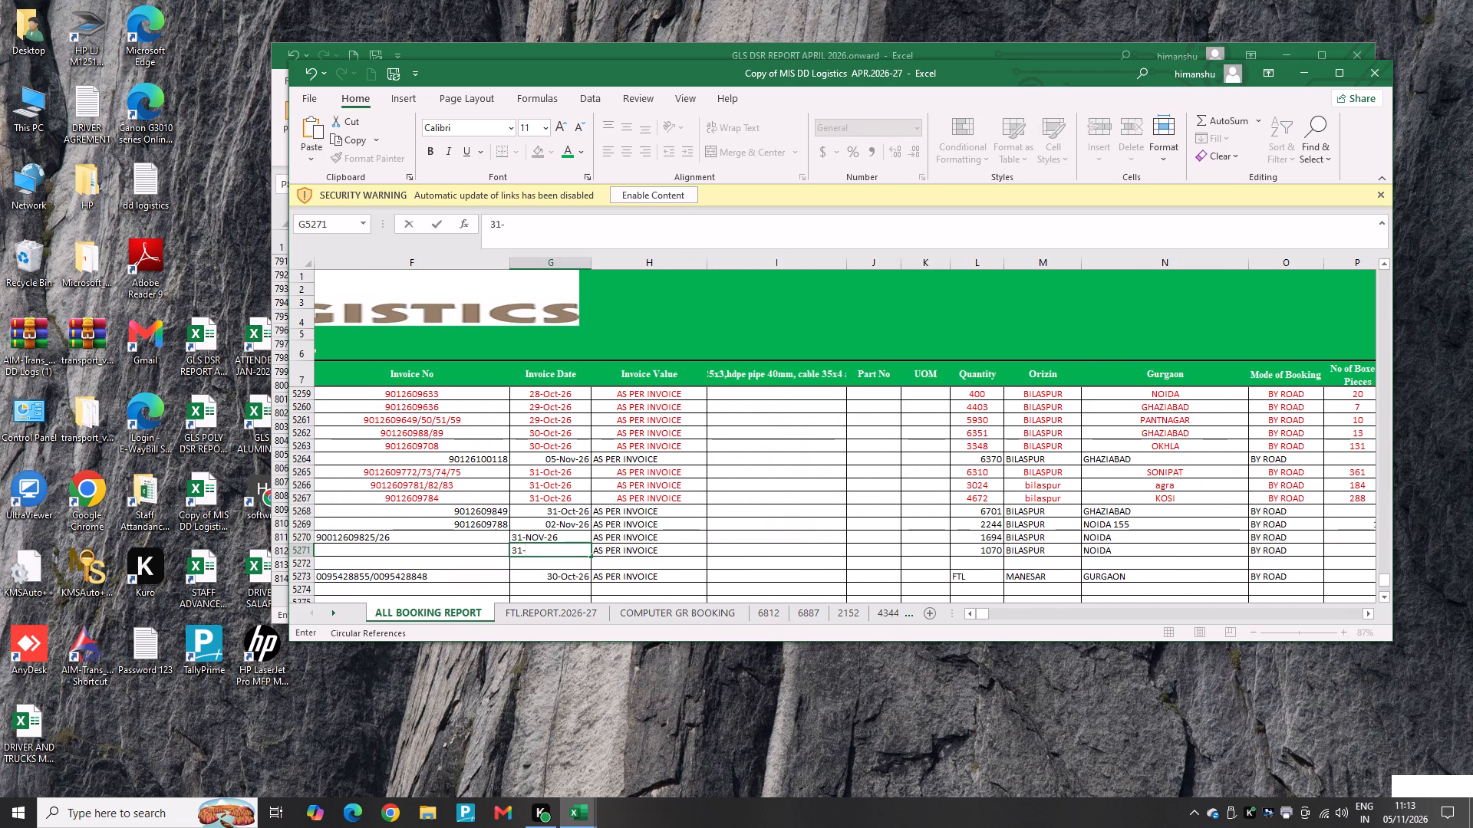
pyautogui.press('n')
pyautogui.press('BackSpace')
pyautogui.press('BackSpace')
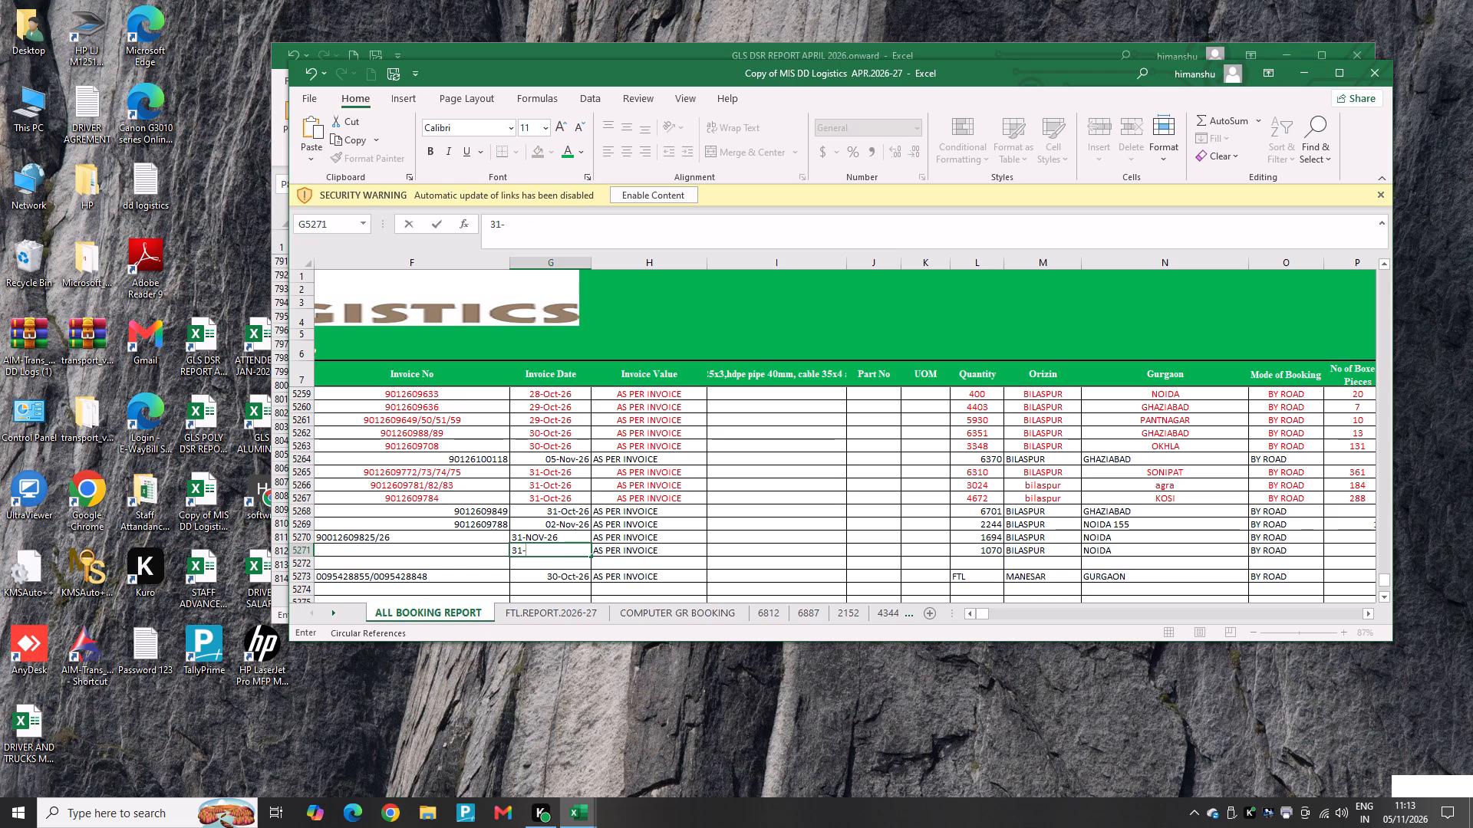
pyautogui.write('OCT-26')
pyautogui.press('Up')
pyautogui.write('31-')
pyautogui.write('OCT-26')
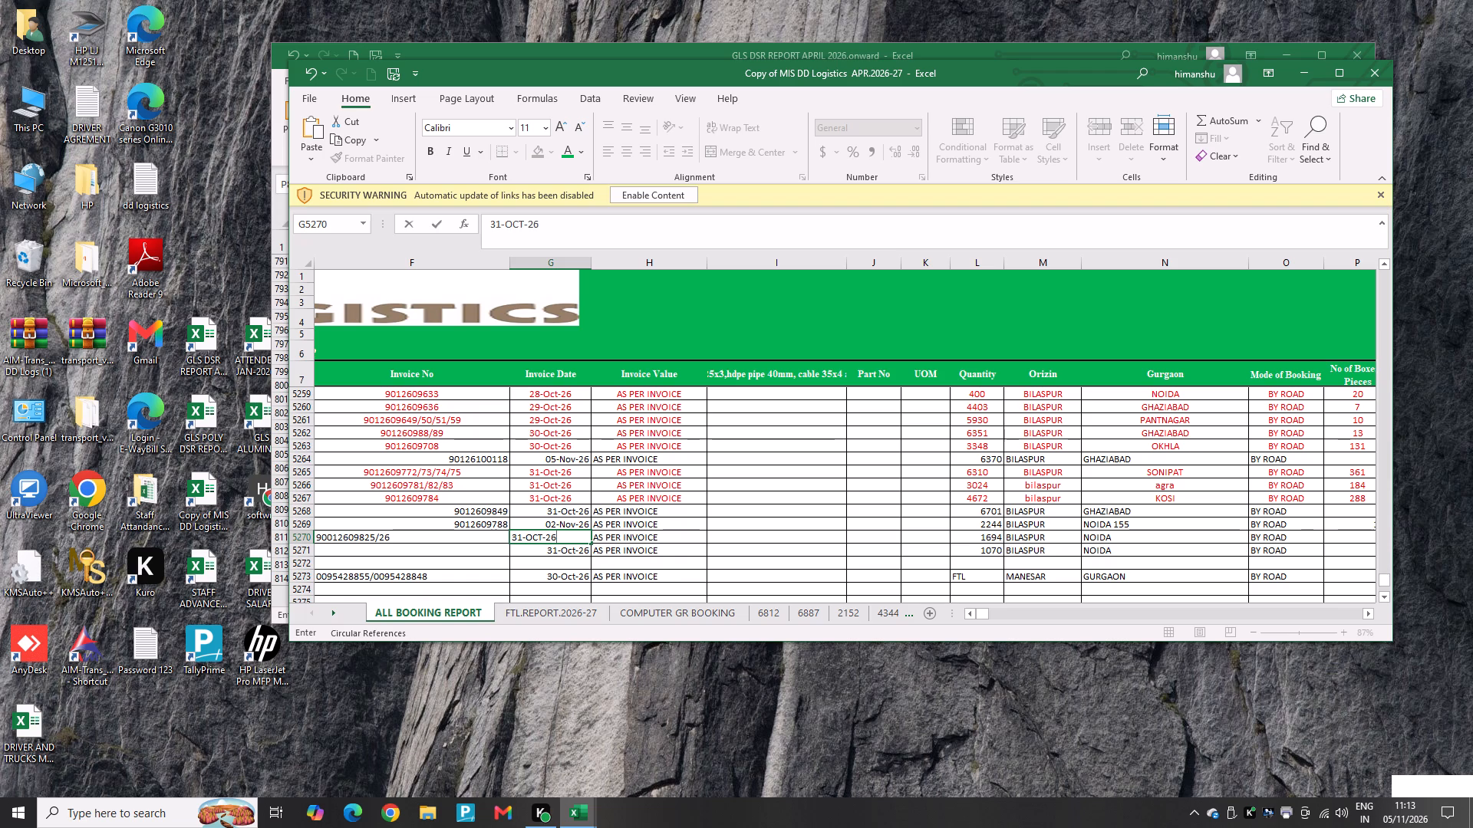
pyautogui.press('Right')
# Check the invoice number, consignee, consignor and booking date cells of row 5271.
pyautogui.press('Left')
pyautogui.press('Left')
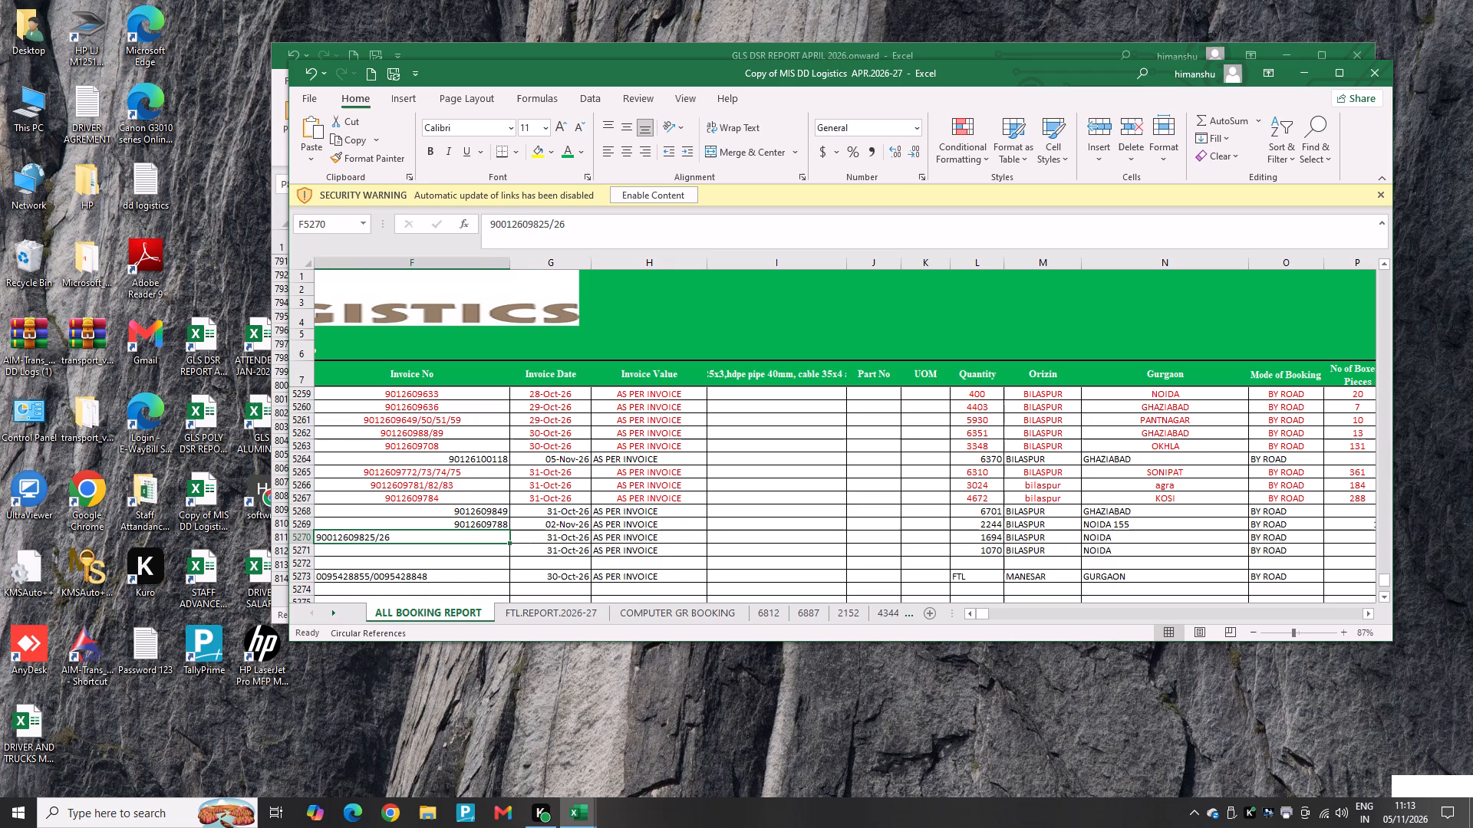
pyautogui.press('Down')
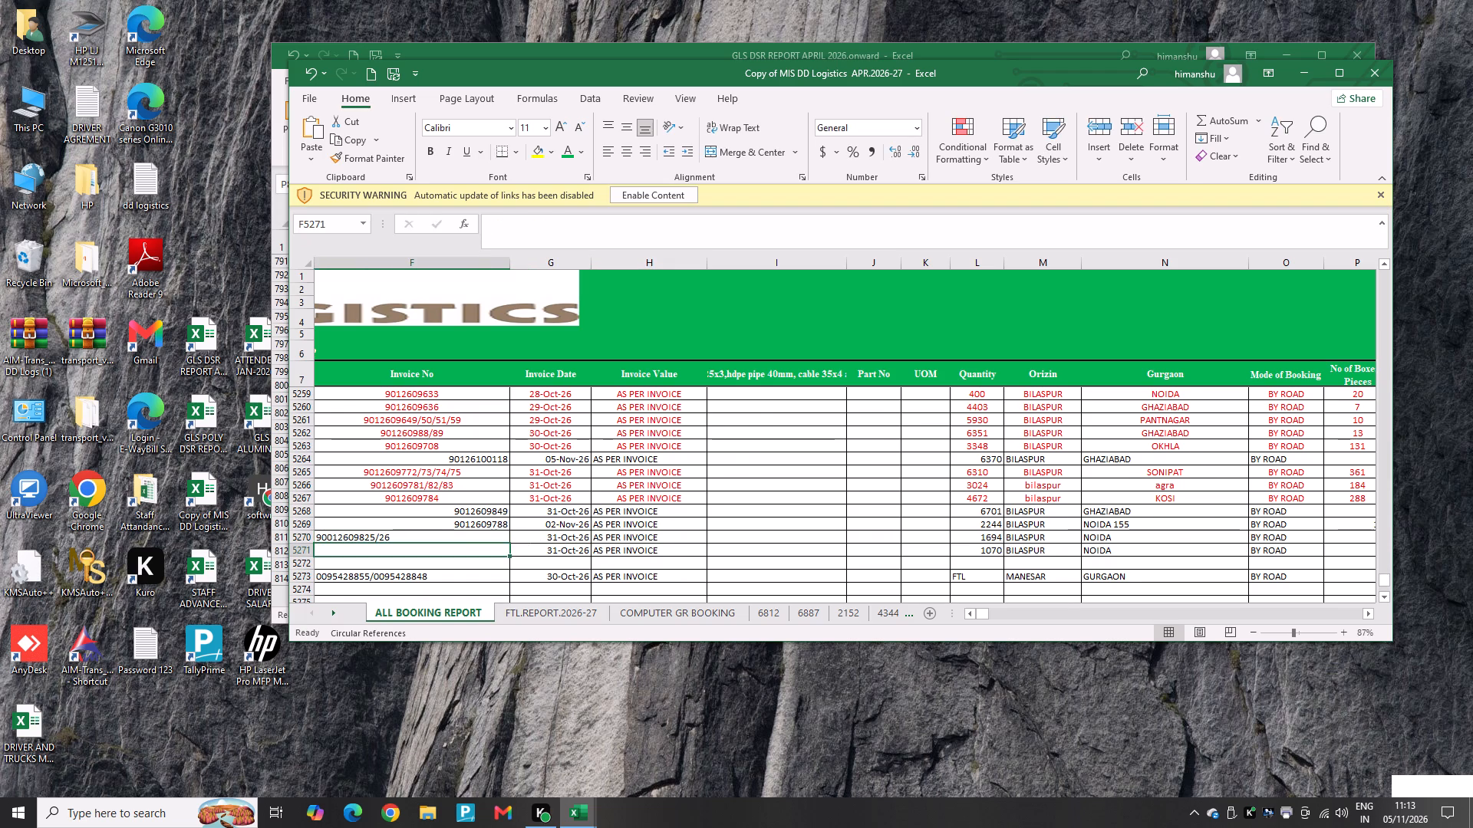
pyautogui.press('Left')
pyautogui.press('Left')
pyautogui.press('Left')
pyautogui.press('Right')
pyautogui.press('Right')
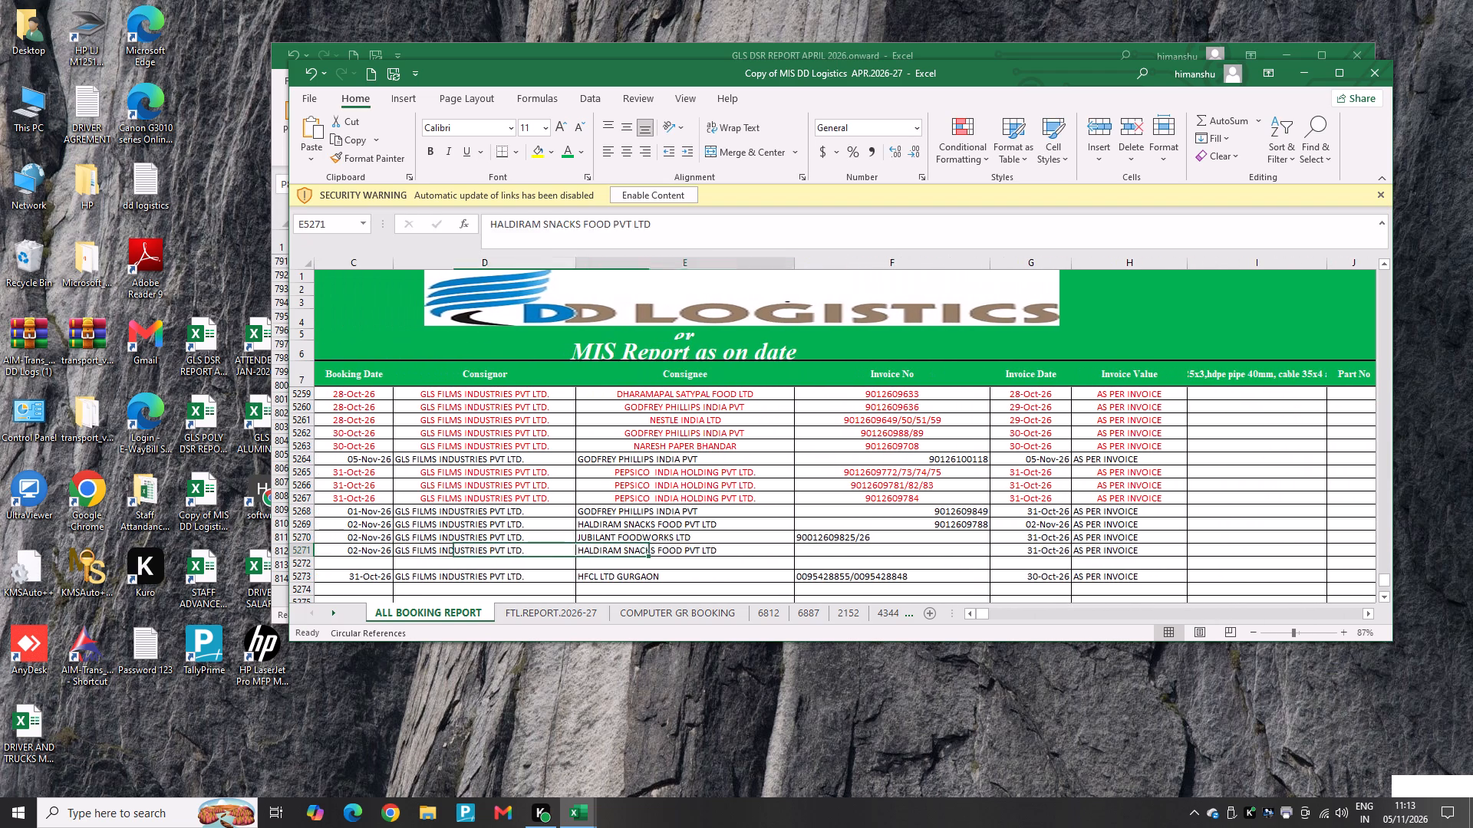
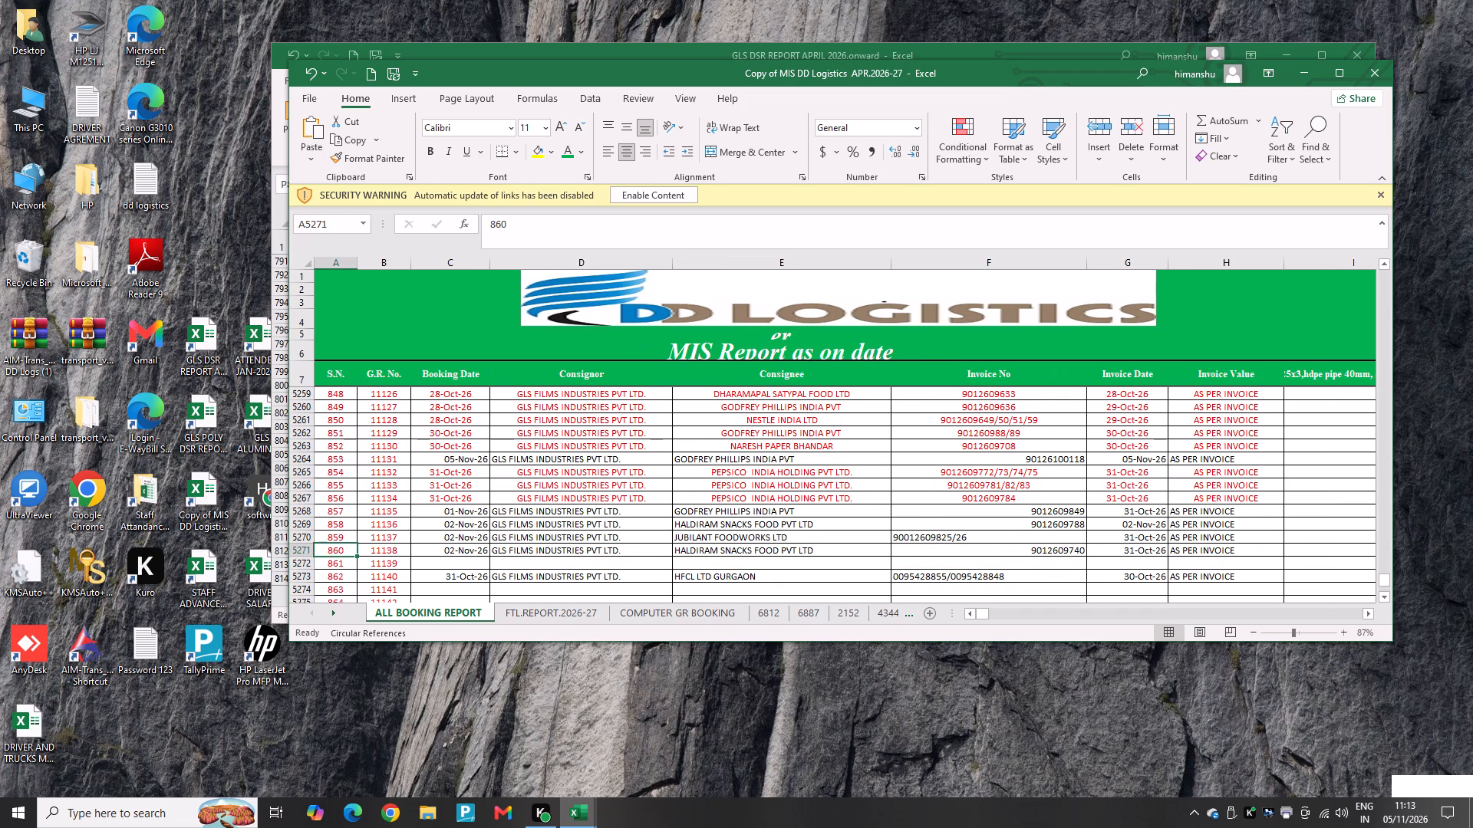
# Go to the empty booking date cell of G.R. No. 11139 in row 5272 to start that consignment's entry.
pyautogui.press('Down')
pyautogui.press('Right')
pyautogui.press('Right')
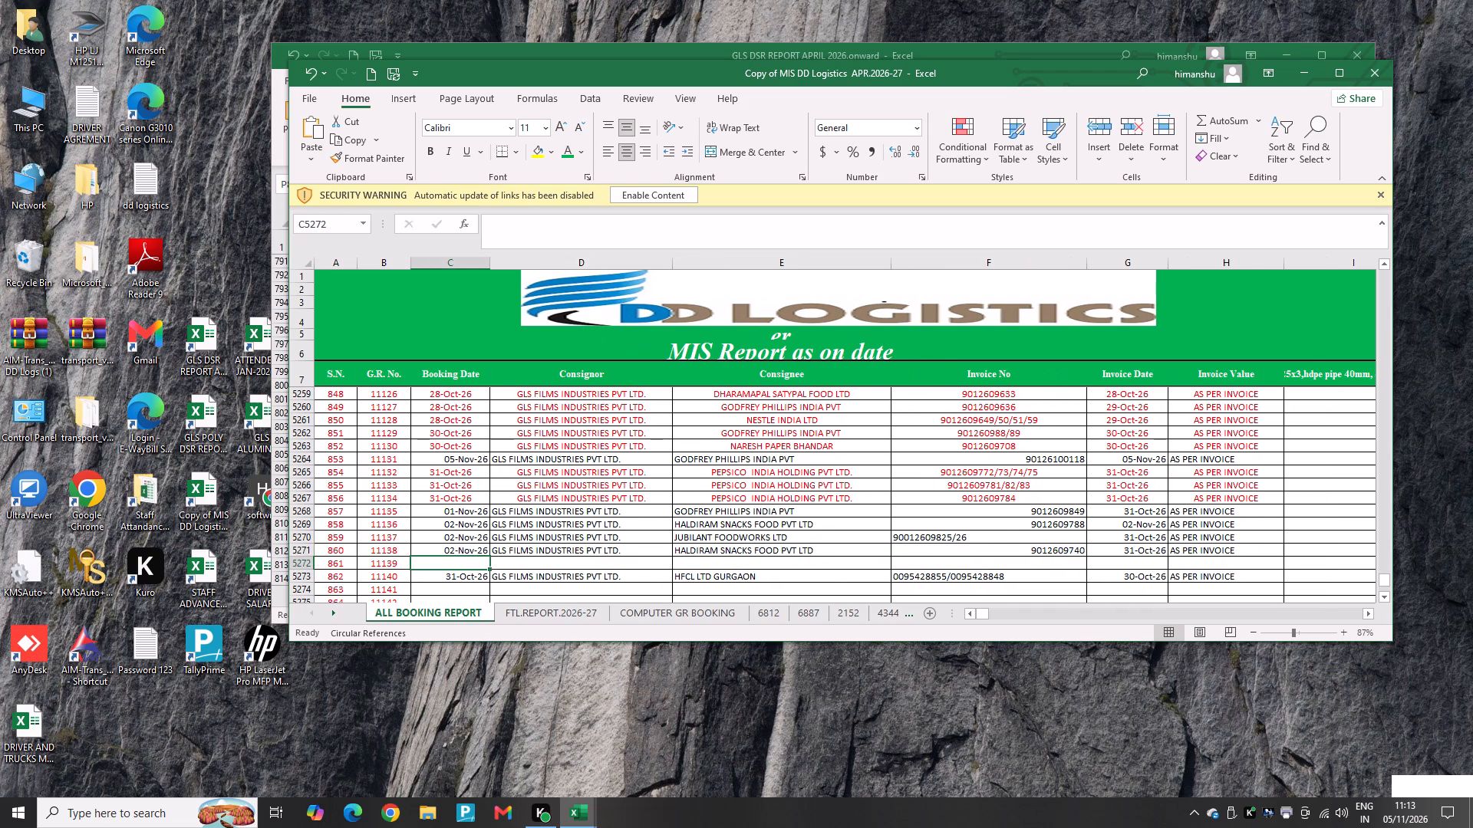
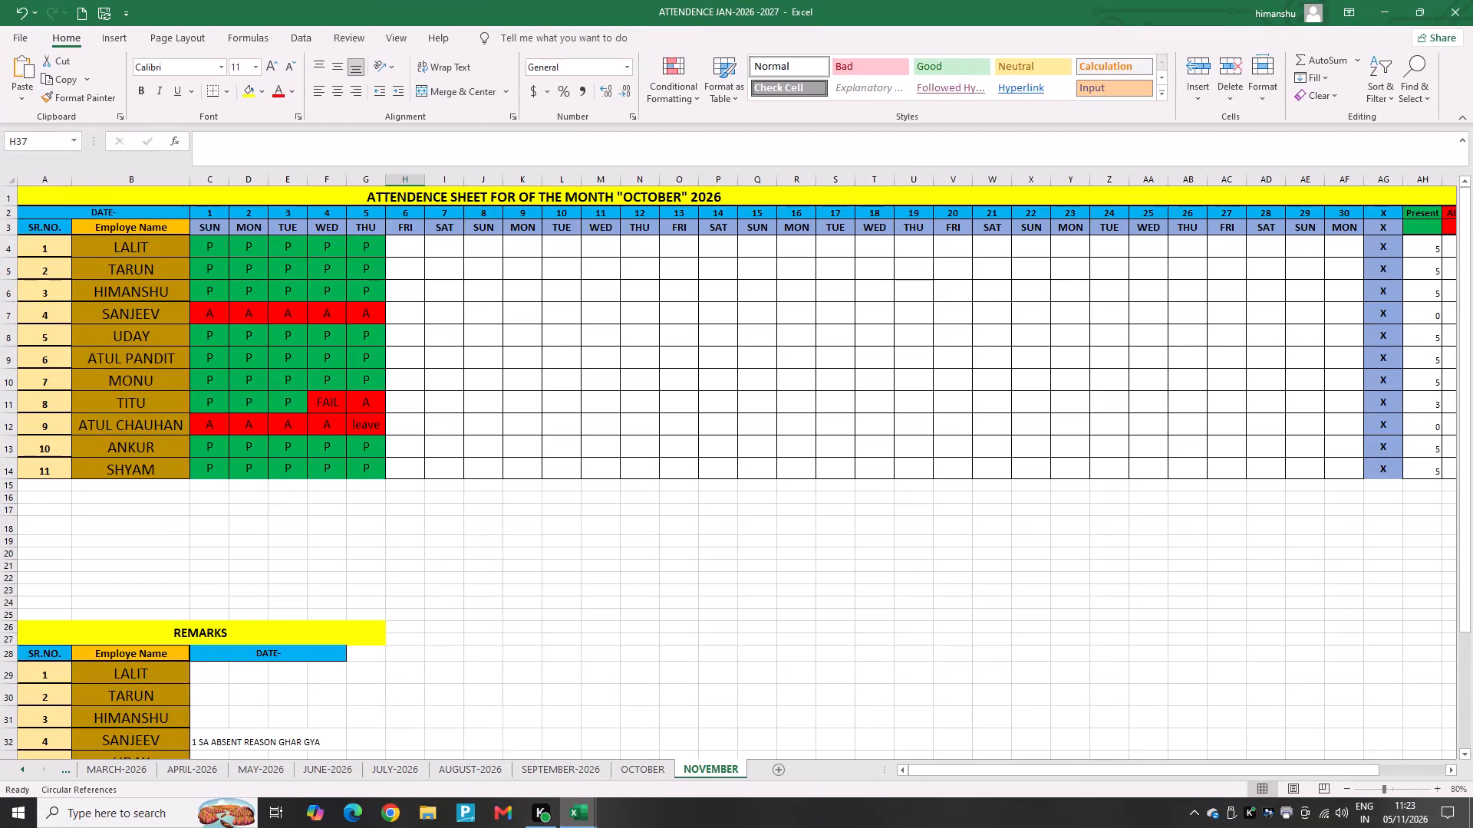
# Enter H on days 8 and 9 for employee 1 in the NOVEMBER sheet, and fill day 8 down to employee 11.
pyautogui.click(443, 248)
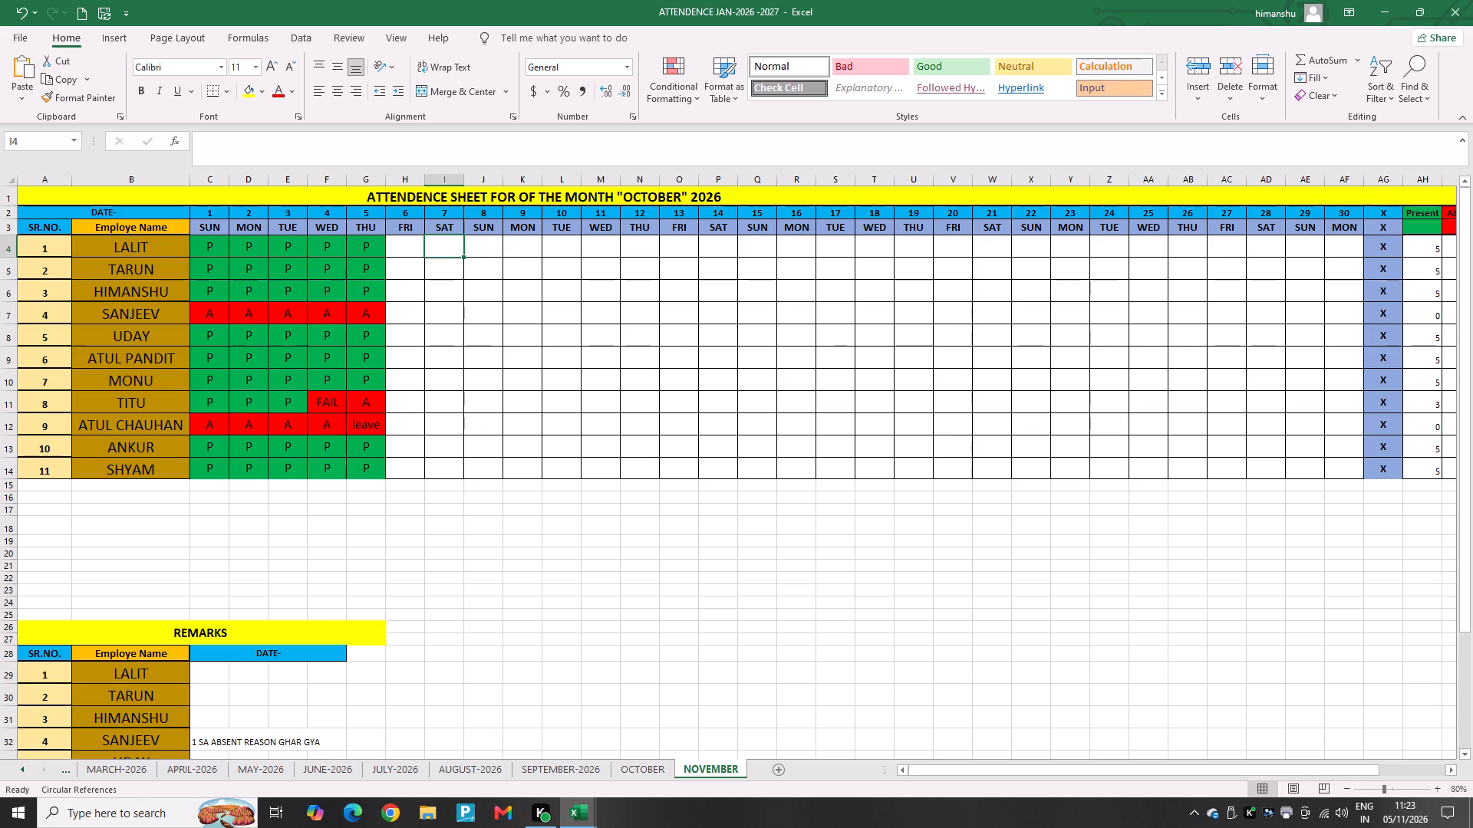
pyautogui.click(482, 253)
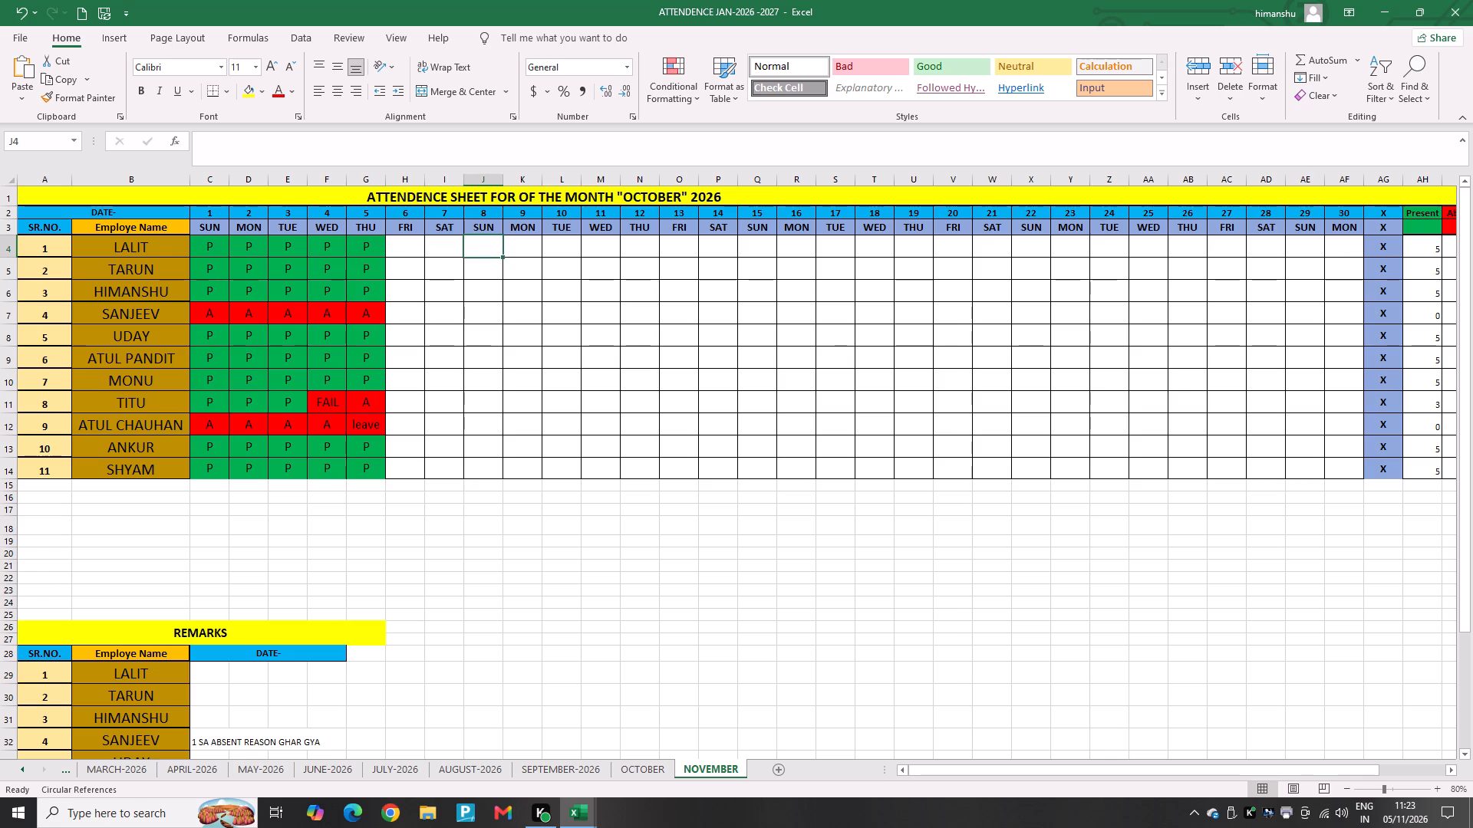
pyautogui.press('h')
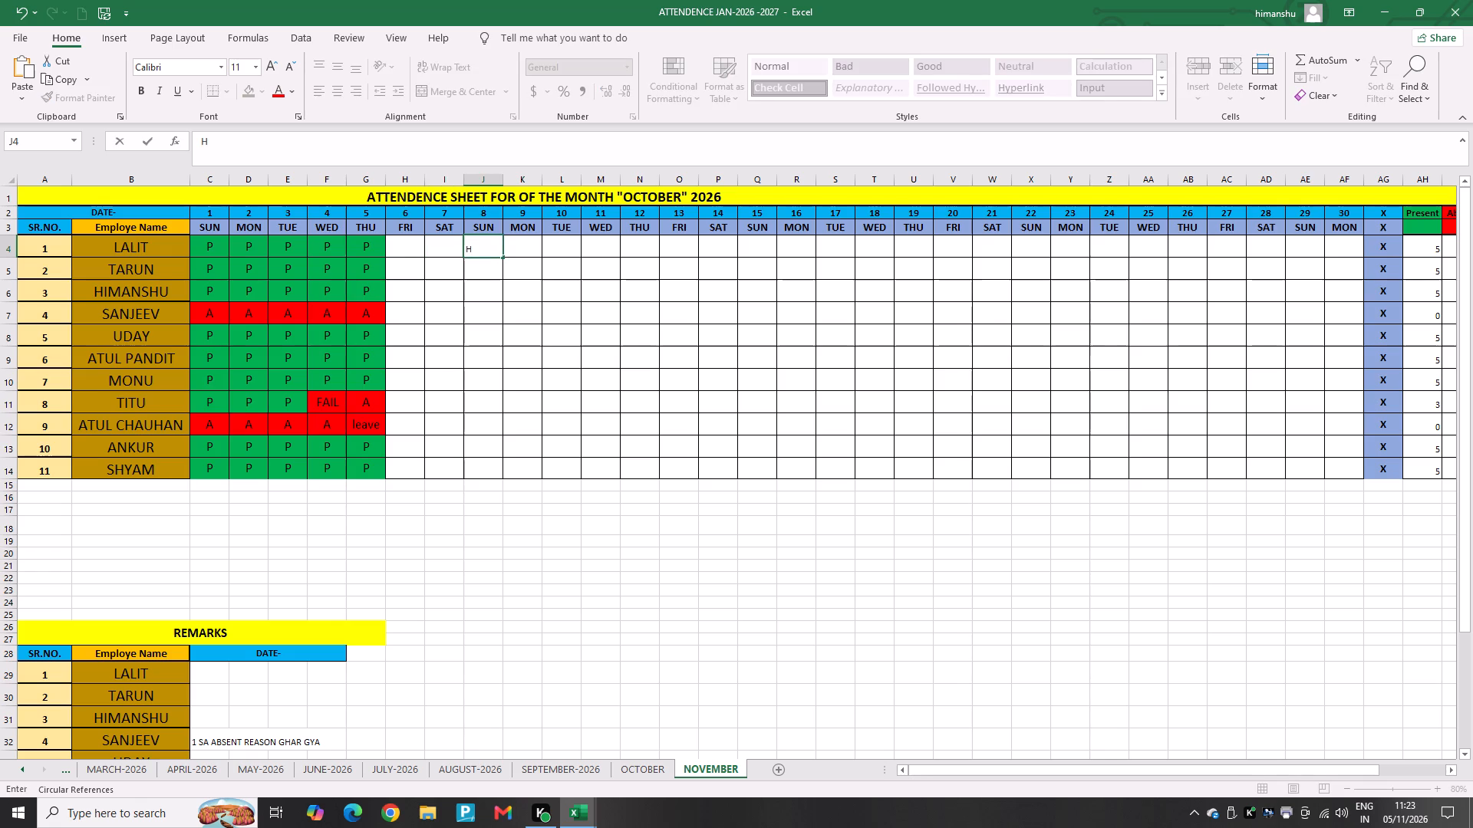
pyautogui.click(522, 245)
pyautogui.press('h')
pyautogui.click(489, 271)
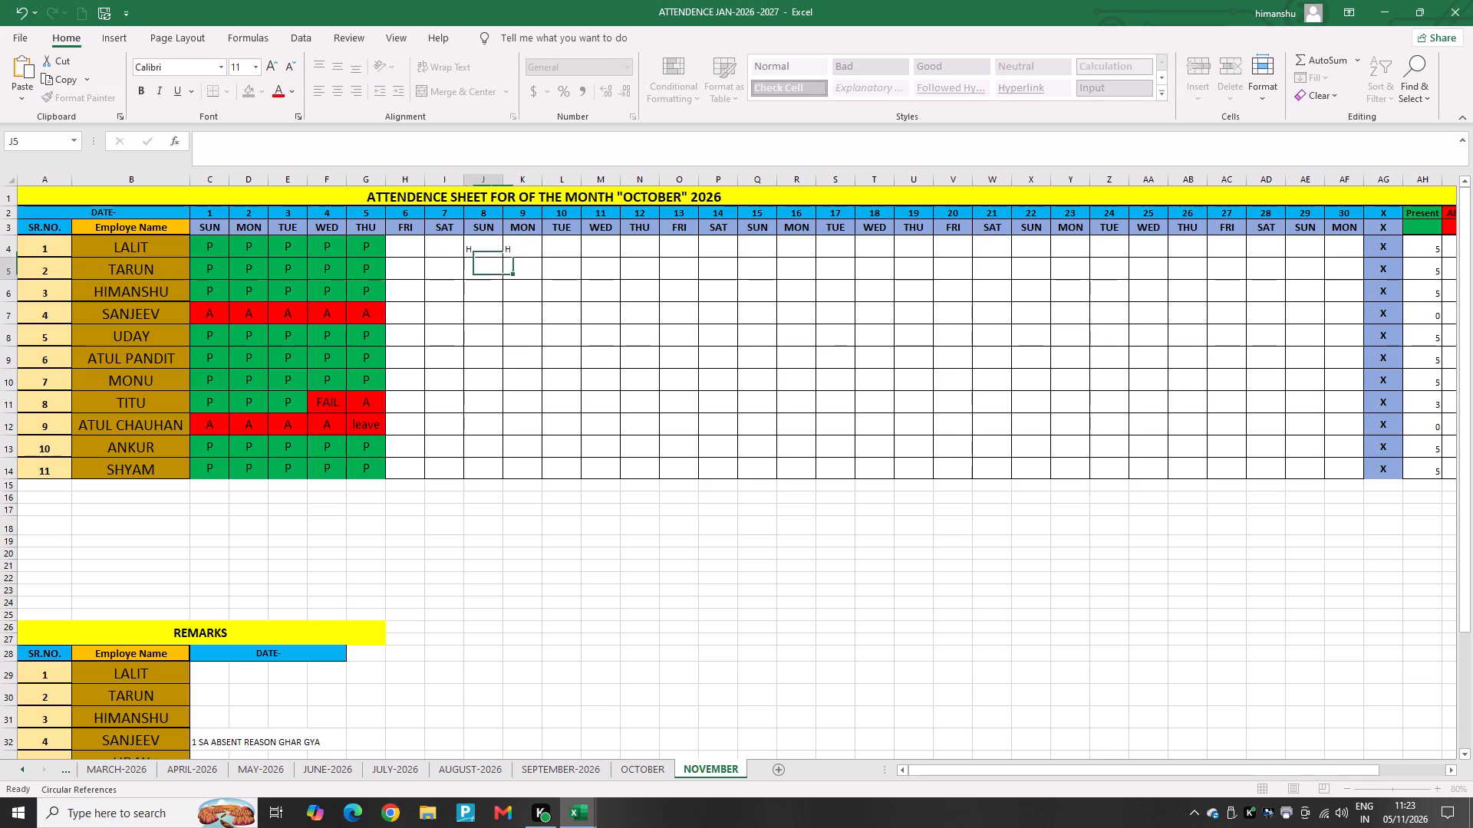
pyautogui.click(485, 242)
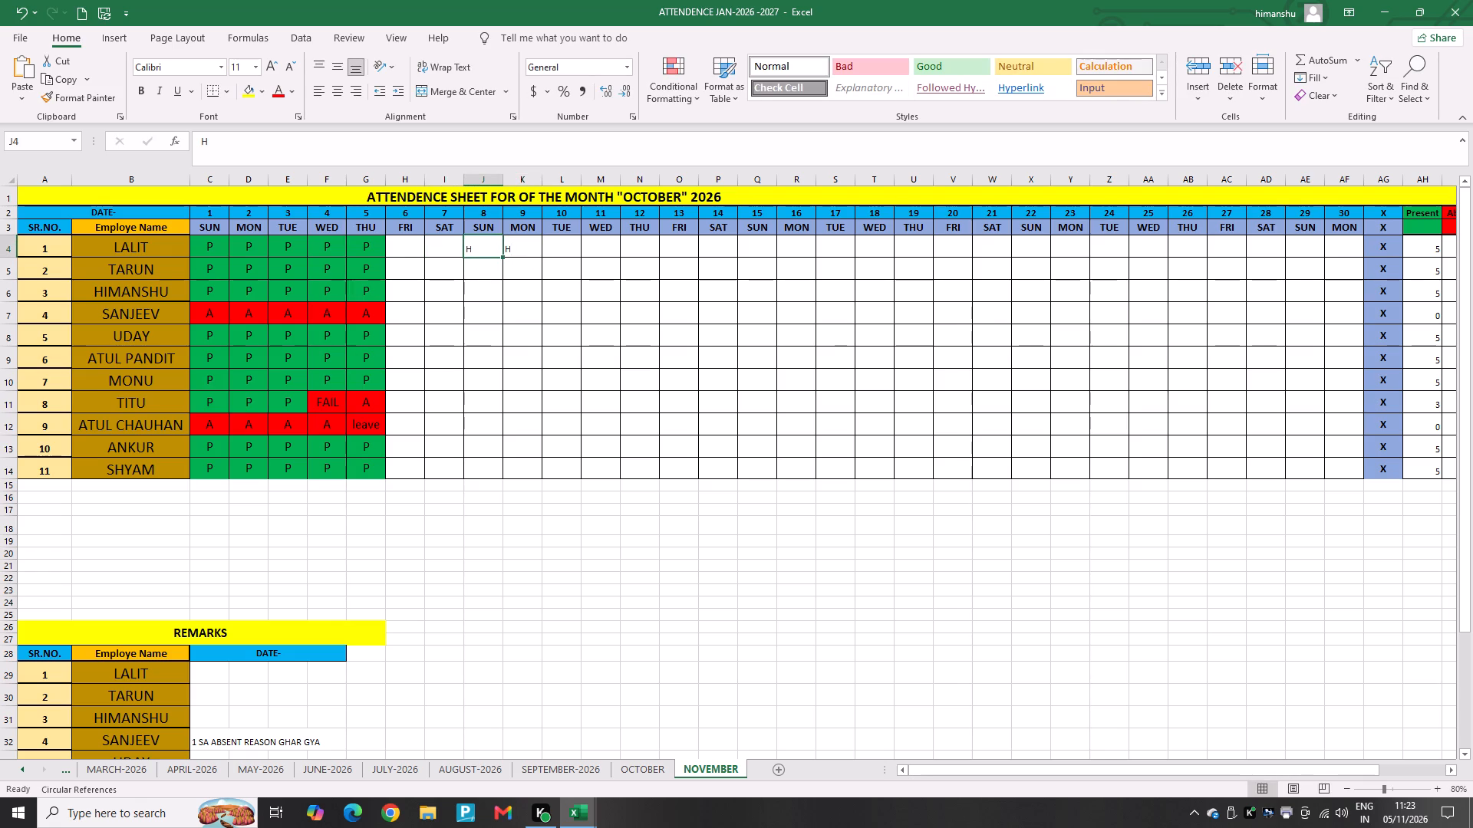
pyautogui.moveTo(500, 256); pyautogui.dragTo(479, 435)
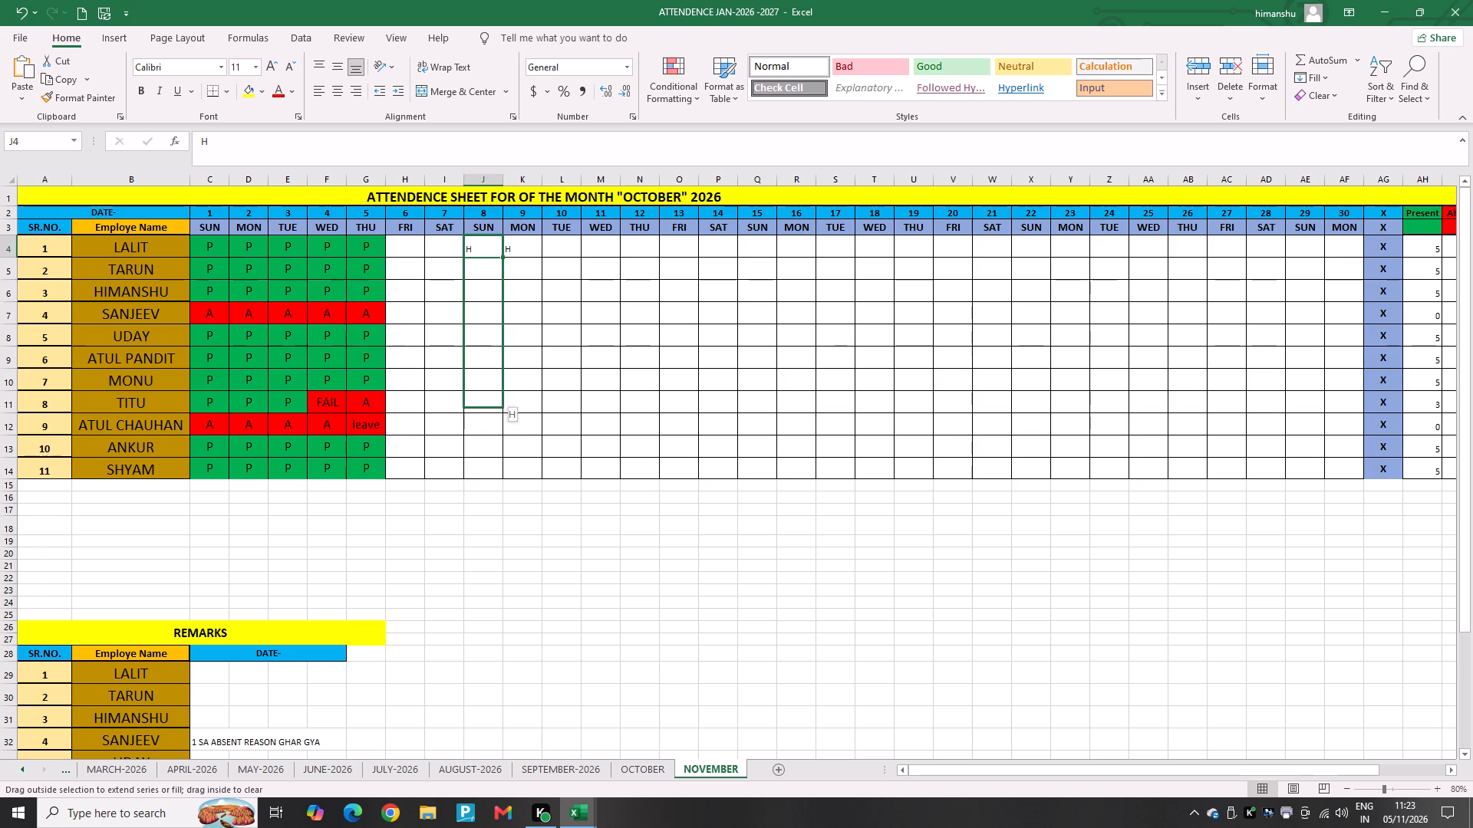
pyautogui.moveTo(479, 435); pyautogui.dragTo(482, 468)
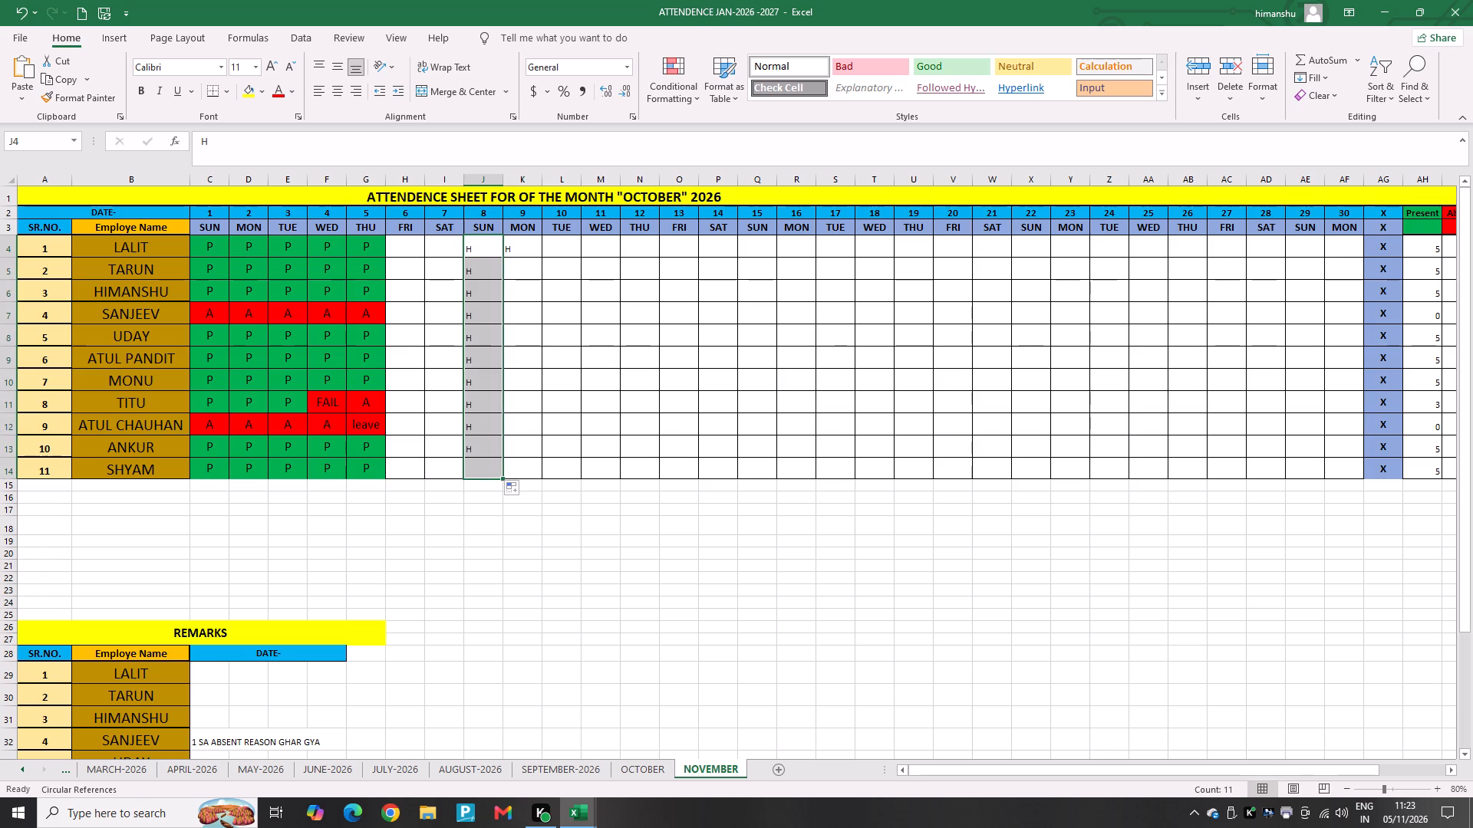
# Fill the H entry for day 9 down from employee 1 to employee 11.
pyautogui.click(530, 244)
pyautogui.moveTo(542, 253); pyautogui.dragTo(542, 264)
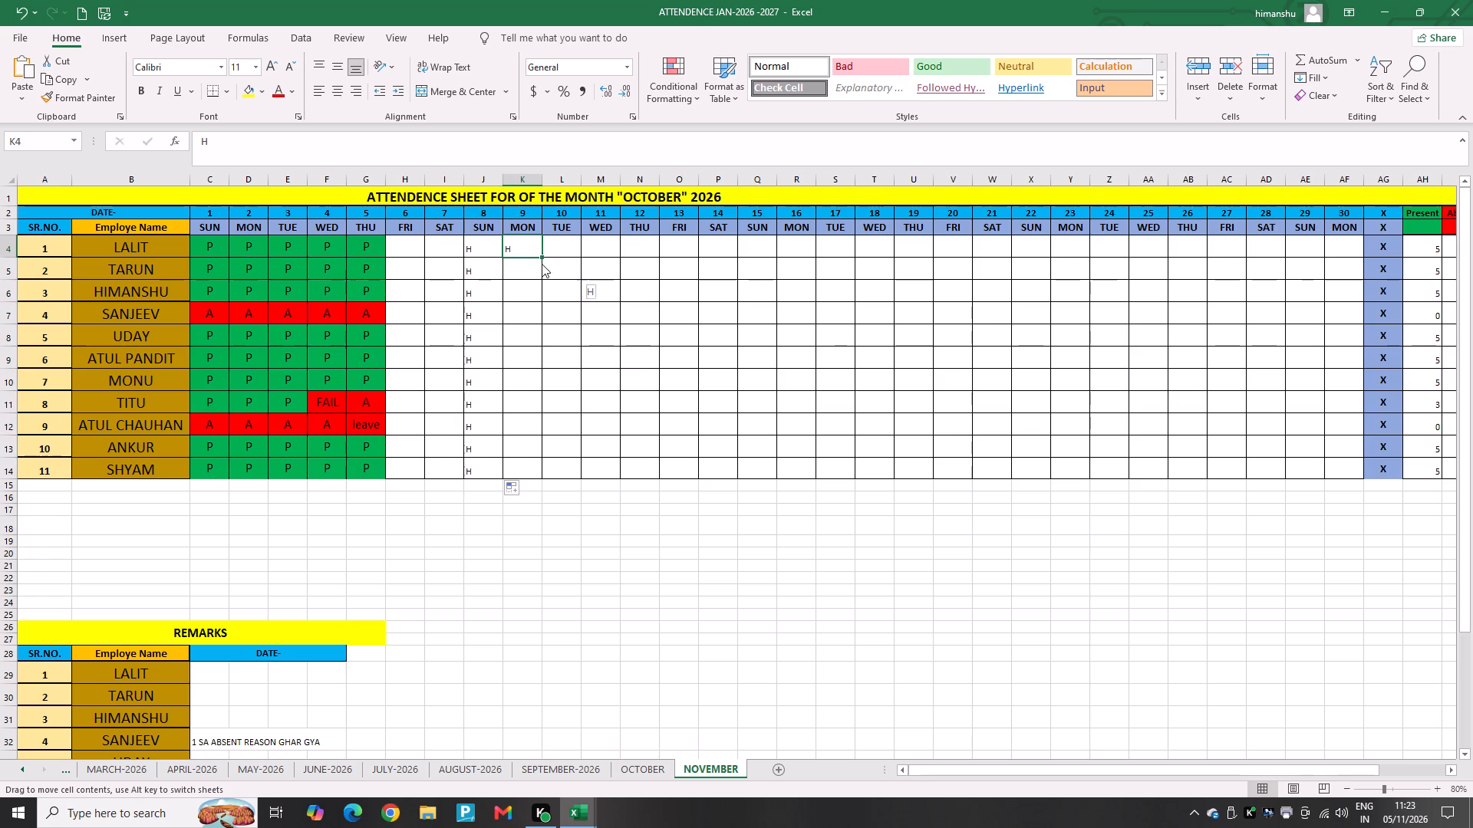
pyautogui.moveTo(542, 264); pyautogui.dragTo(541, 277)
pyautogui.click(529, 250)
pyautogui.click(954, 389)
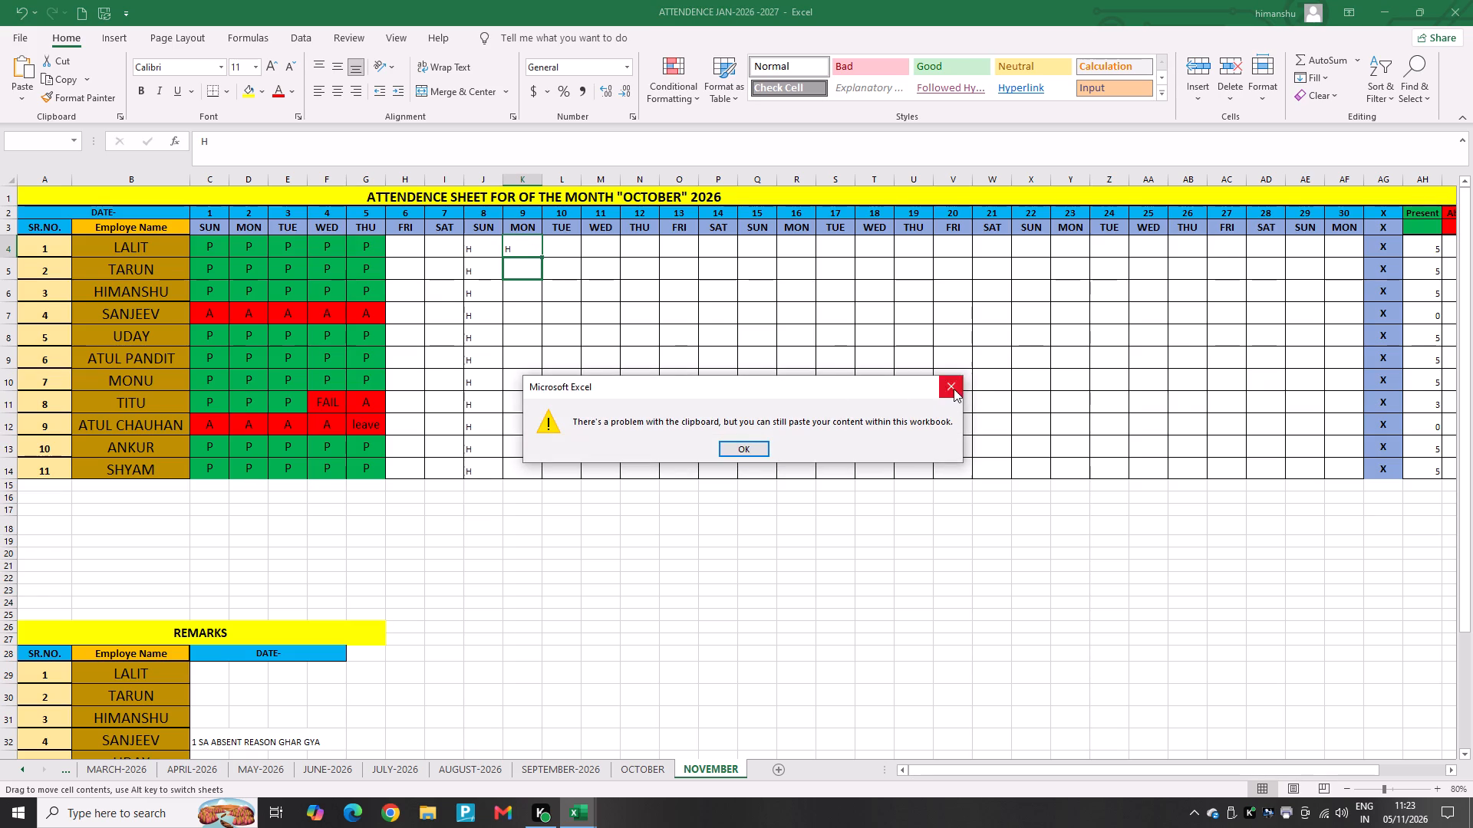
pyautogui.moveTo(541, 279); pyautogui.dragTo(533, 245)
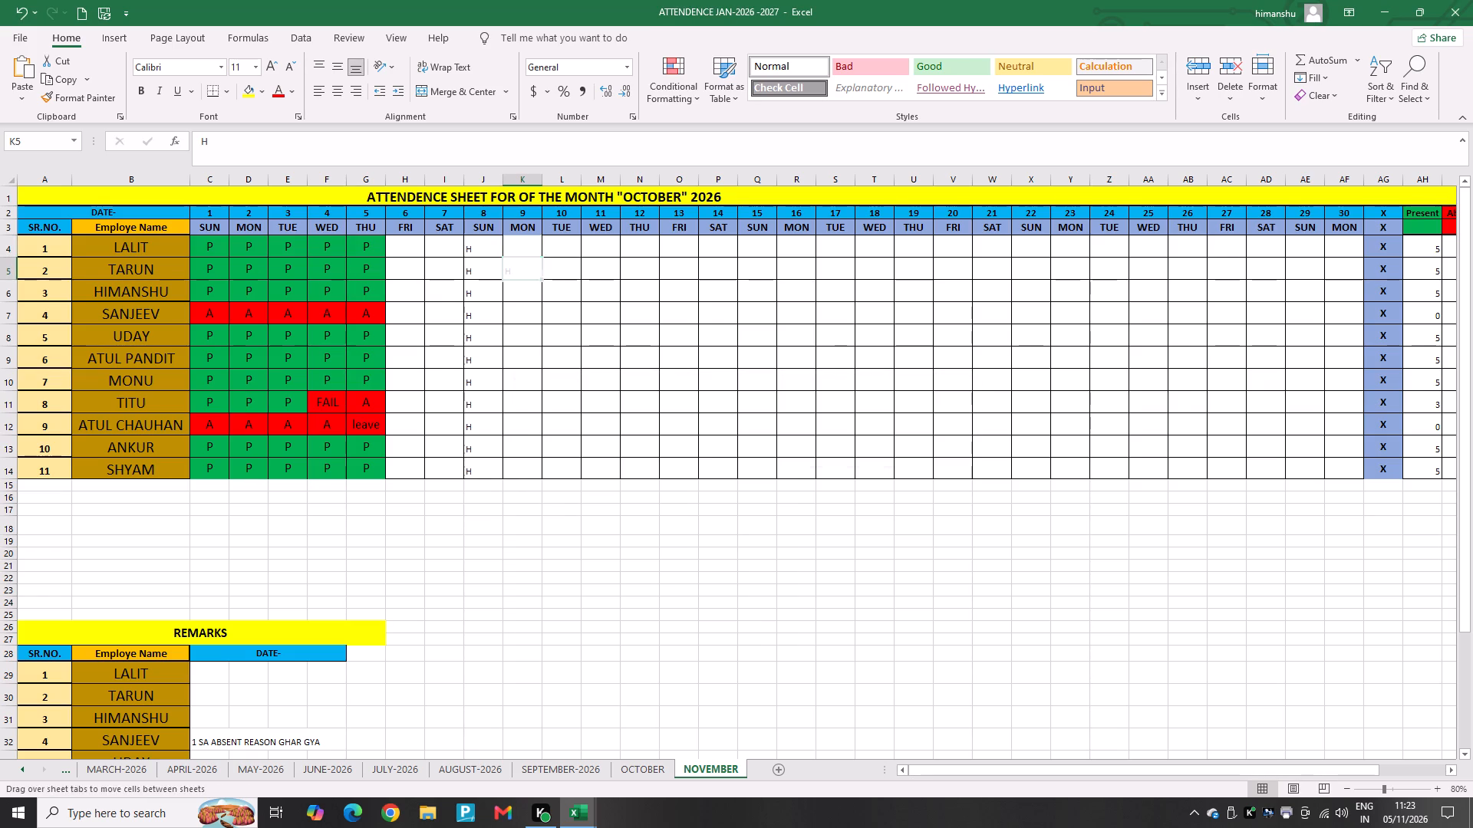
pyautogui.moveTo(533, 245); pyautogui.dragTo(532, 241)
pyautogui.click(477, 244)
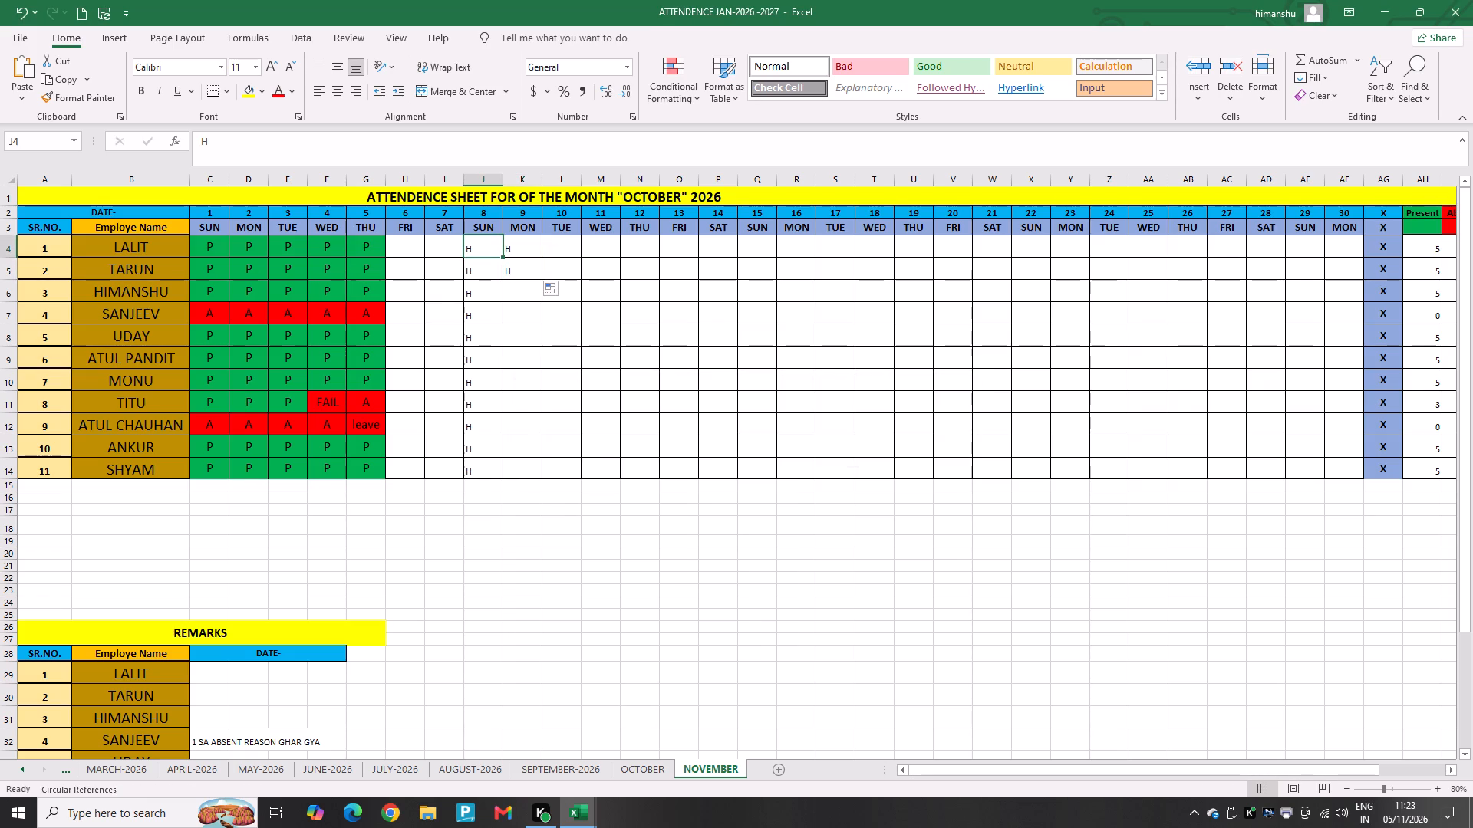
pyautogui.moveTo(499, 255); pyautogui.dragTo(535, 255)
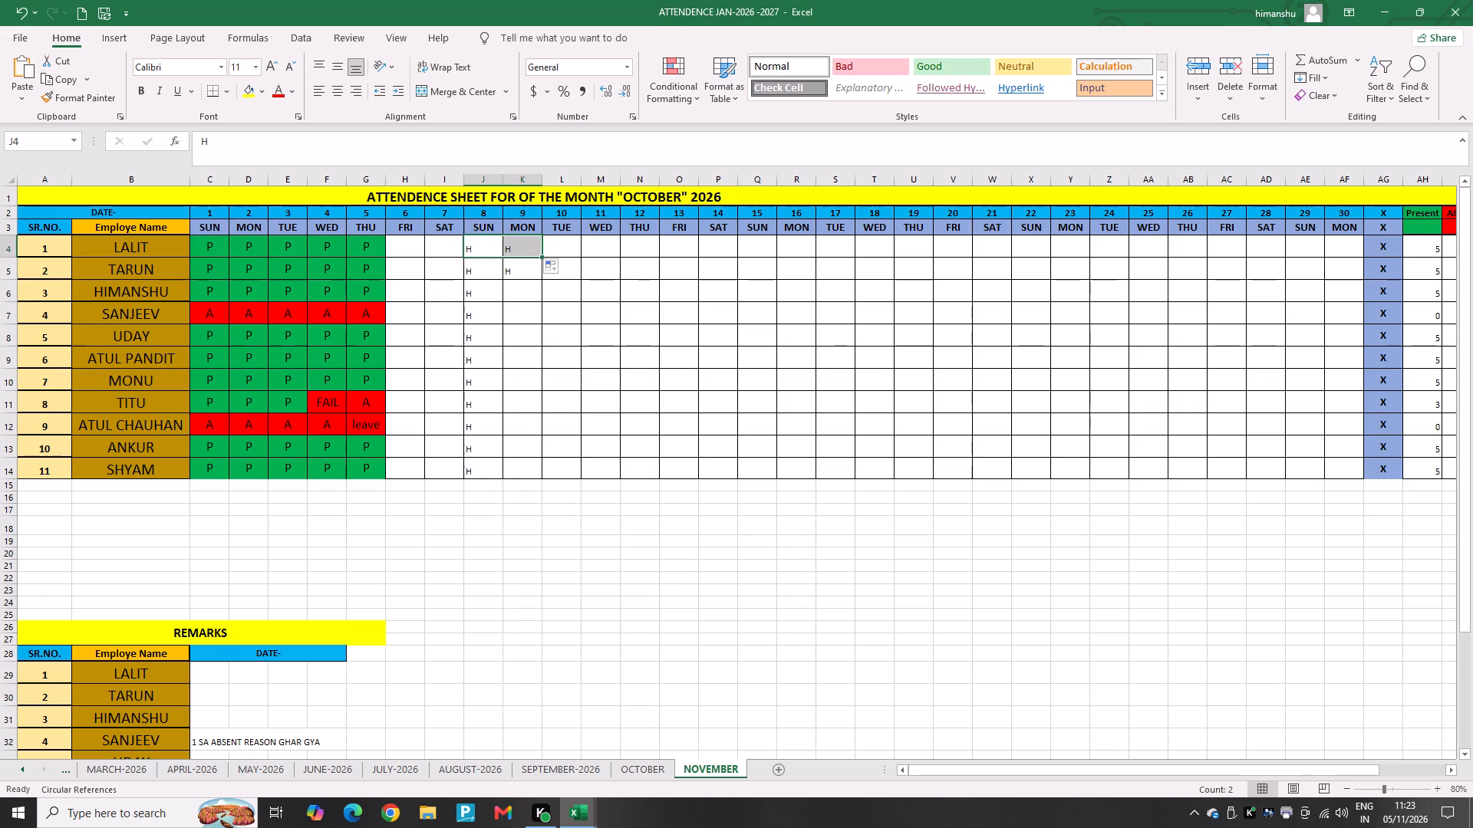
pyautogui.moveTo(542, 256); pyautogui.dragTo(537, 481)
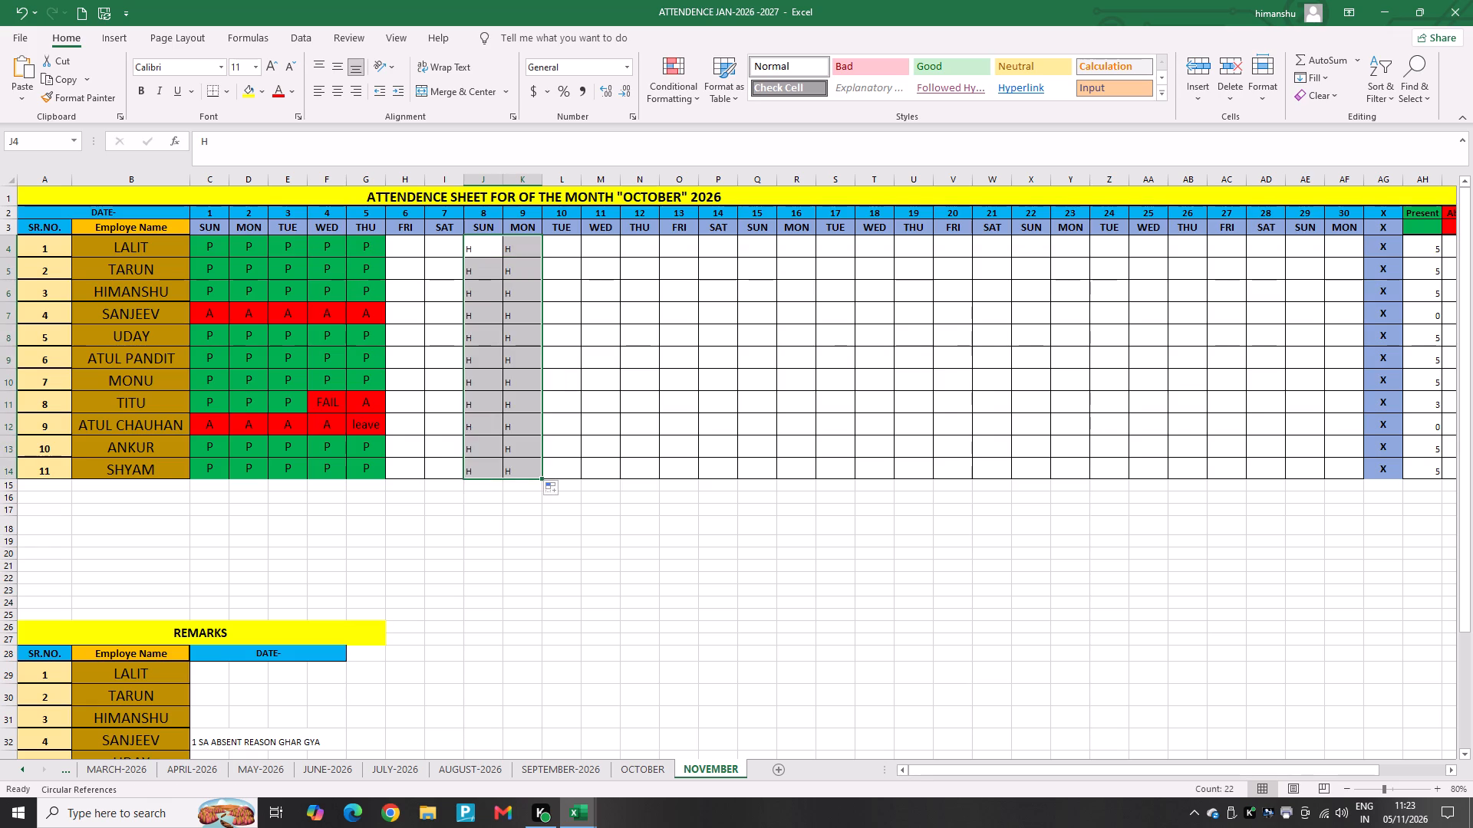
# Centre the H entries of days 8 and 9 horizontally and set their font size to 18.
pyautogui.click(341, 87)
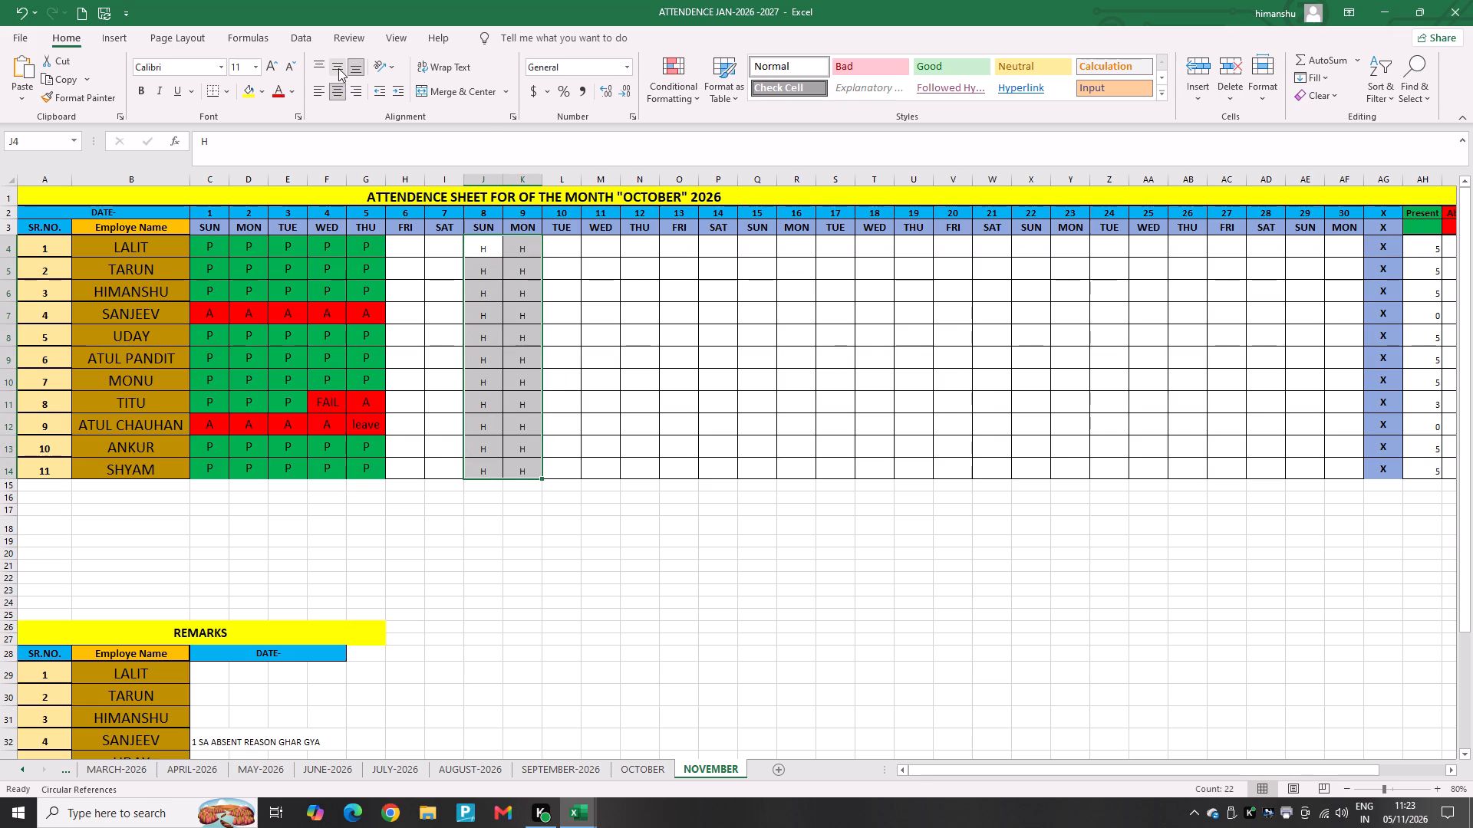
pyautogui.click(253, 70)
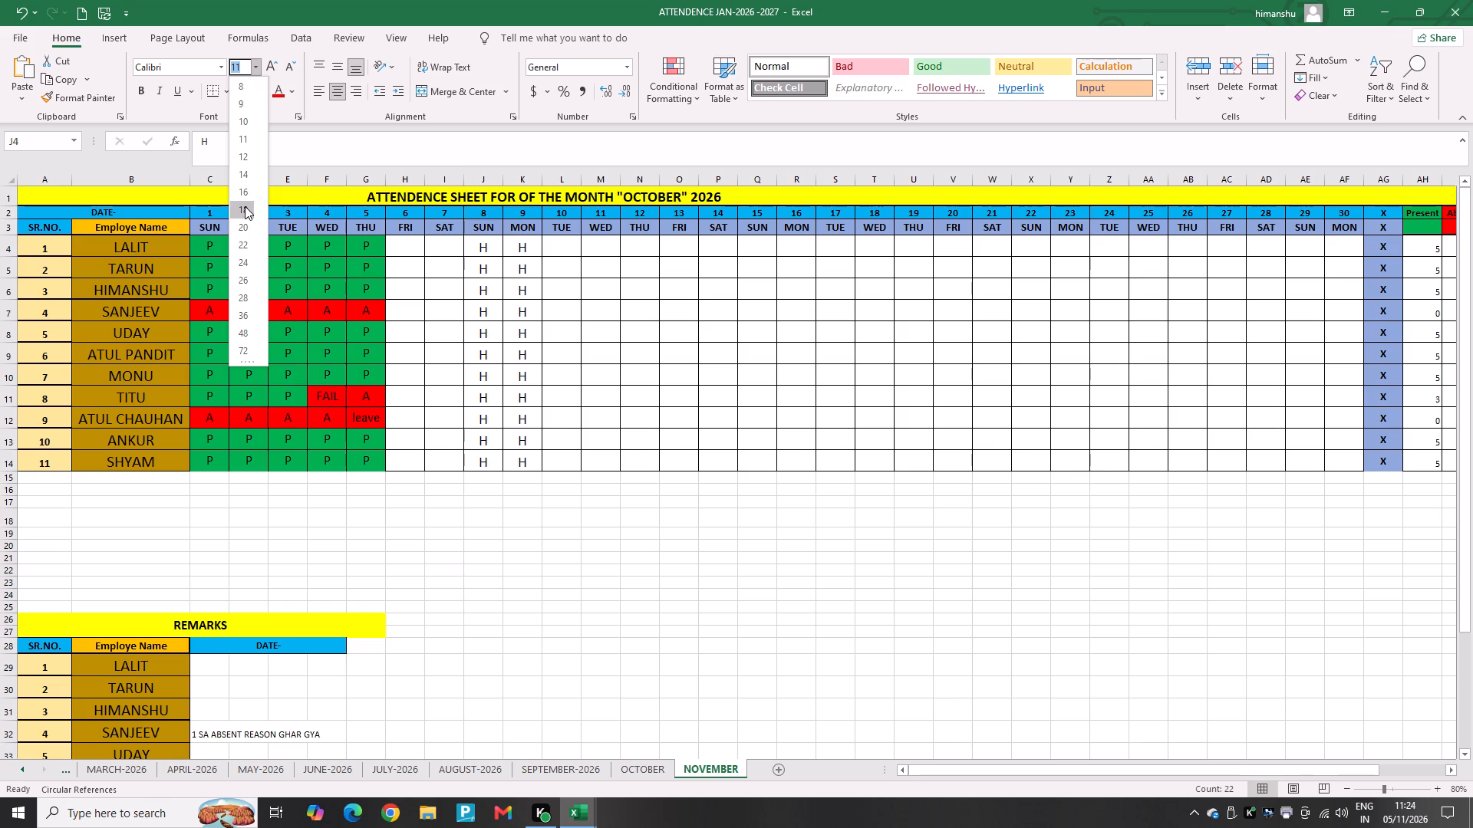
pyautogui.click(245, 206)
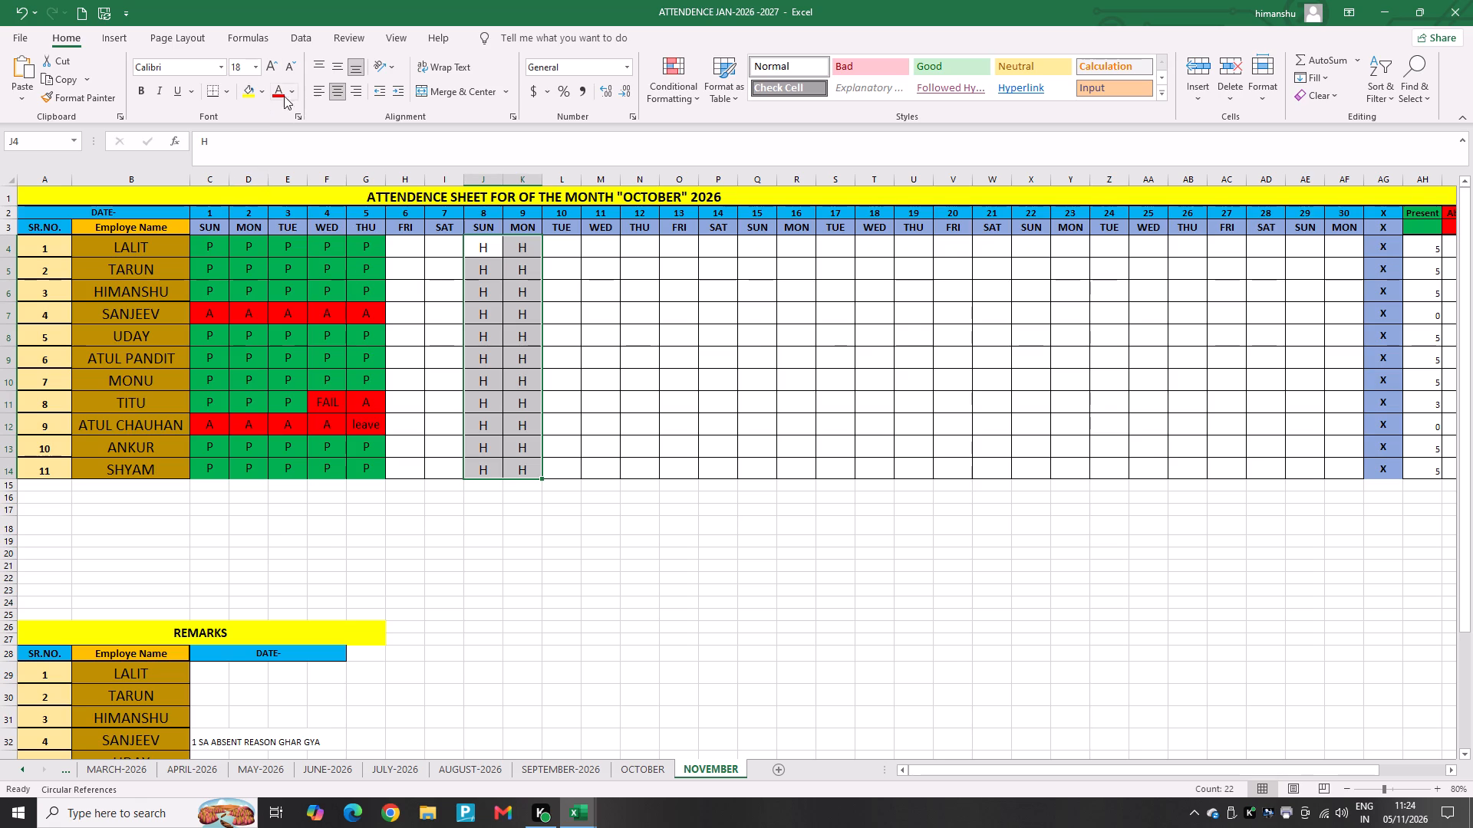
# Apply a light blue fill to the H entries of days 8 and 9 for all employees.
pyautogui.click(264, 92)
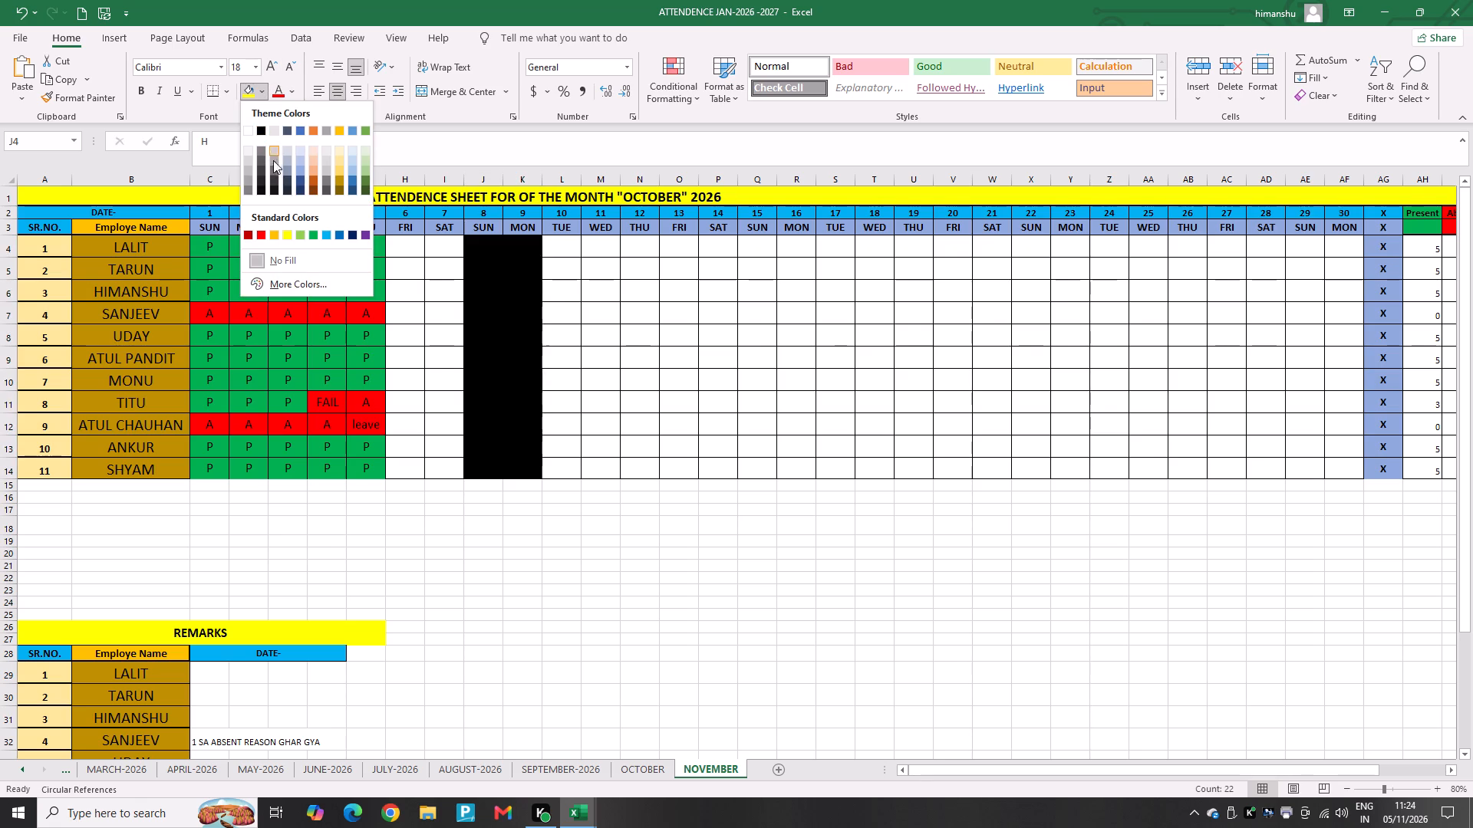
pyautogui.click(332, 238)
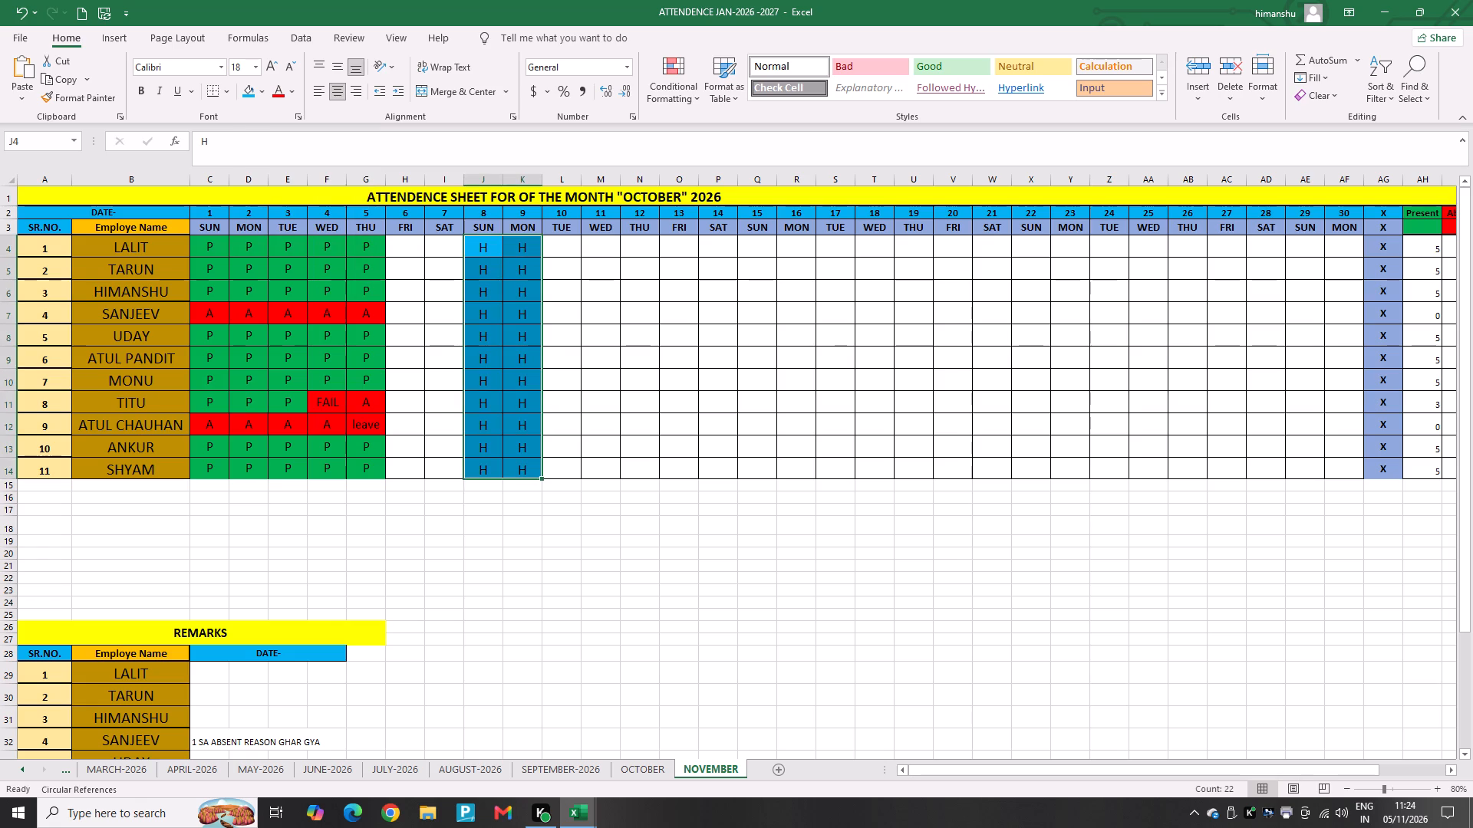
# Examine employee 1's row across the month through the Present, Absent, Holiday and Total work Dayes columns.
pyautogui.press('Right')
pyautogui.press('Right')
pyautogui.press('Right')
pyautogui.press('Right')
pyautogui.press('Right')
pyautogui.press('Right')
pyautogui.press('Right')
pyautogui.press('Right')
pyautogui.press('Right')
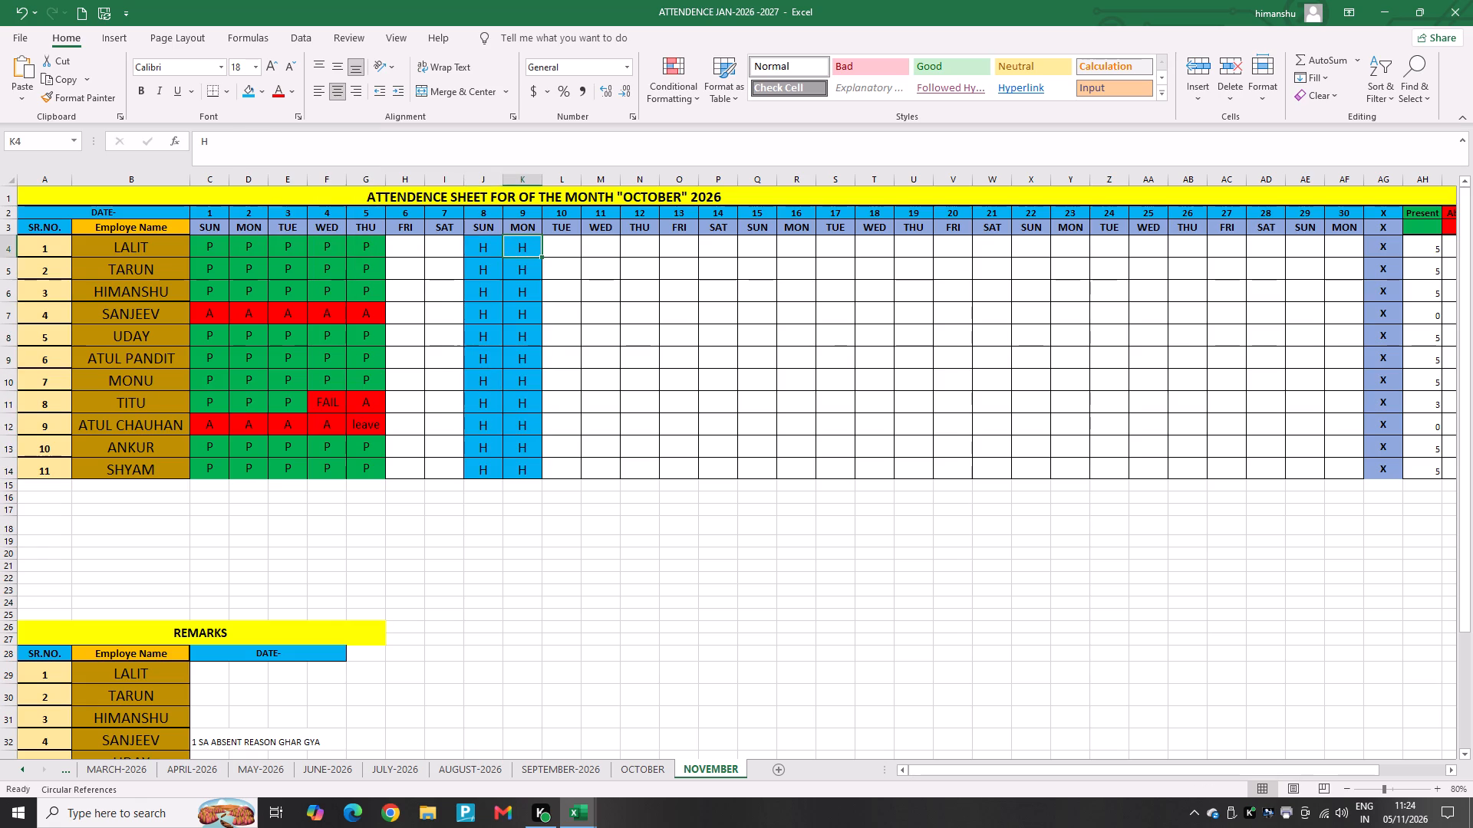
pyautogui.press('Right')
pyautogui.press('Right')
pyautogui.press('Right')
pyautogui.press('Right')
pyautogui.press('Right')
pyautogui.press('Right')
pyautogui.press('Right')
pyautogui.press('Right')
pyautogui.press('Right')
pyautogui.press('Right')
pyautogui.press('Right')
pyautogui.press('Right')
pyautogui.press('Right')
pyautogui.press('Right')
pyautogui.press('Right')
pyautogui.press('Right')
pyautogui.press('Right')
pyautogui.press('Right')
pyautogui.press('Right')
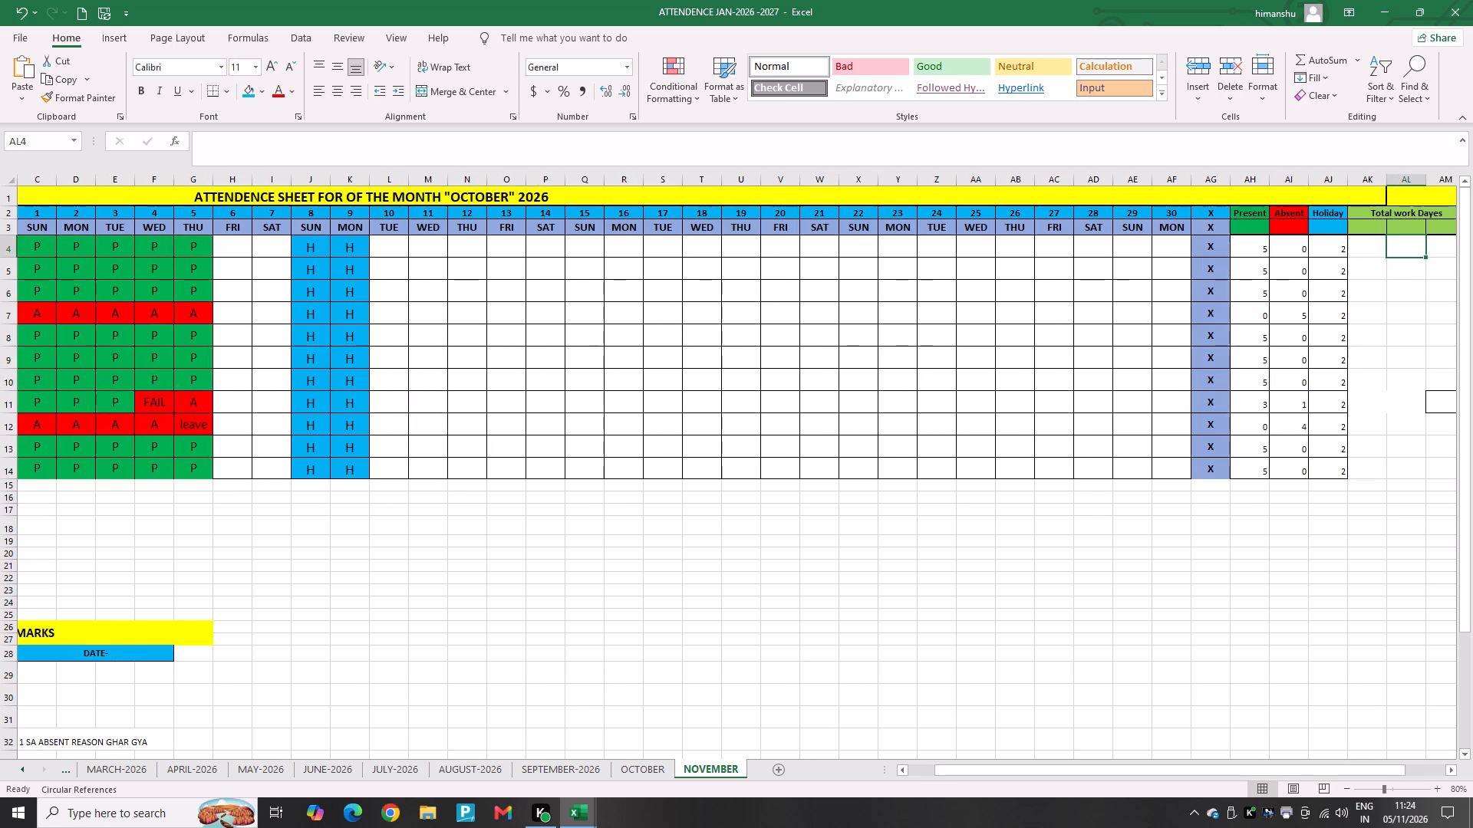
pyautogui.press('Left')
pyautogui.press('Left')
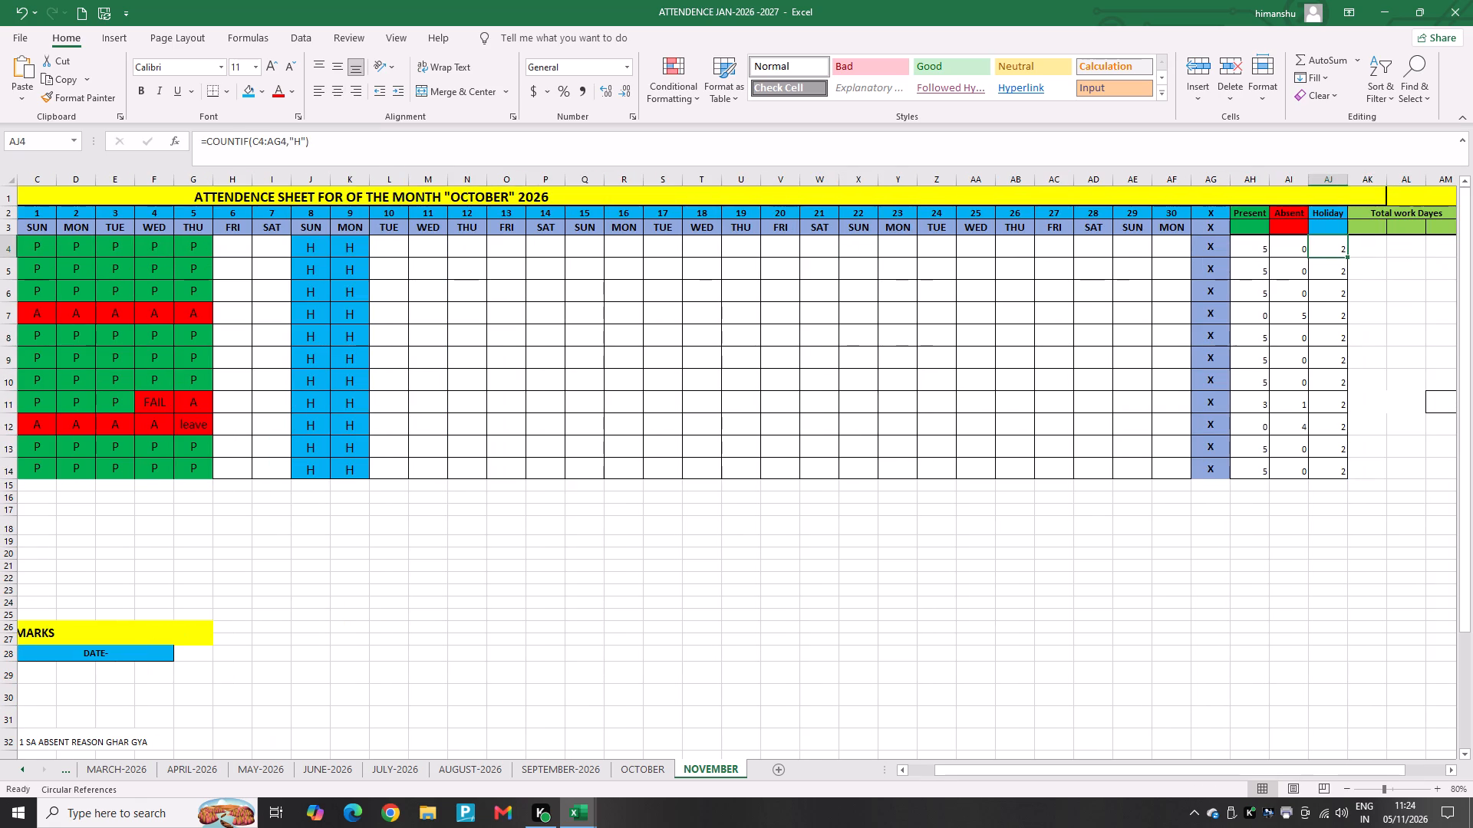
pyautogui.press('Left')
pyautogui.press('Left')
pyautogui.press('Left')
pyautogui.press('Left')
pyautogui.press('Left')
pyautogui.press('Left')
pyautogui.press('Left')
pyautogui.press('Left')
pyautogui.press('Left')
pyautogui.press('Left')
pyautogui.press('Left')
pyautogui.press('Left')
pyautogui.press('Left')
pyautogui.press('Left')
pyautogui.press('Left')
pyautogui.press('Left')
pyautogui.press('Left')
pyautogui.press('Left')
pyautogui.press('Left')
pyautogui.press('Left')
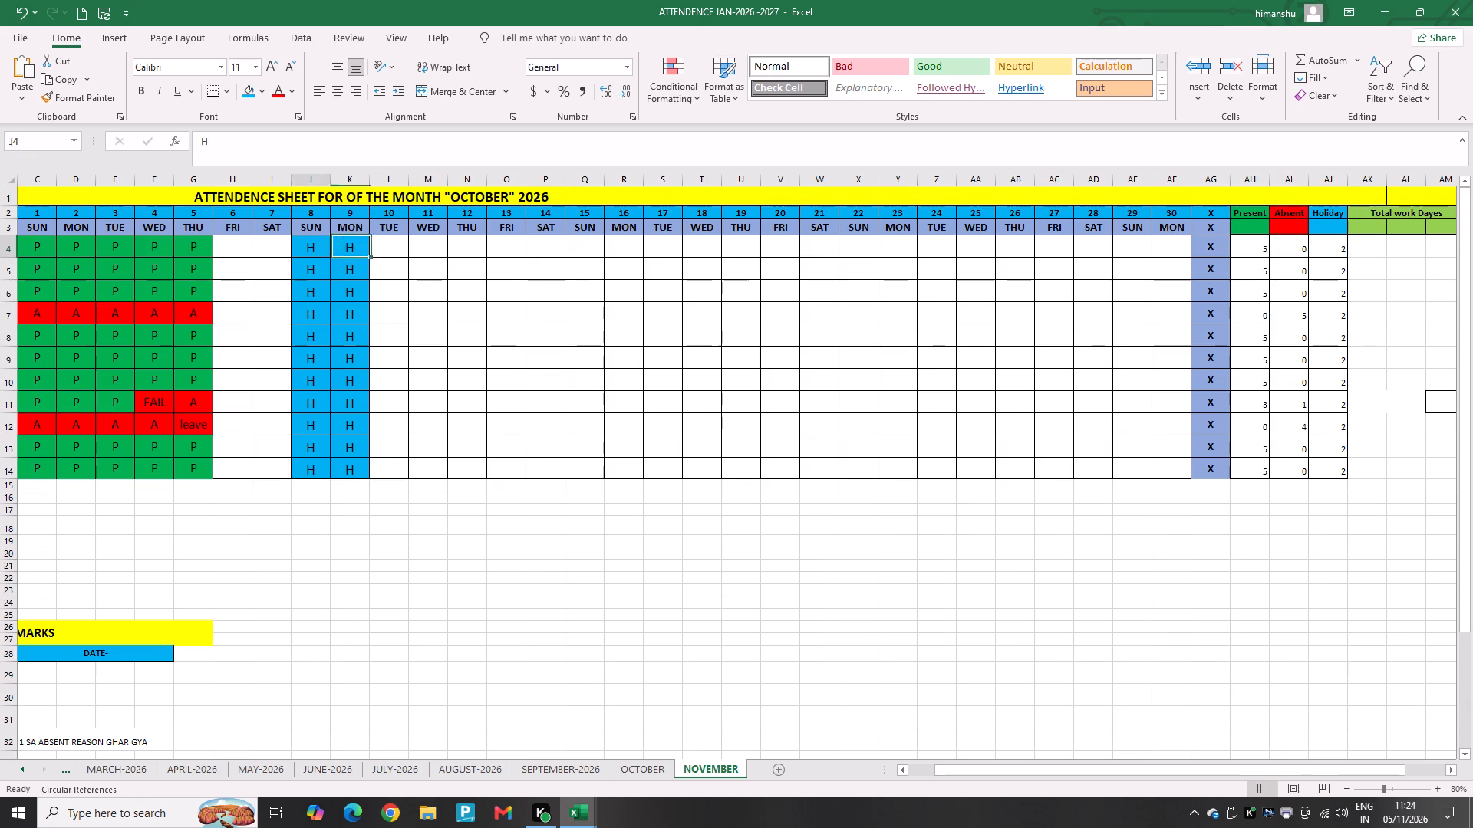
pyautogui.press('Right')
pyautogui.press('Right')
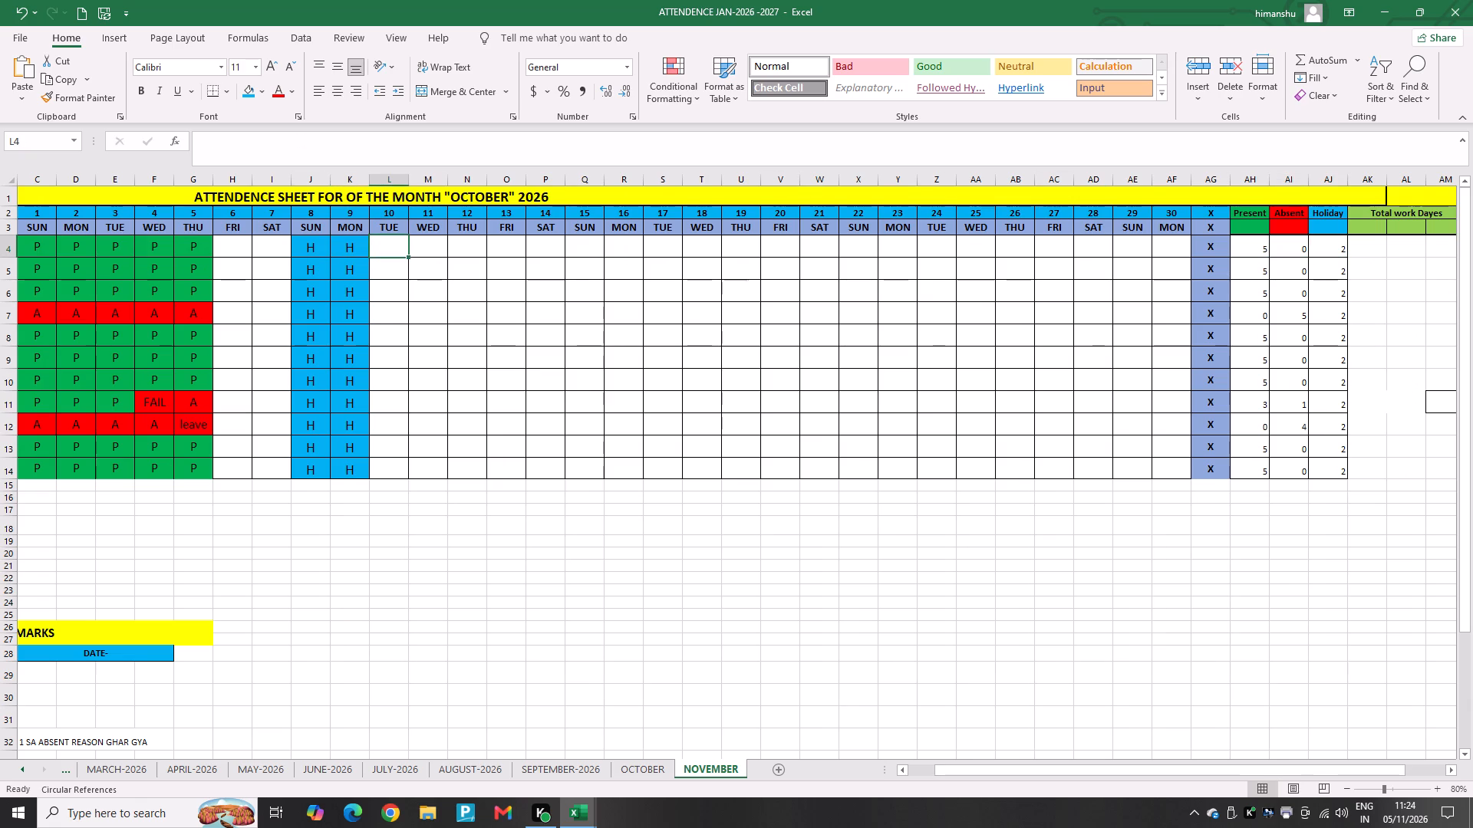
pyautogui.press('Right')
pyautogui.press('Right')
pyautogui.press('Right')
pyautogui.press('Right')
pyautogui.press('Right')
pyautogui.press('Right')
pyautogui.press('Right')
pyautogui.press('Right')
pyautogui.press('Right')
pyautogui.press('Right')
pyautogui.press('Right')
pyautogui.press('Right')
pyautogui.press('Right')
pyautogui.press('Right')
pyautogui.press('Right')
pyautogui.press('Right')
pyautogui.press('Right')
pyautogui.press('Right')
pyautogui.press('Right')
pyautogui.press('Right')
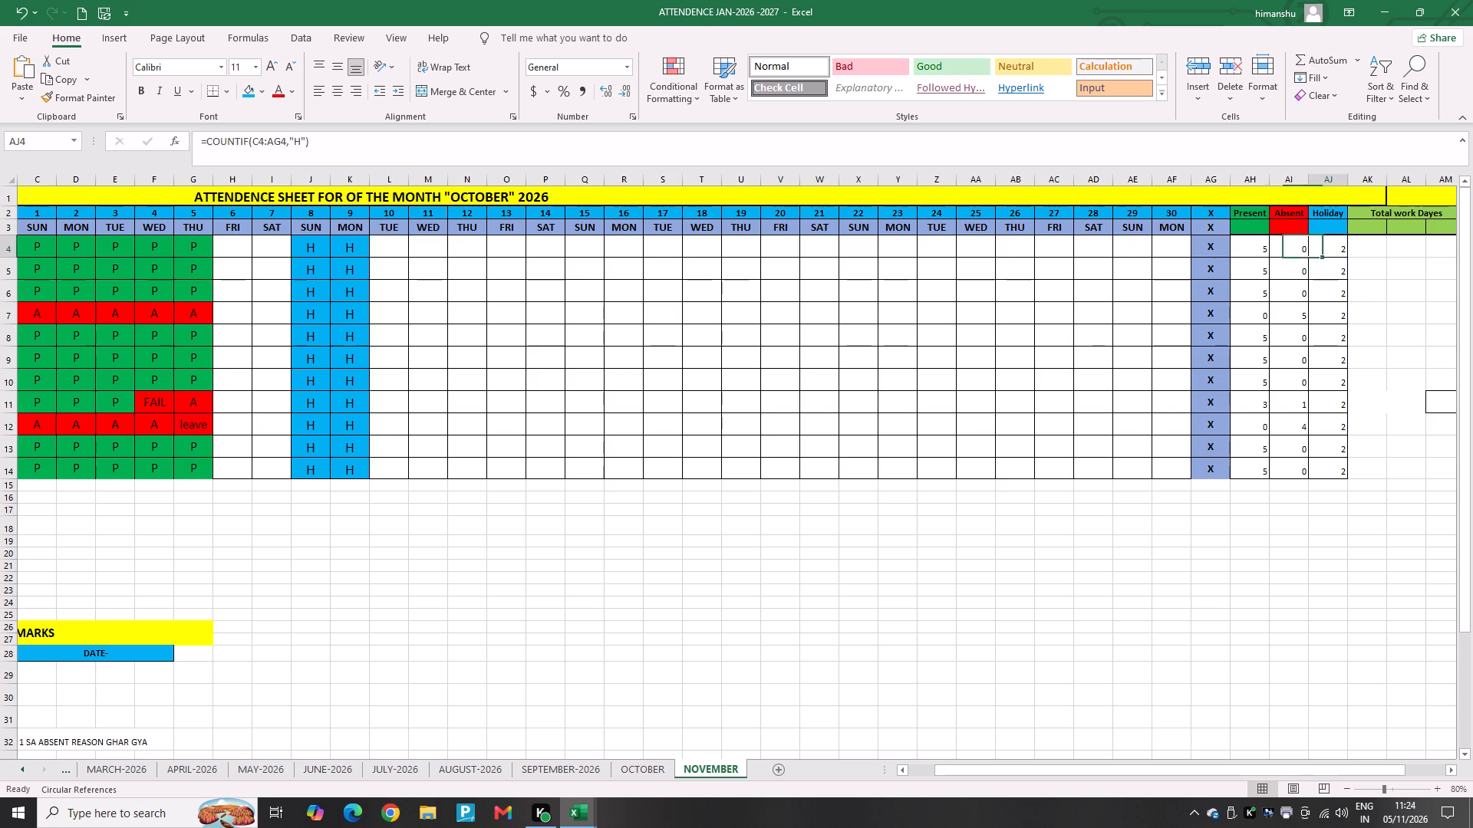
pyautogui.press('Right')
pyautogui.press('Right')
pyautogui.press('Right')
pyautogui.press('Right')
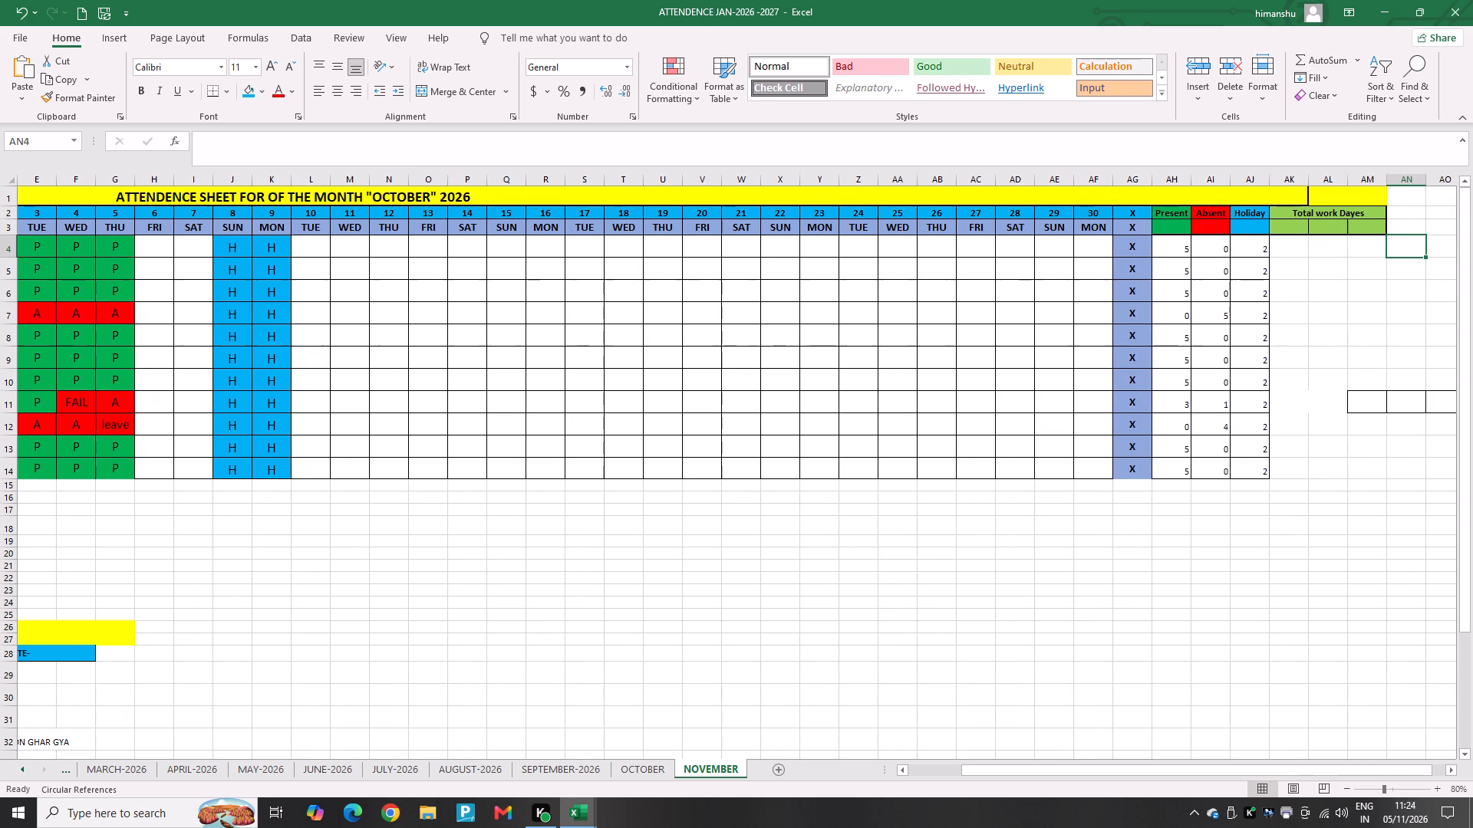
pyautogui.press('Left')
pyautogui.press('Left')
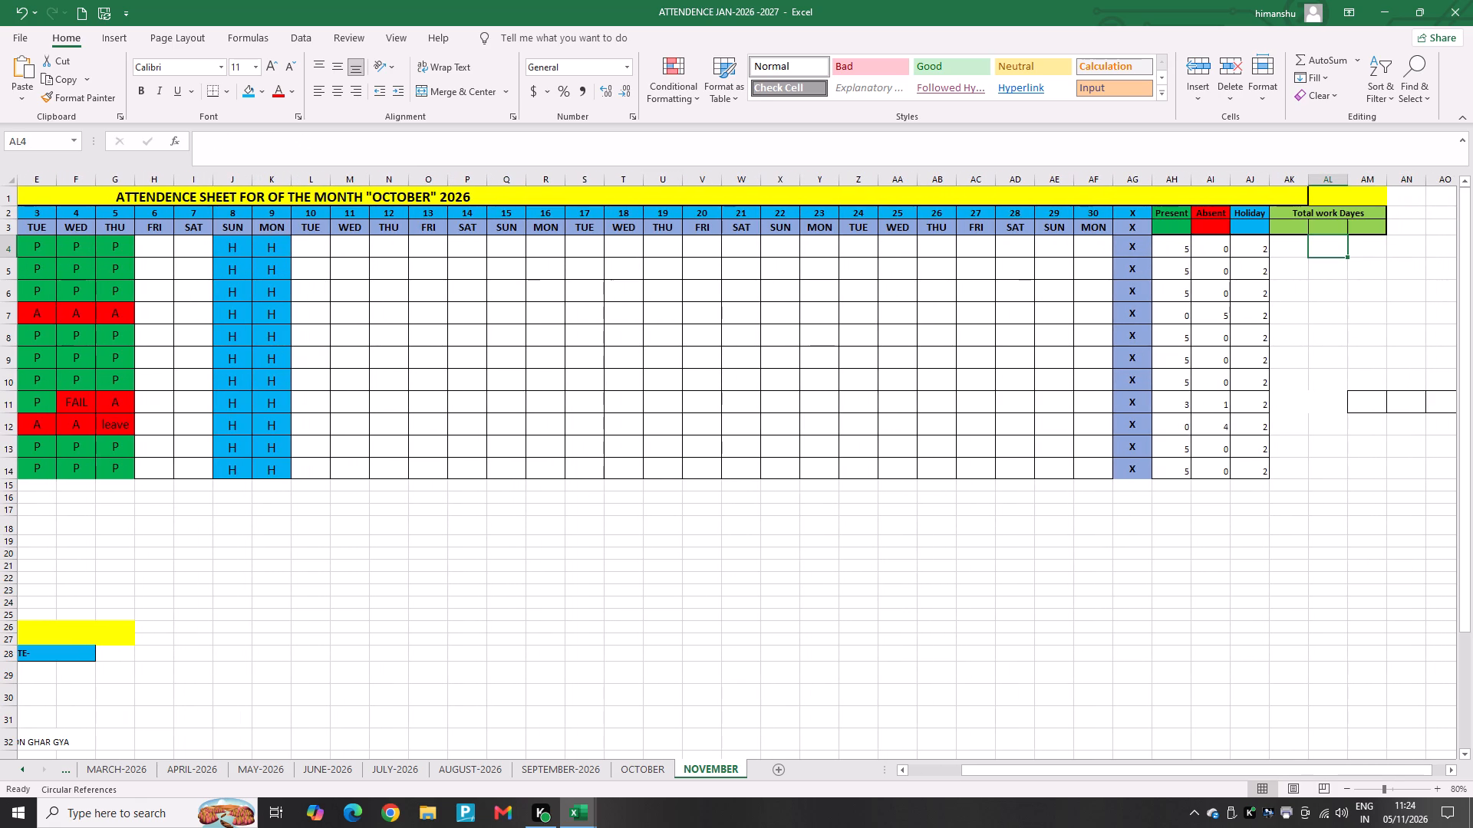
pyautogui.press('Left')
pyautogui.press('Left')
pyautogui.press('Left')
pyautogui.press('Left')
pyautogui.press('Left')
pyautogui.press('Left')
pyautogui.press('Left')
pyautogui.press('Left')
pyautogui.press('Left')
pyautogui.press('Left')
pyautogui.press('Left')
pyautogui.press('Left')
pyautogui.press('Left')
pyautogui.press('Left')
pyautogui.press('Left')
pyautogui.press('Left')
pyautogui.press('Left')
pyautogui.press('Left')
pyautogui.press('Left')
pyautogui.press('Left')
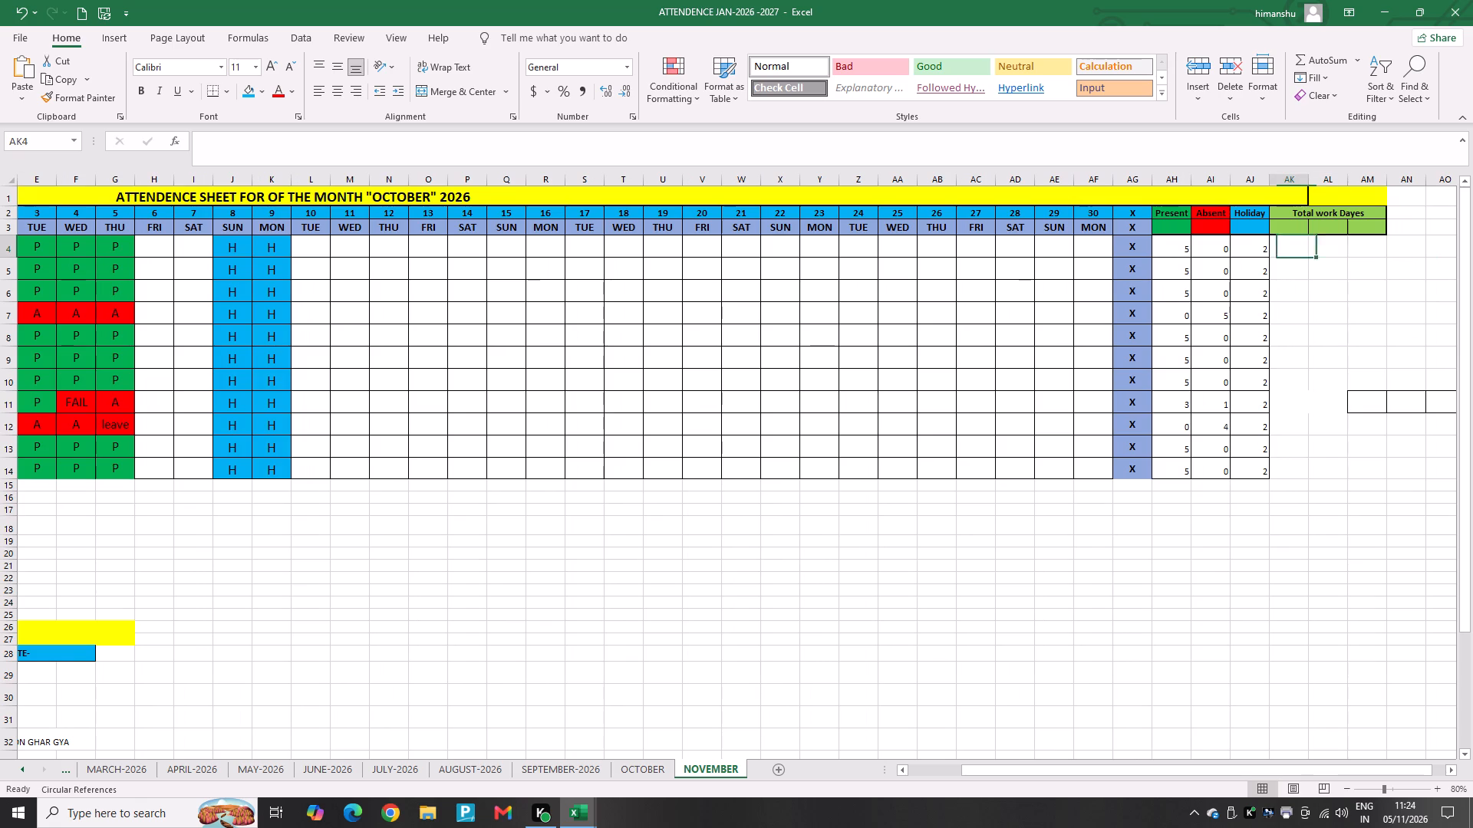
pyautogui.press('Right')
pyautogui.press('Right')
pyautogui.press('Right')
pyautogui.press('Right')
pyautogui.press('Right')
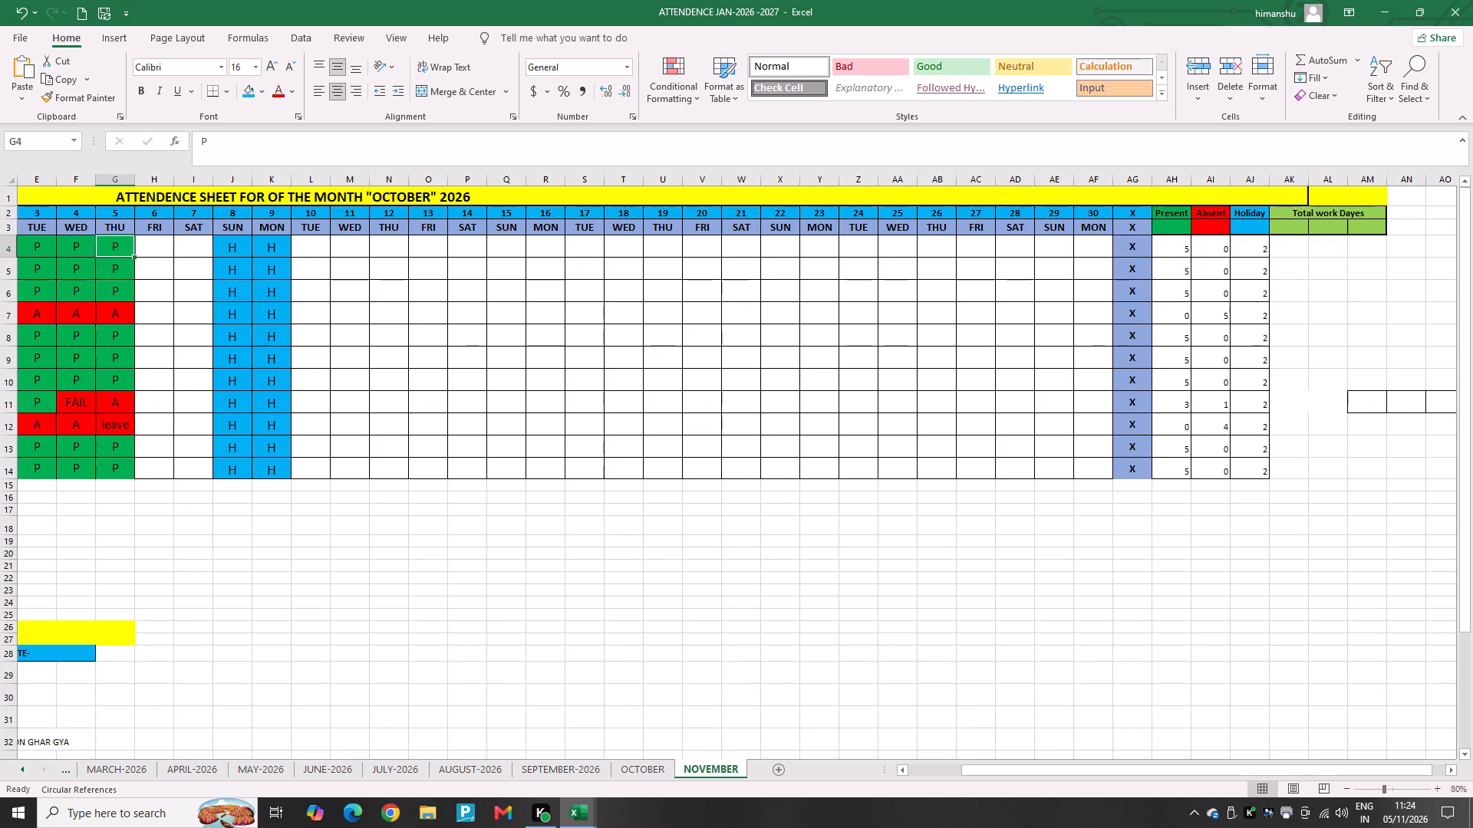
pyautogui.press('Down')
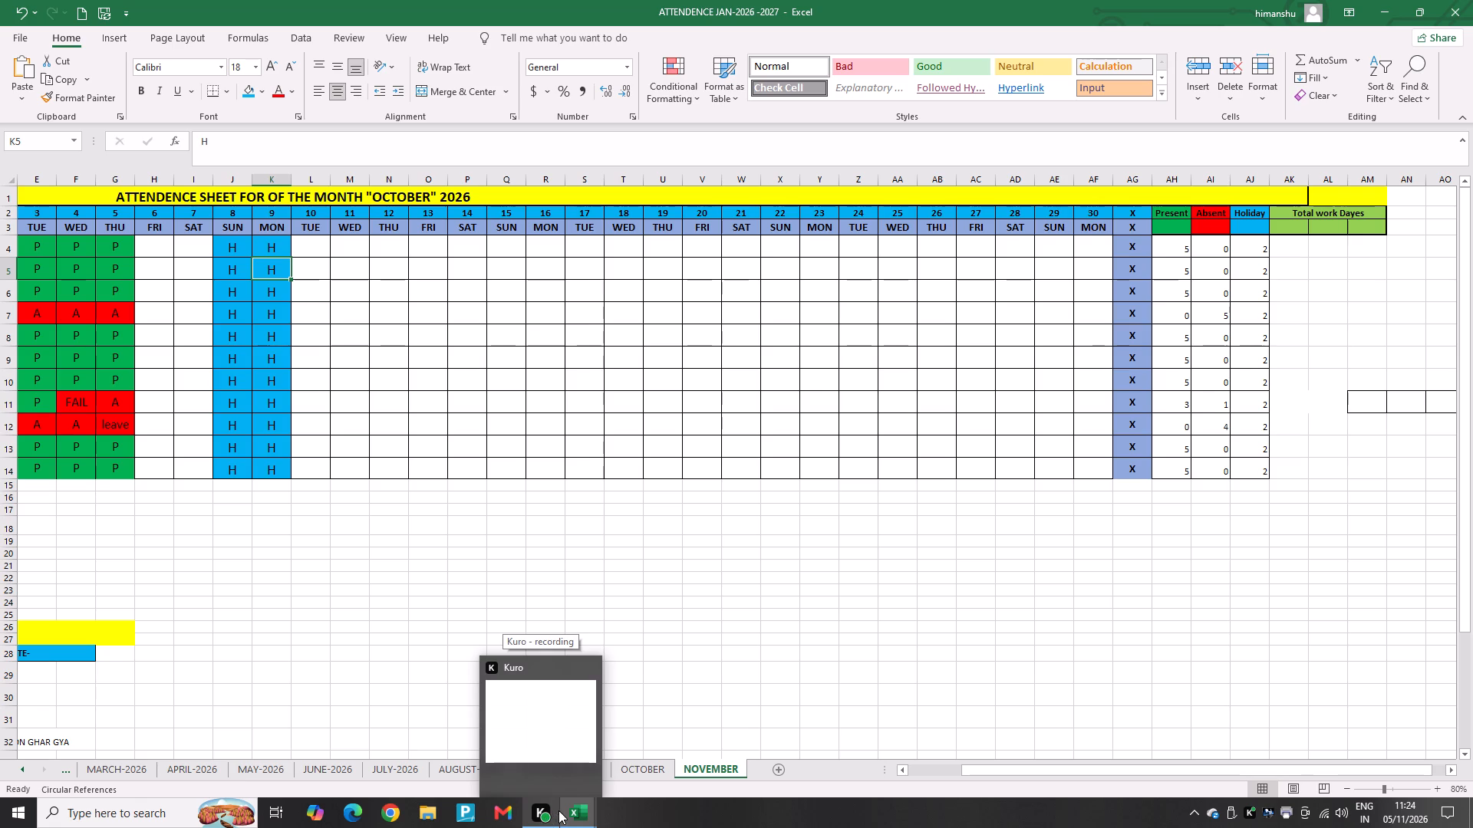
# Extend the formatted H entry from day 9 to day 10 for employee 1, and fill day 10 down to employee 11.
pyautogui.click(313, 242)
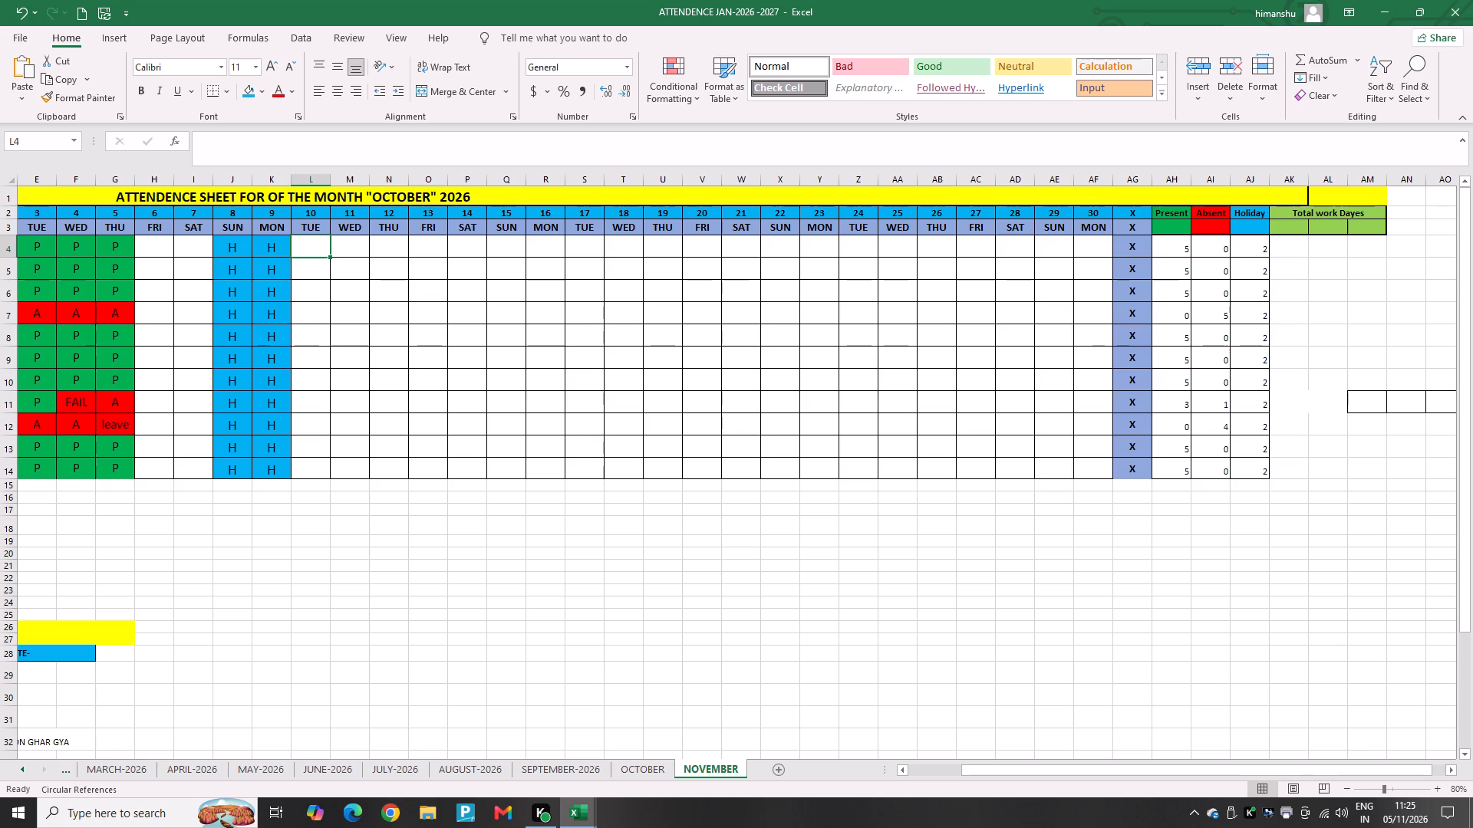
pyautogui.click(282, 245)
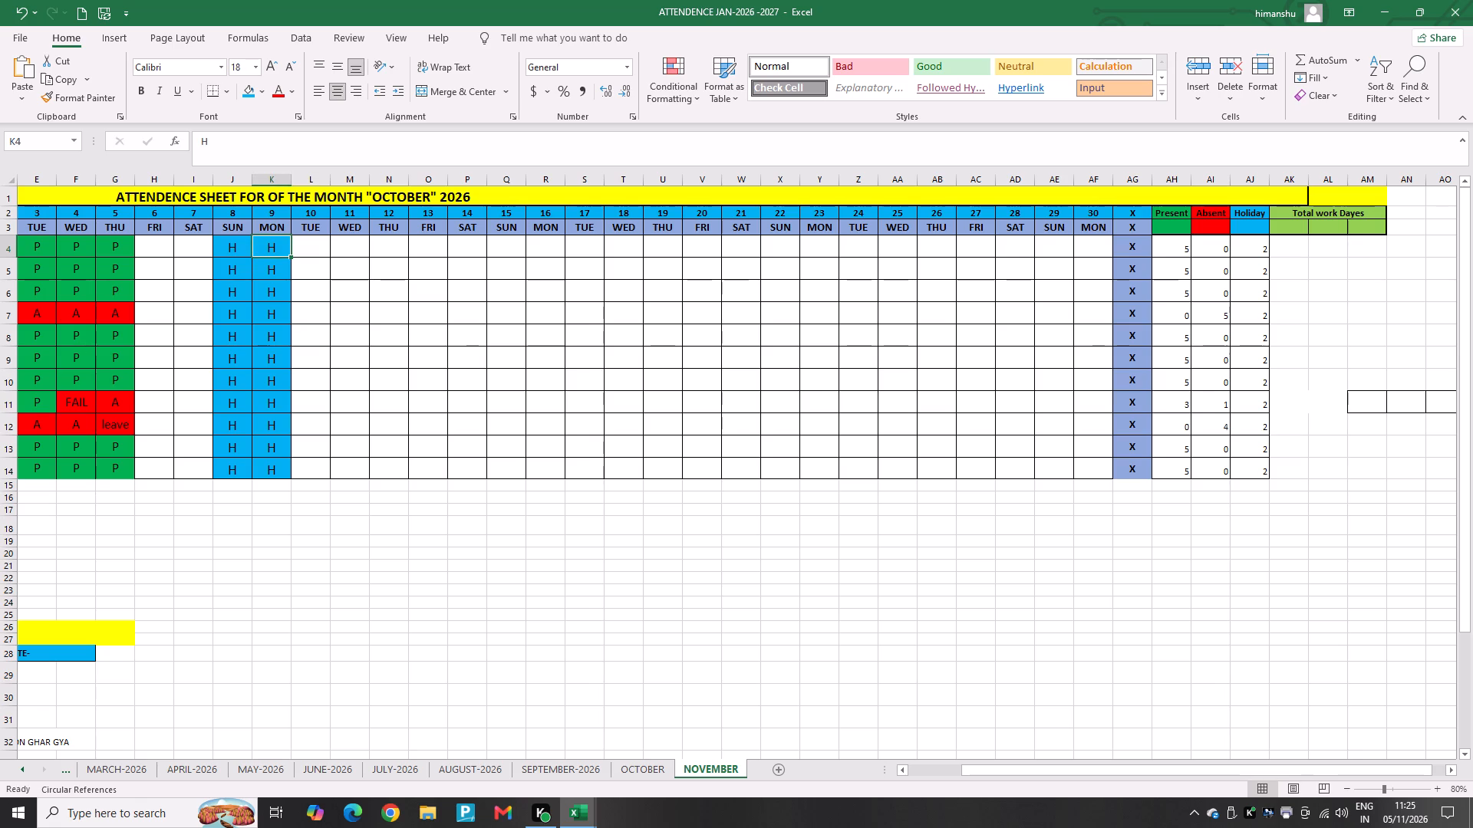
pyautogui.click(287, 254)
pyautogui.moveTo(289, 255); pyautogui.dragTo(315, 255)
pyautogui.click(320, 245)
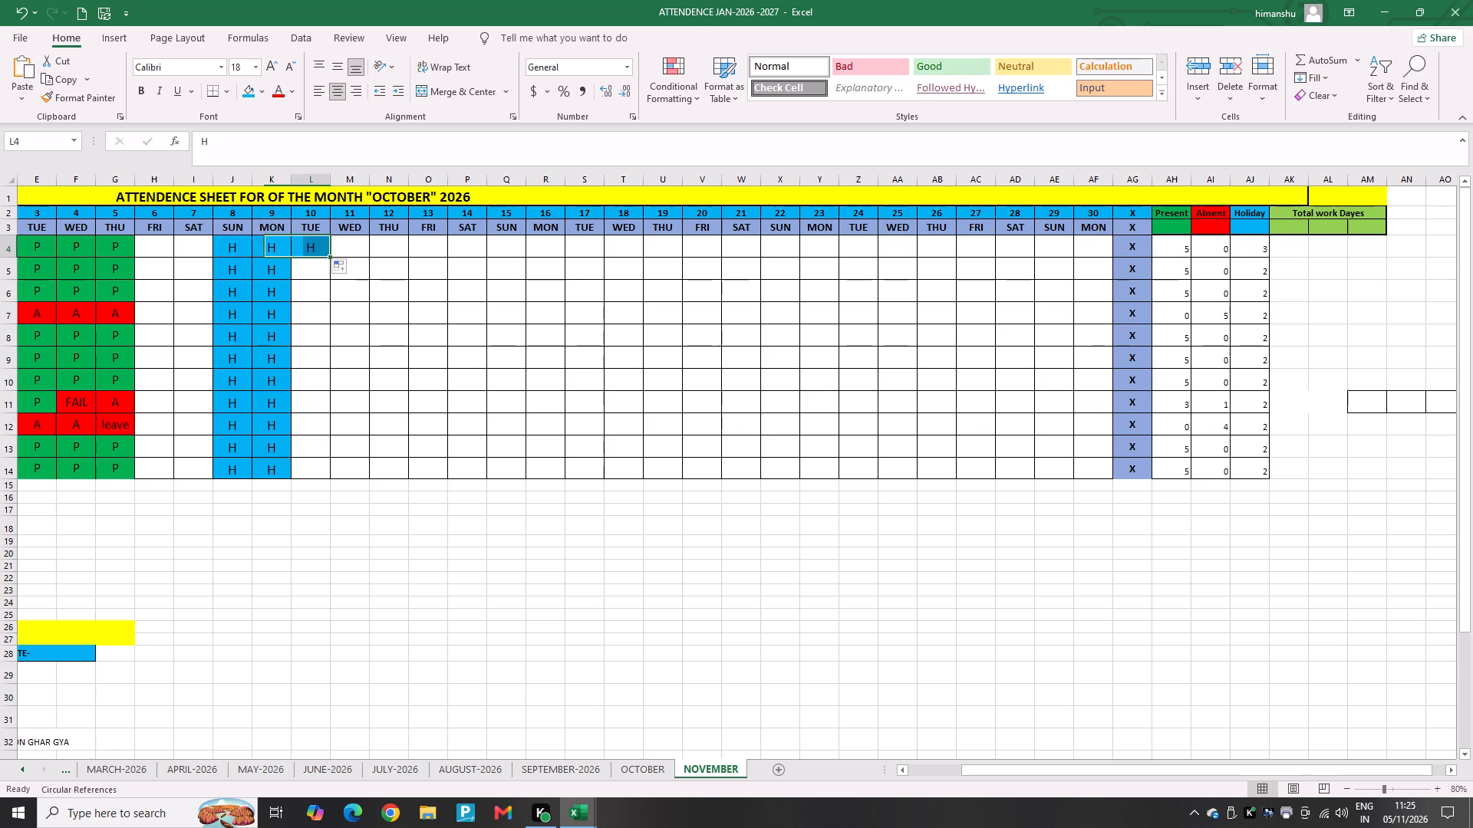
pyautogui.moveTo(329, 256); pyautogui.dragTo(333, 467)
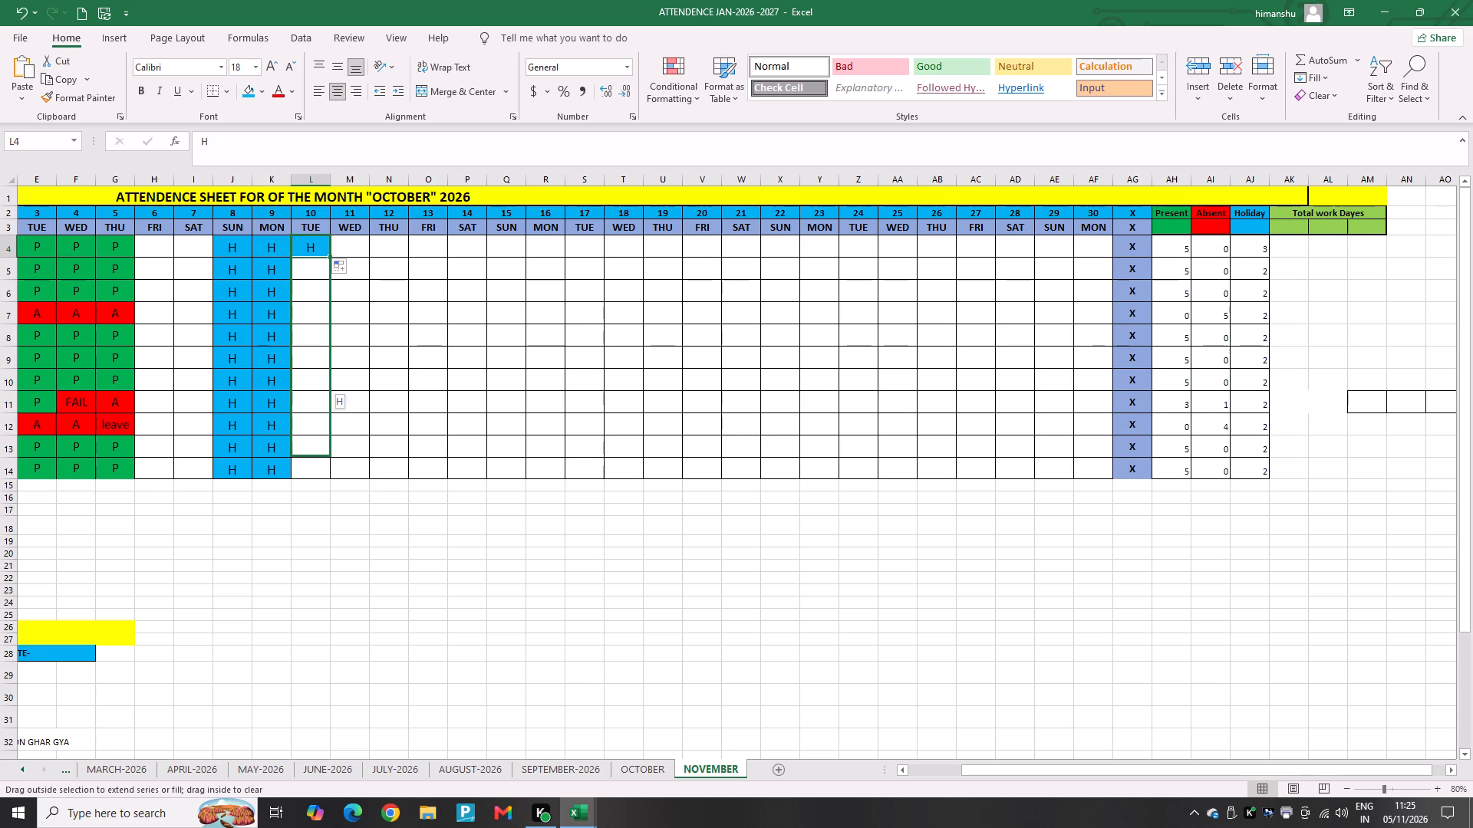
# Fill the formatted H entry of day 10 down from employee 1 to employee 11.
pyautogui.moveTo(333, 467); pyautogui.dragTo(337, 476)
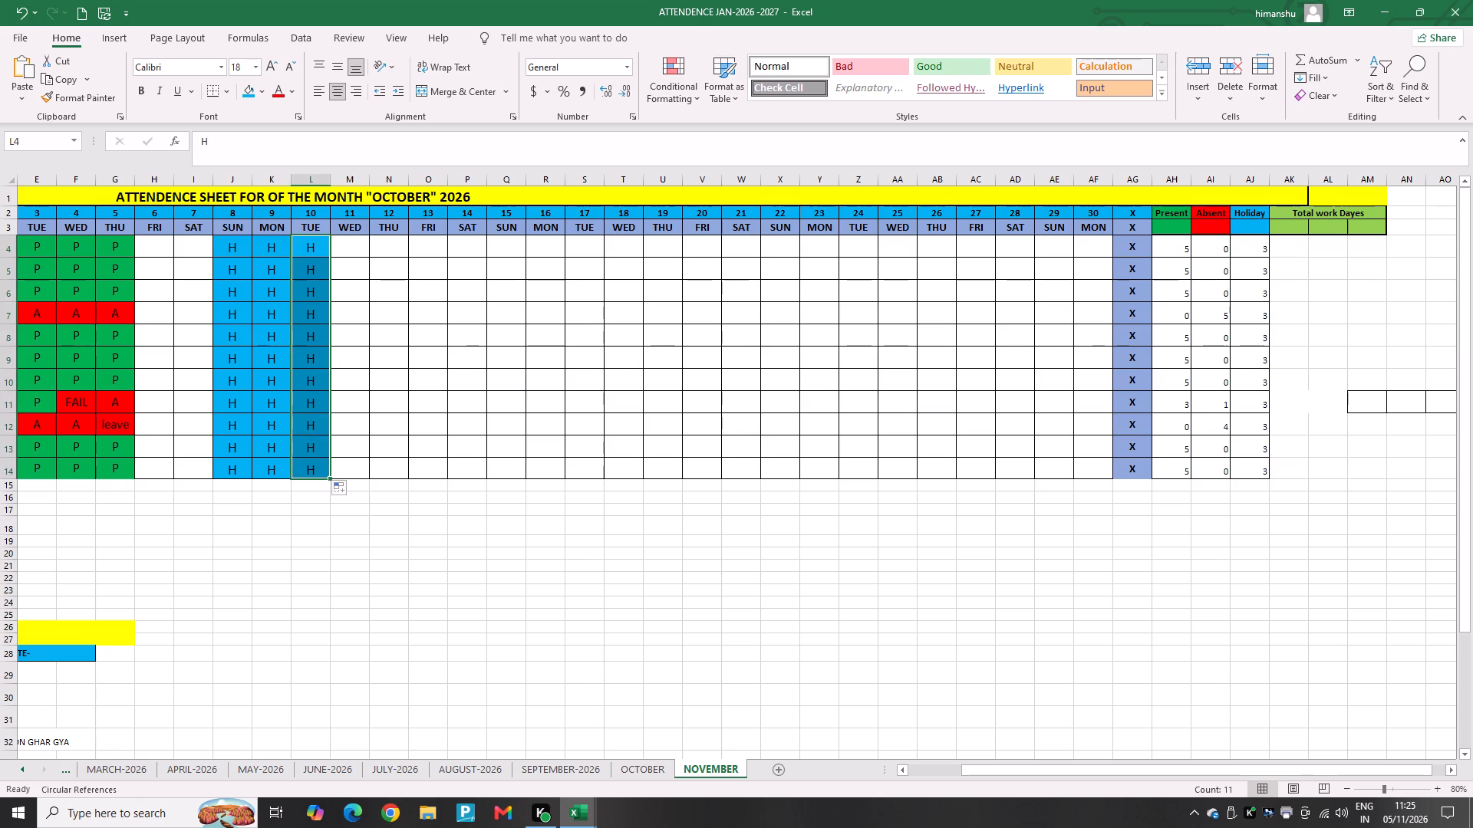
pyautogui.click(315, 340)
pyautogui.click(245, 550)
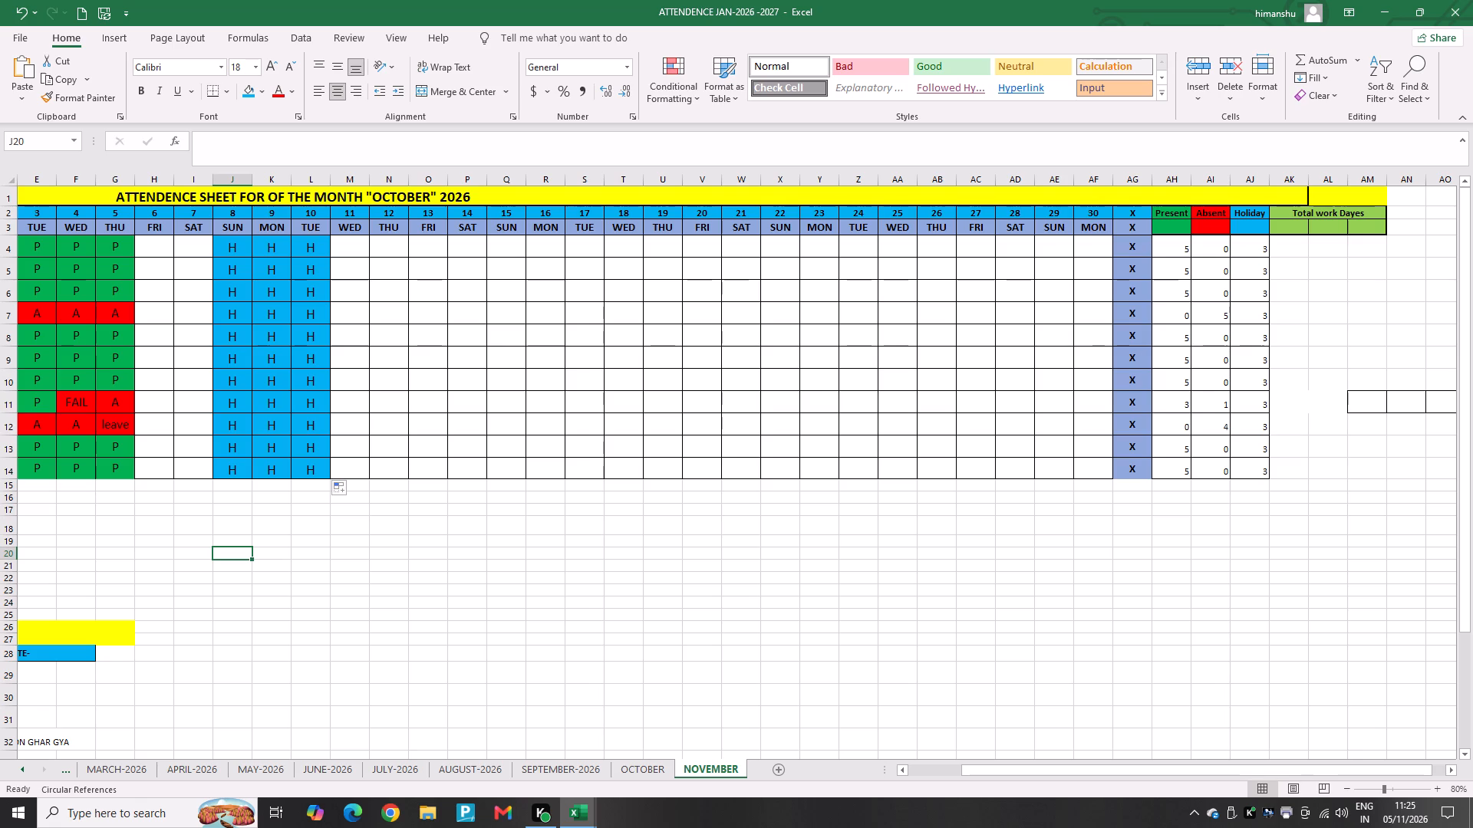
# Extend the formatted H entry from day 10 to day 11 for employee 1, and fill day 11 down to employee 11.
pyautogui.click(307, 242)
pyautogui.moveTo(331, 255); pyautogui.dragTo(356, 267)
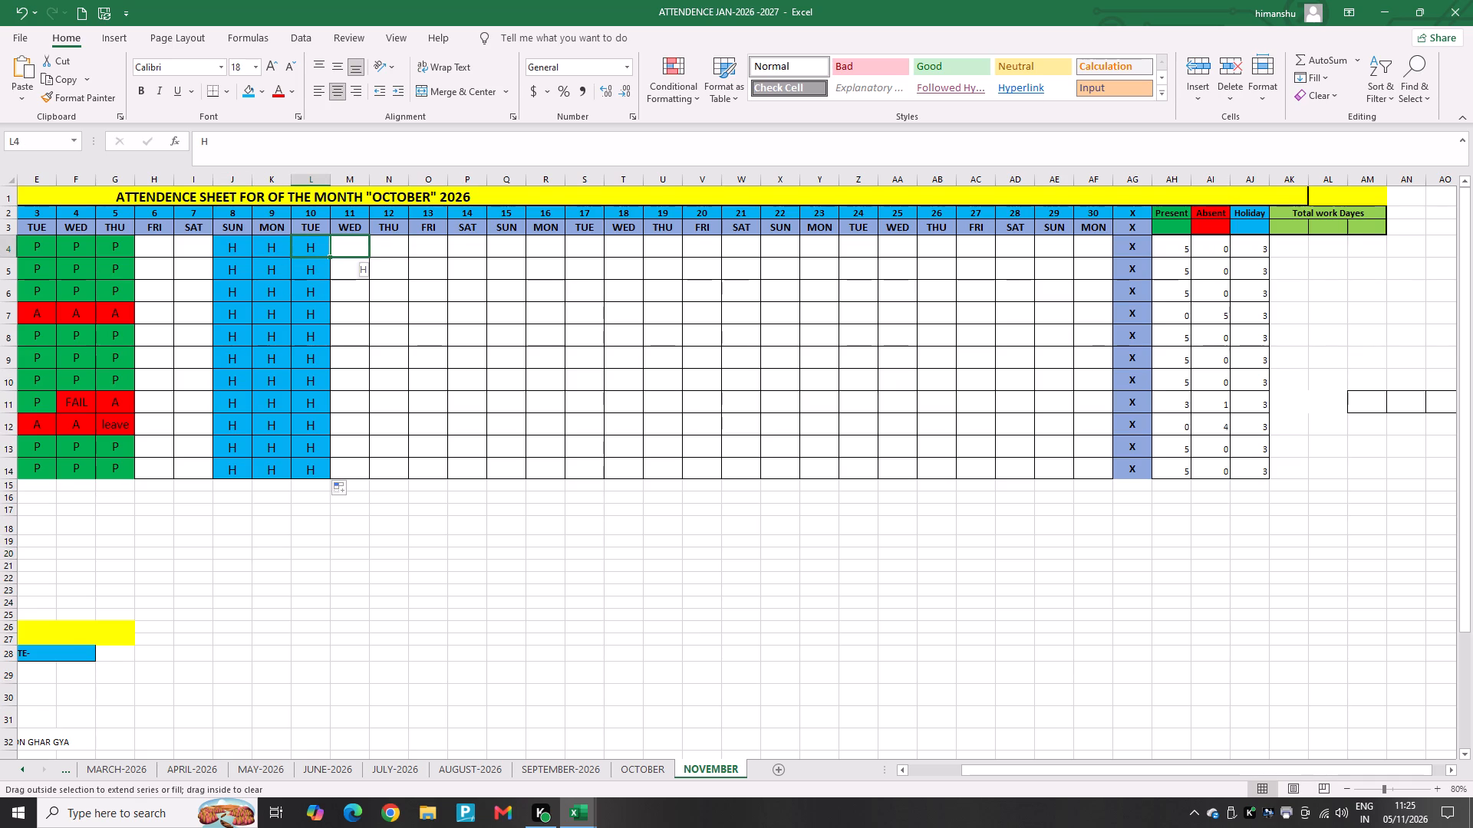
pyautogui.moveTo(356, 267); pyautogui.dragTo(352, 268)
pyautogui.click(367, 249)
pyautogui.click(350, 241)
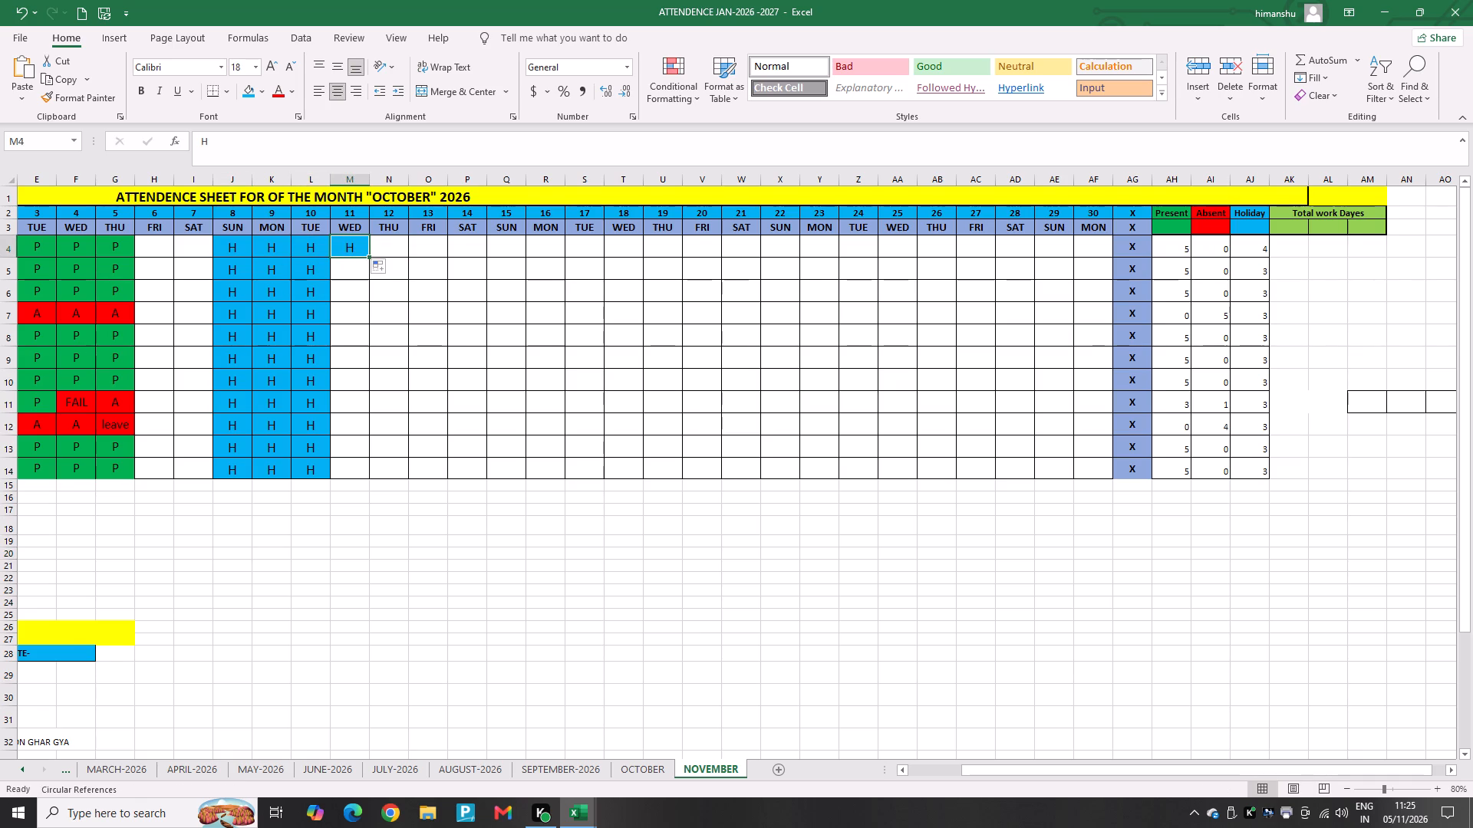
pyautogui.moveTo(368, 255); pyautogui.dragTo(350, 469)
# Examine employee 3's row from the H entries back through the first days of the month to the SR.NO. column.
pyautogui.click(285, 296)
pyautogui.press('Left')
pyautogui.press('Left')
pyautogui.press('Left')
pyautogui.press('Left')
pyautogui.press('Left')
pyautogui.press('Left')
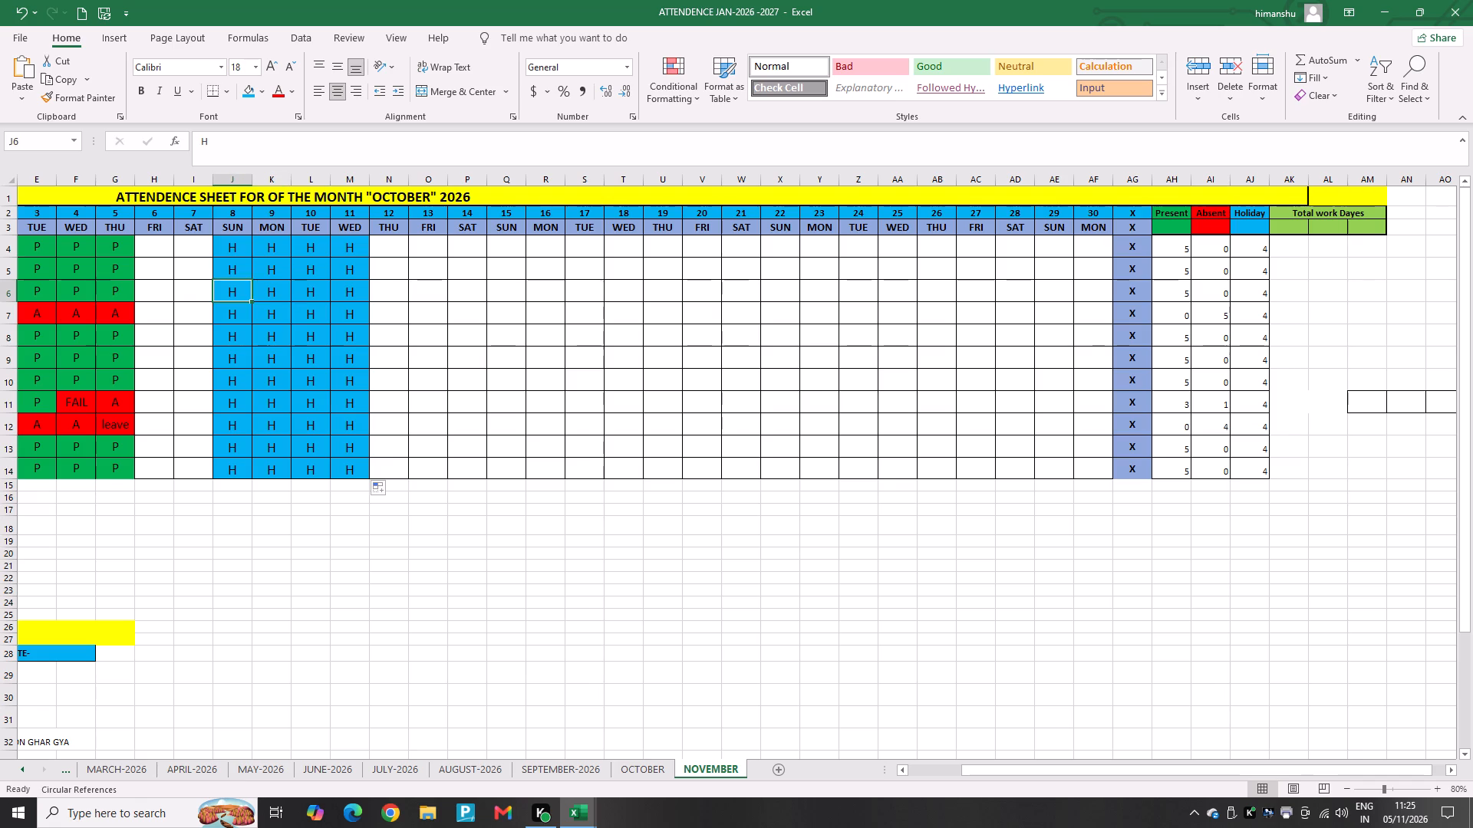
pyautogui.press('Left')
pyautogui.press('Left')
pyautogui.press('Left')
pyautogui.press('Left')
pyautogui.press('Left')
pyautogui.press('Left')
pyautogui.press('Left')
pyautogui.press('Left')
pyautogui.press('Left')
pyautogui.press('Left')
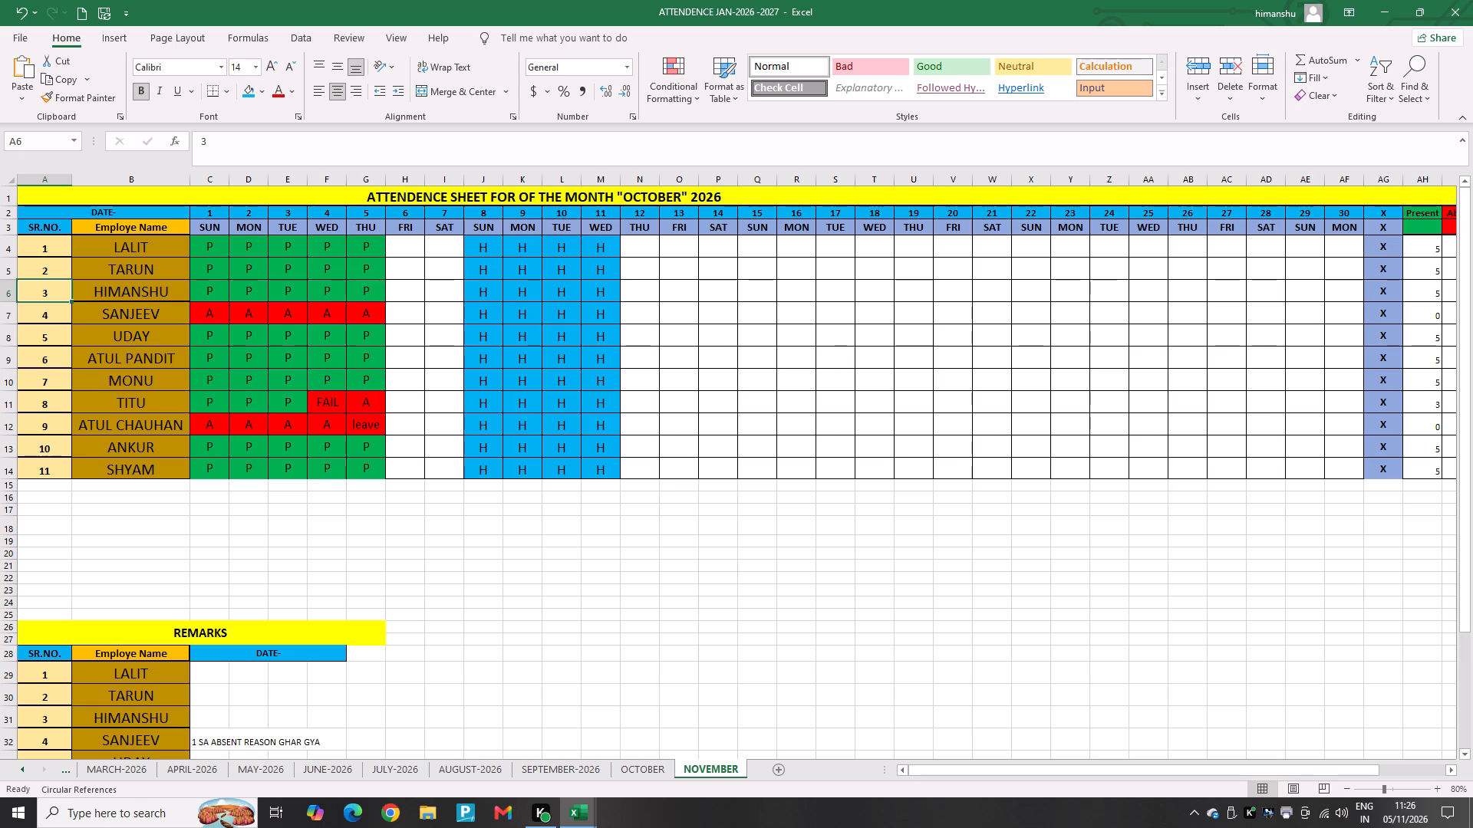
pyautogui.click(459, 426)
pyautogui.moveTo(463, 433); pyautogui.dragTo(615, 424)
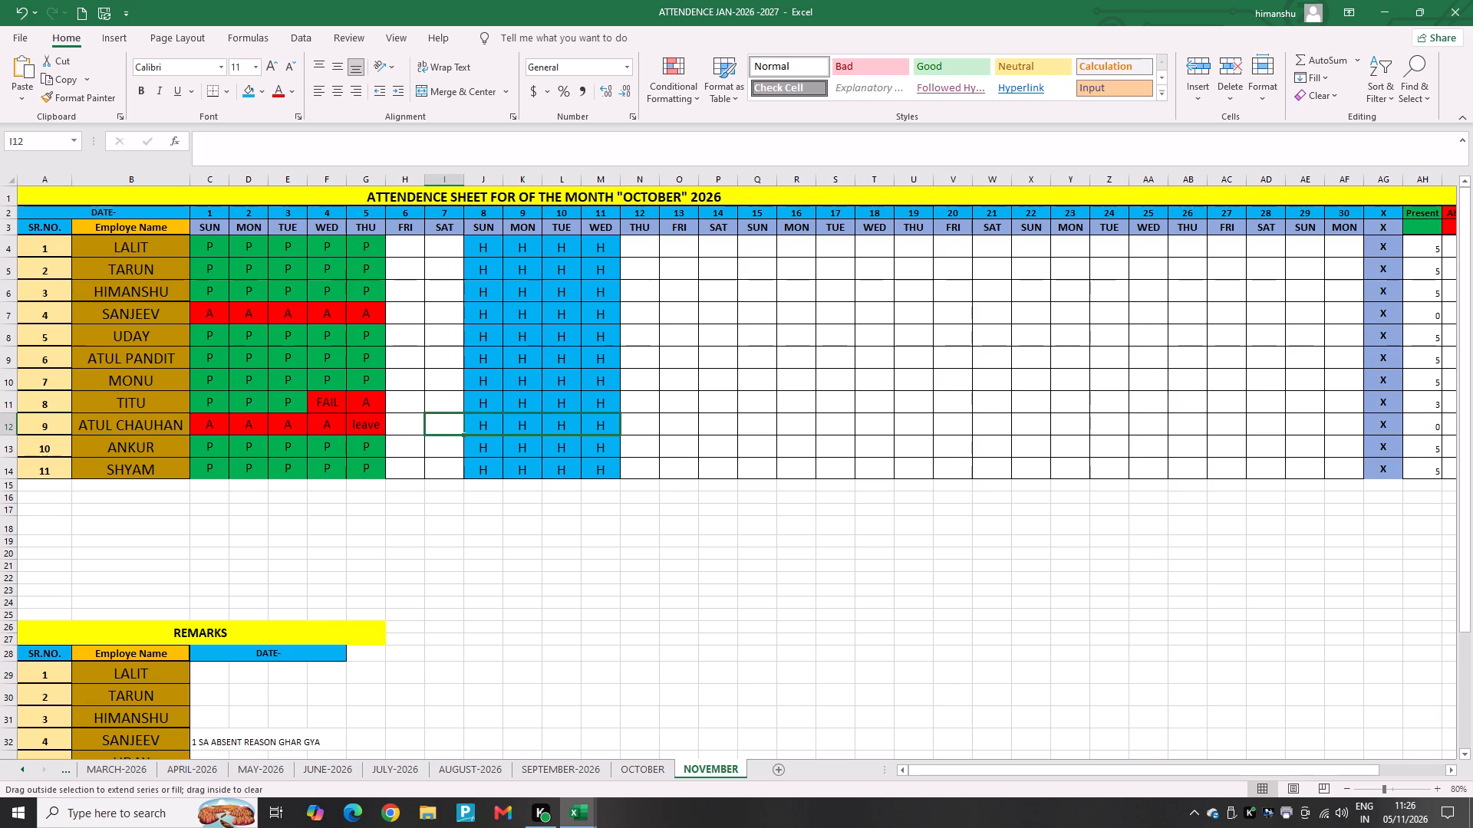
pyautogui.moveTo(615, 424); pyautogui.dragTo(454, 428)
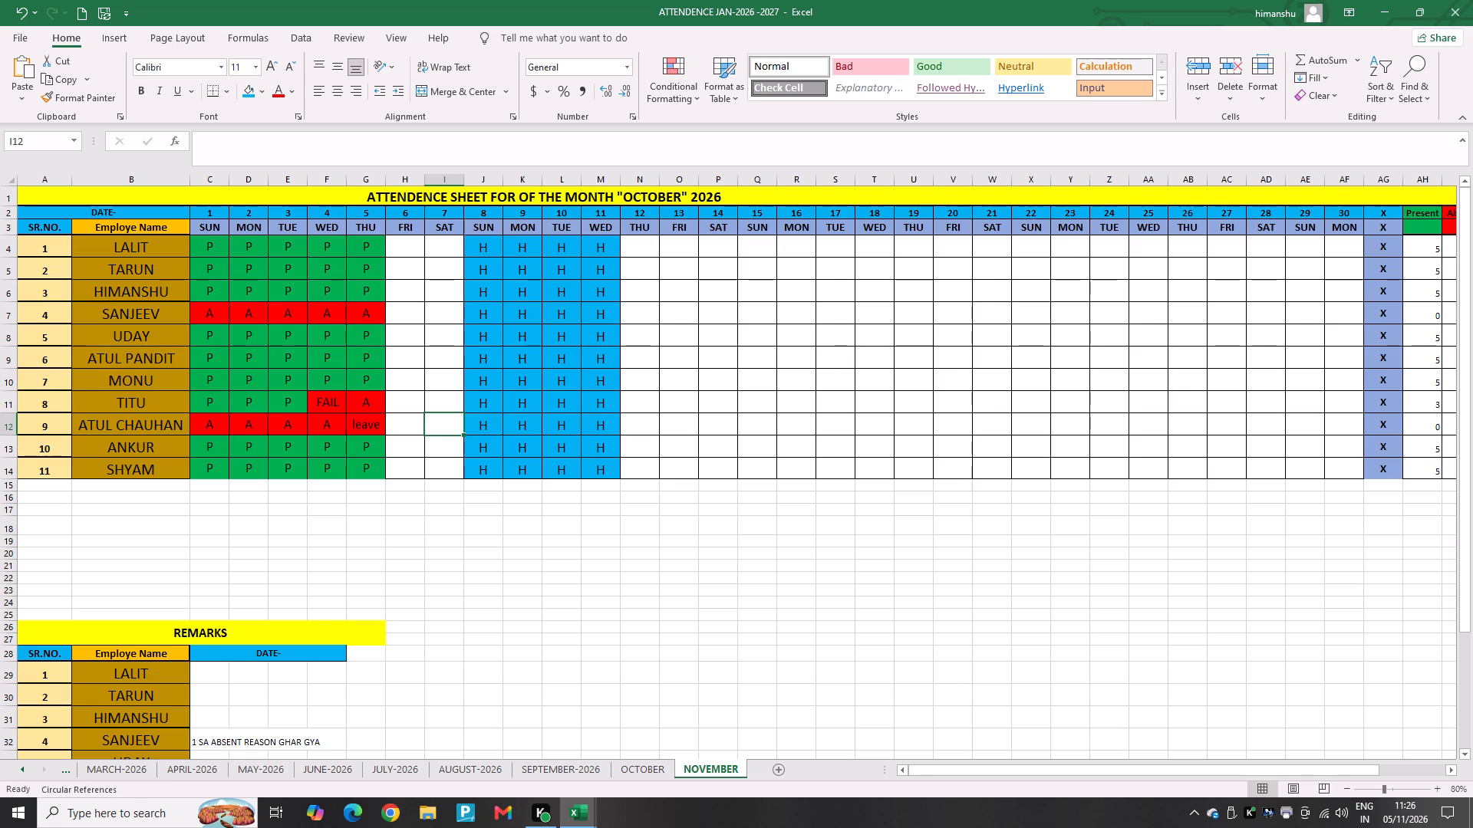
# Check November 6 and November 7, 2026 in the system calendar and return to the attendance sheet.
pyautogui.click(1420, 816)
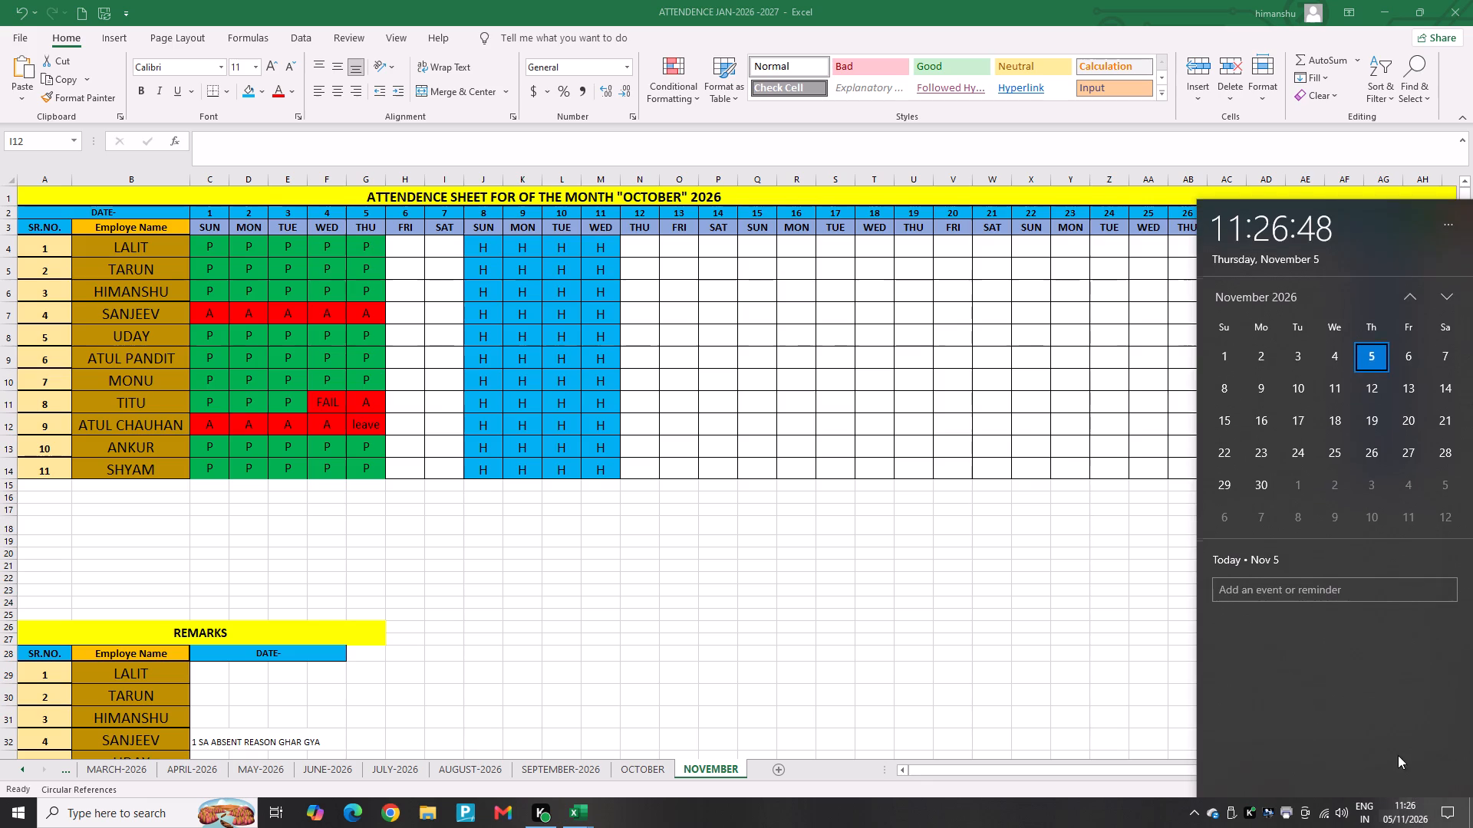
pyautogui.click(1413, 362)
pyautogui.click(1441, 360)
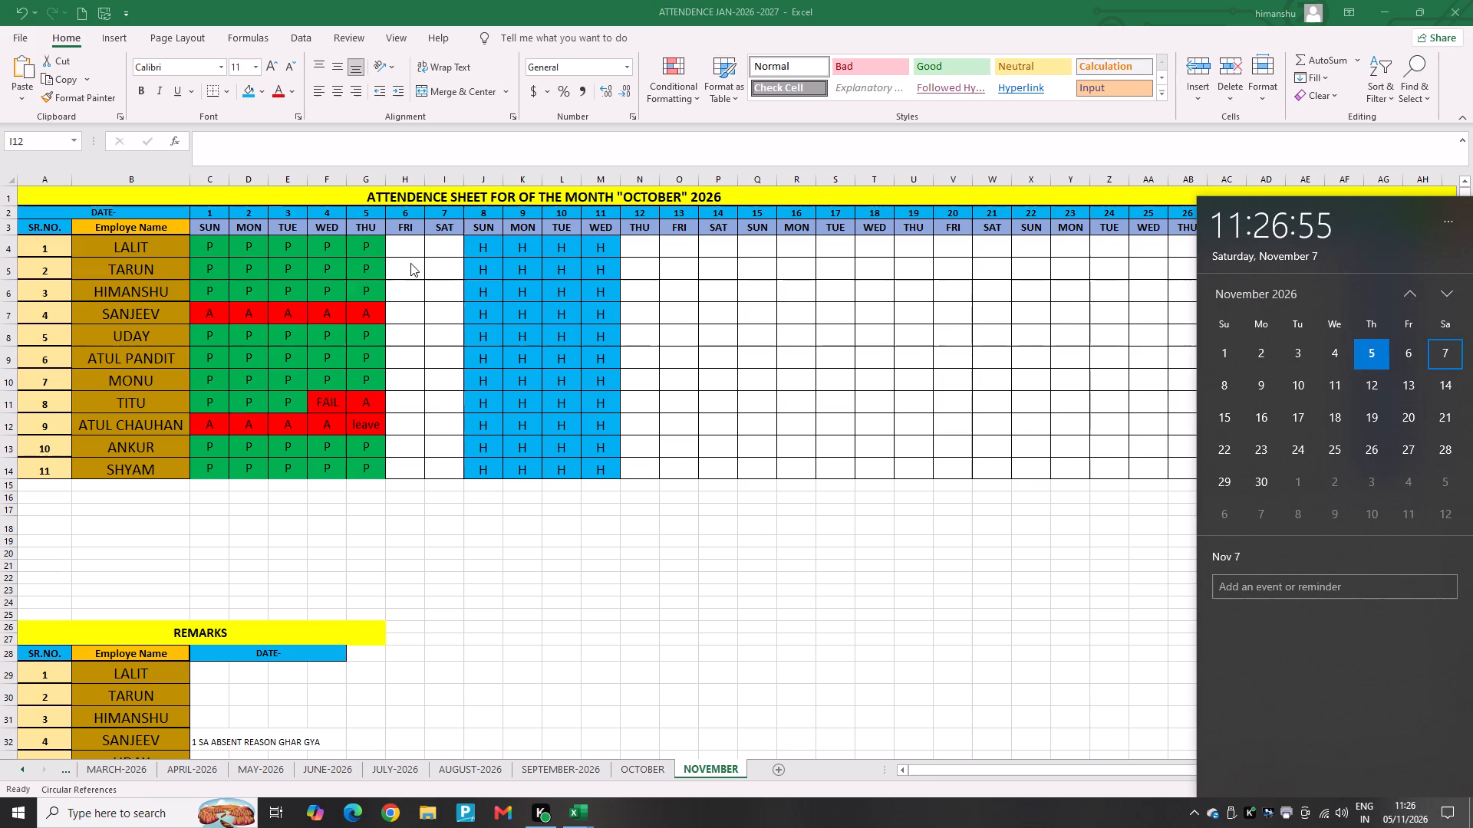
pyautogui.click(372, 245)
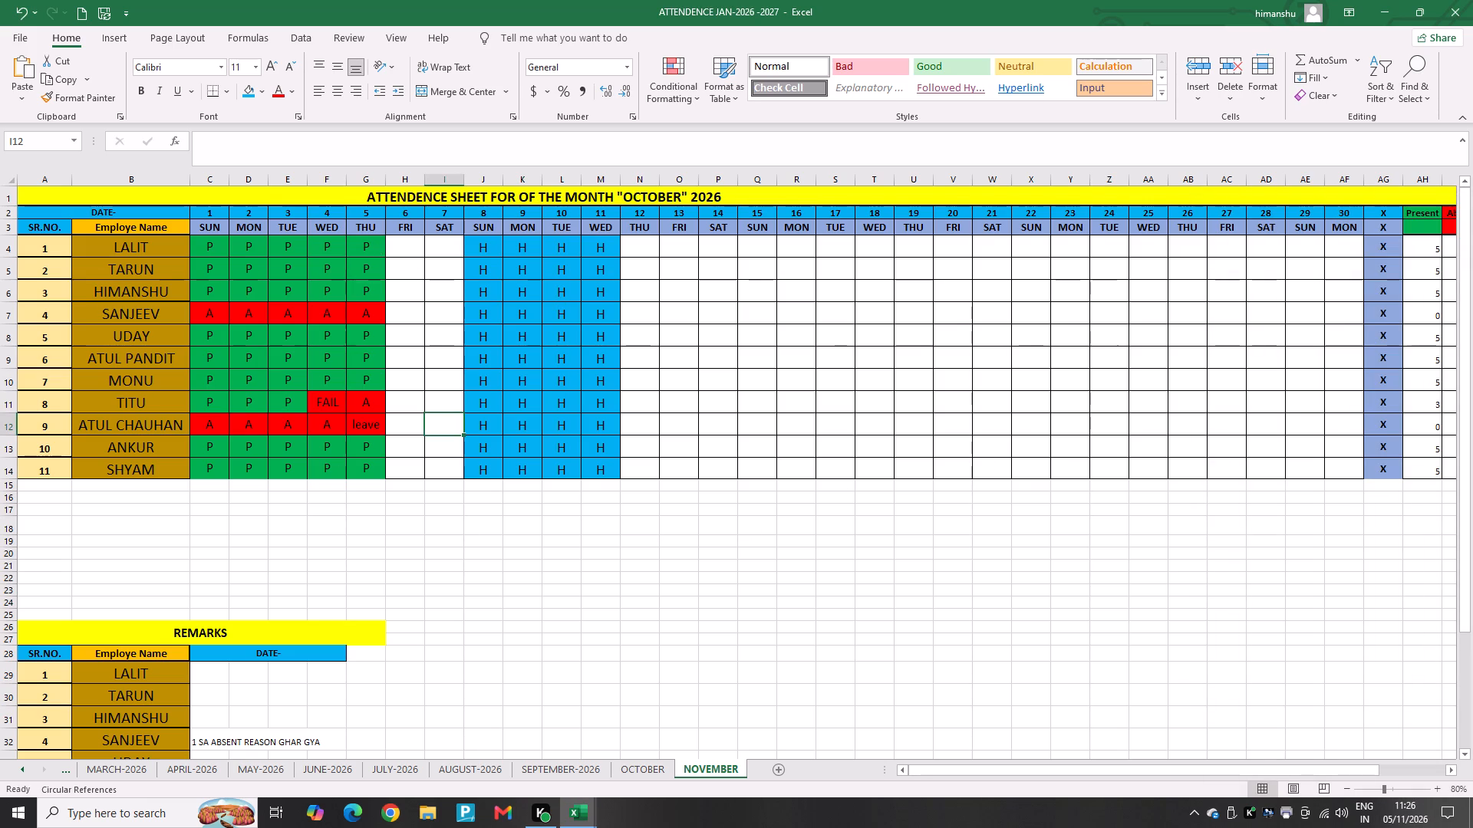
# Review the REMARKS table below the NOVEMBER attendance grid.
pyautogui.scroll(-4, 296, 683)
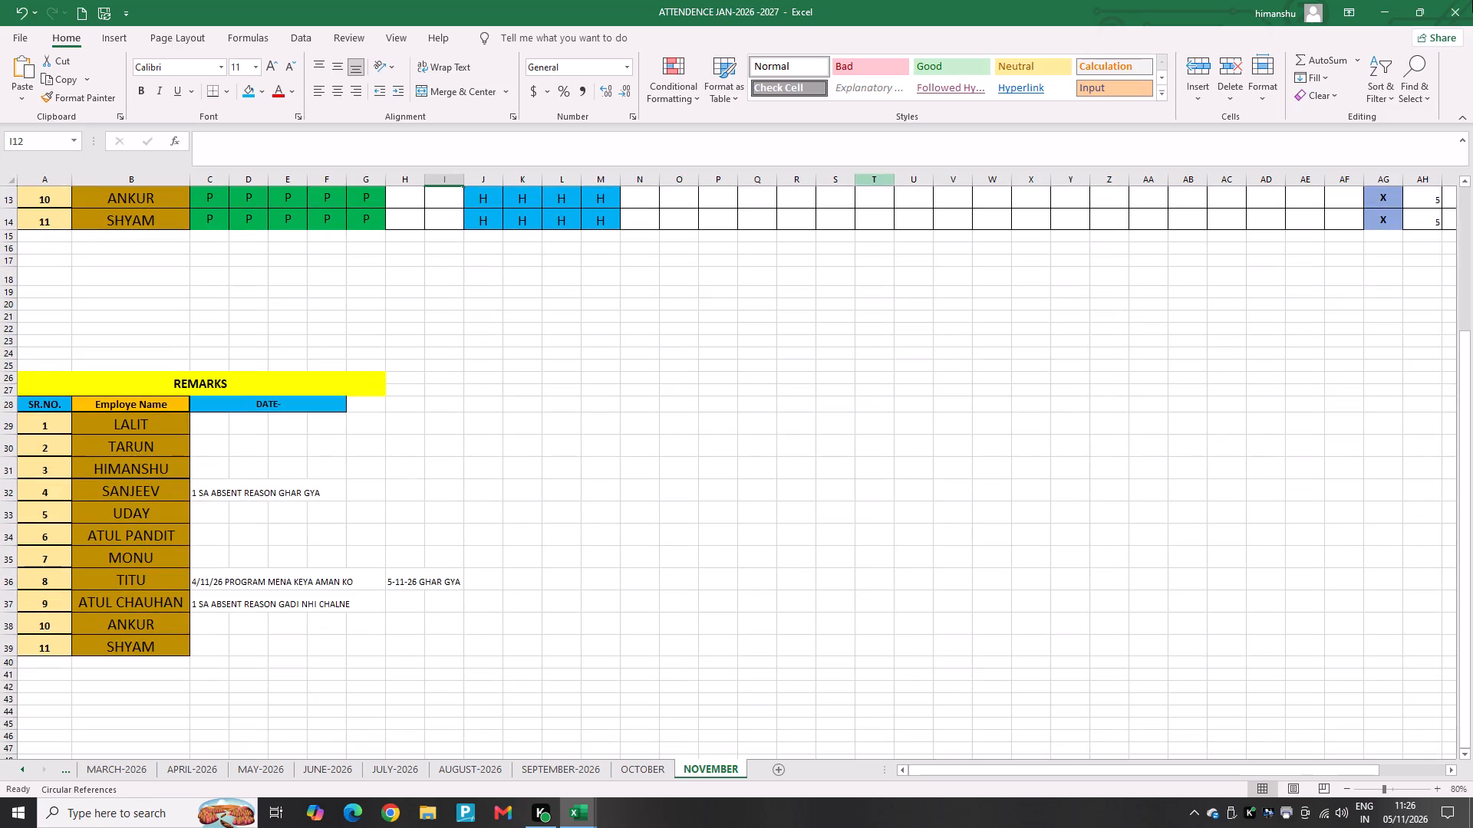